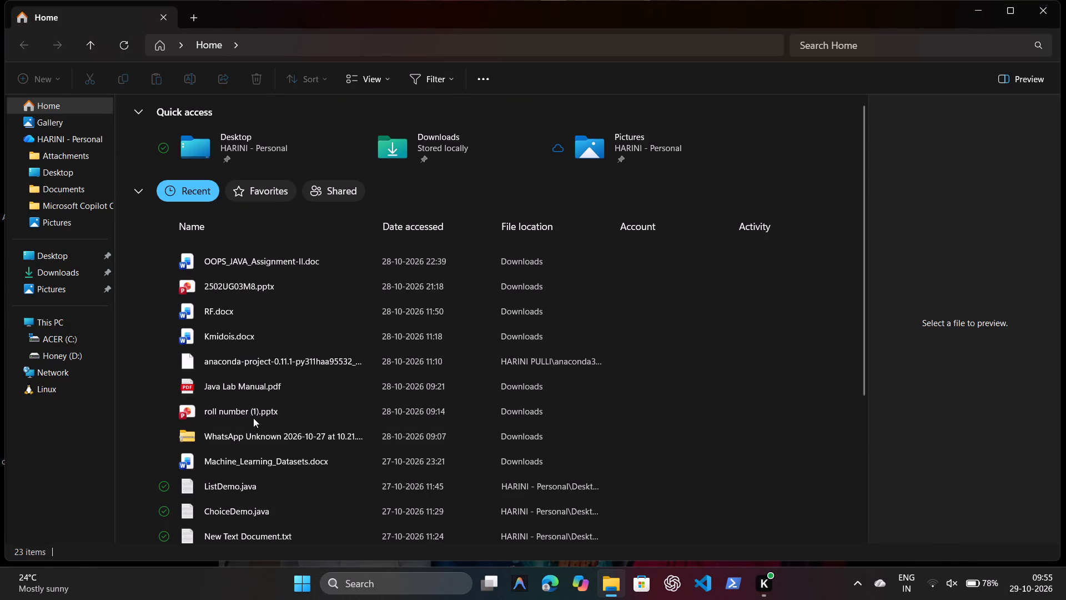
Open the recent presentation 2502UG03M8.pptx from File Explorer.
{"action": "double_click", "coordinate": [253, 289]}
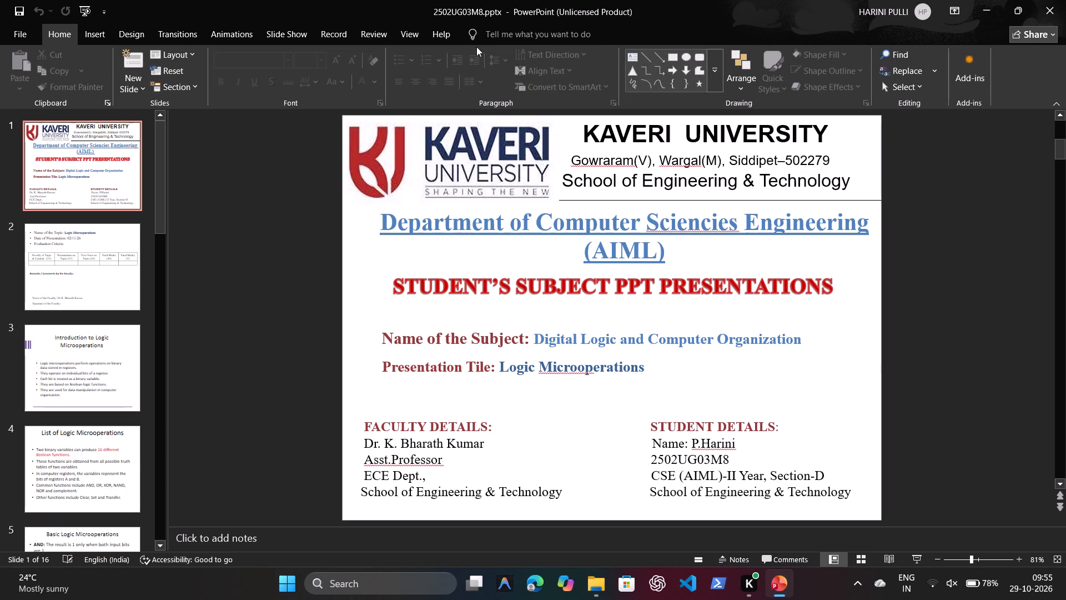
Look through the Logic Microoperations slides, including the basic operations and XOR/NOT slides, to check which content is already in place.
{"action": "left_click", "coordinate": [113, 265]}
{"action": "scroll", "coordinate": [113, 265], "scroll_direction": "down", "scroll_amount": 3}
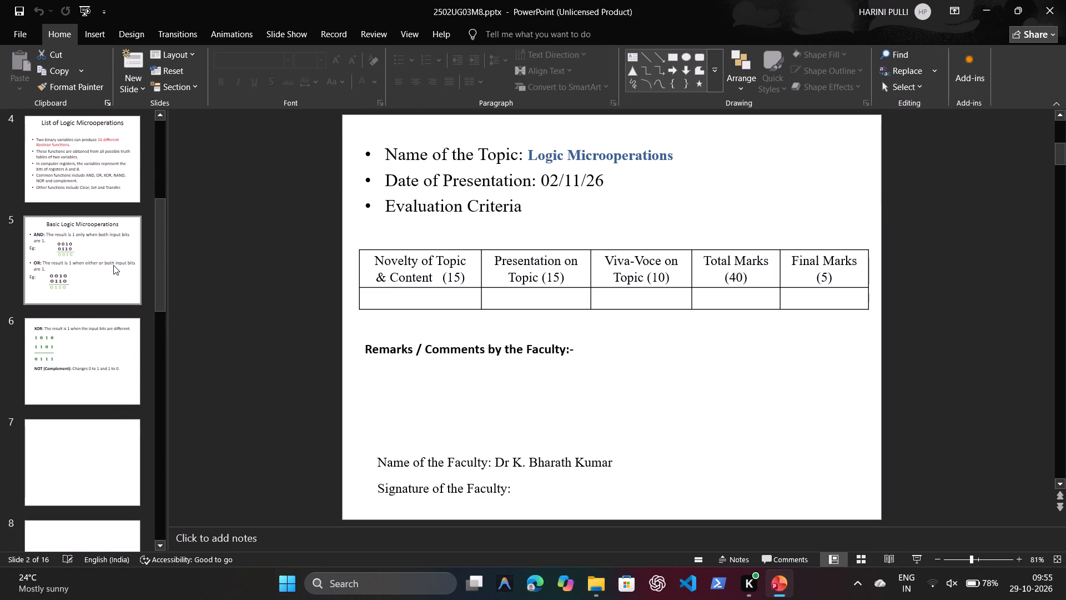
{"action": "left_click", "coordinate": [113, 265]}
{"action": "left_click", "coordinate": [94, 344]}
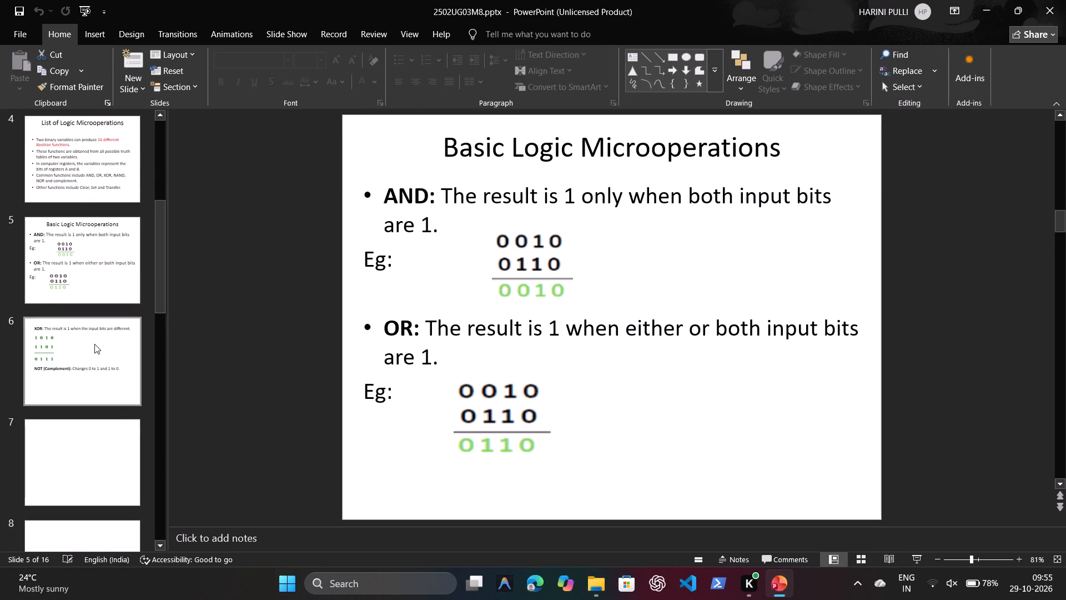
{"action": "scroll", "coordinate": [83, 438], "scroll_direction": "down", "scroll_amount": 2}
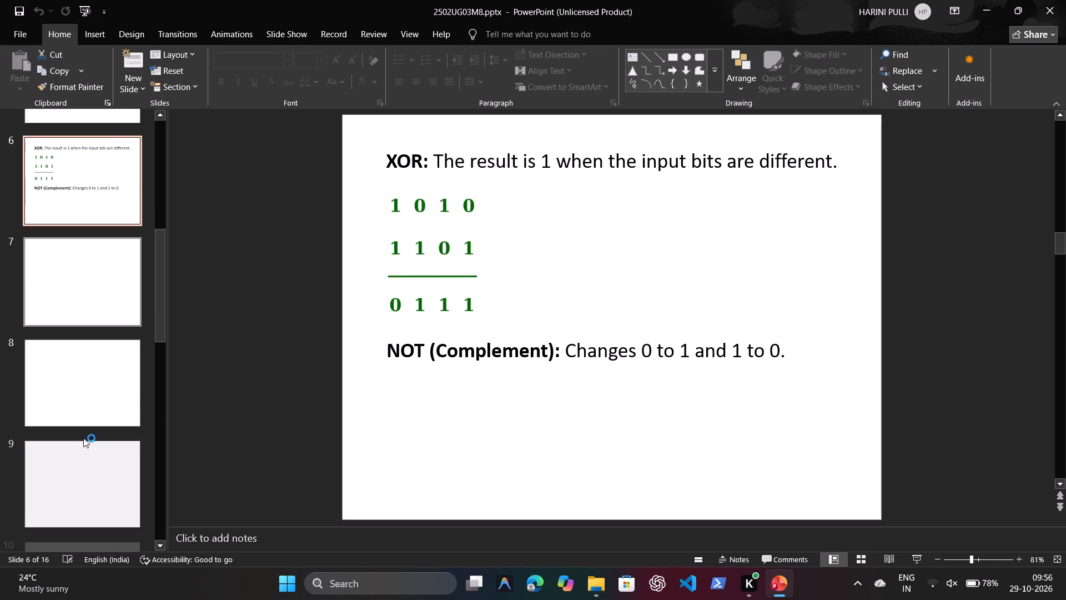
{"action": "scroll", "coordinate": [83, 438], "scroll_direction": "down", "scroll_amount": 4}
{"action": "scroll", "coordinate": [83, 438], "scroll_direction": "up", "scroll_amount": 2}
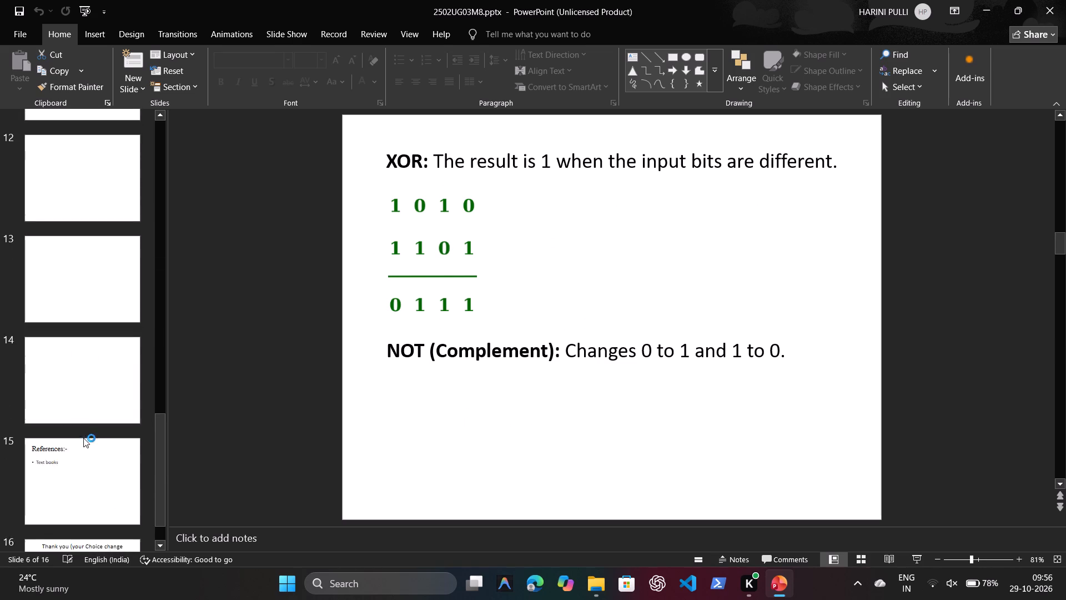
{"action": "scroll", "coordinate": [83, 438], "scroll_direction": "up", "scroll_amount": 1}
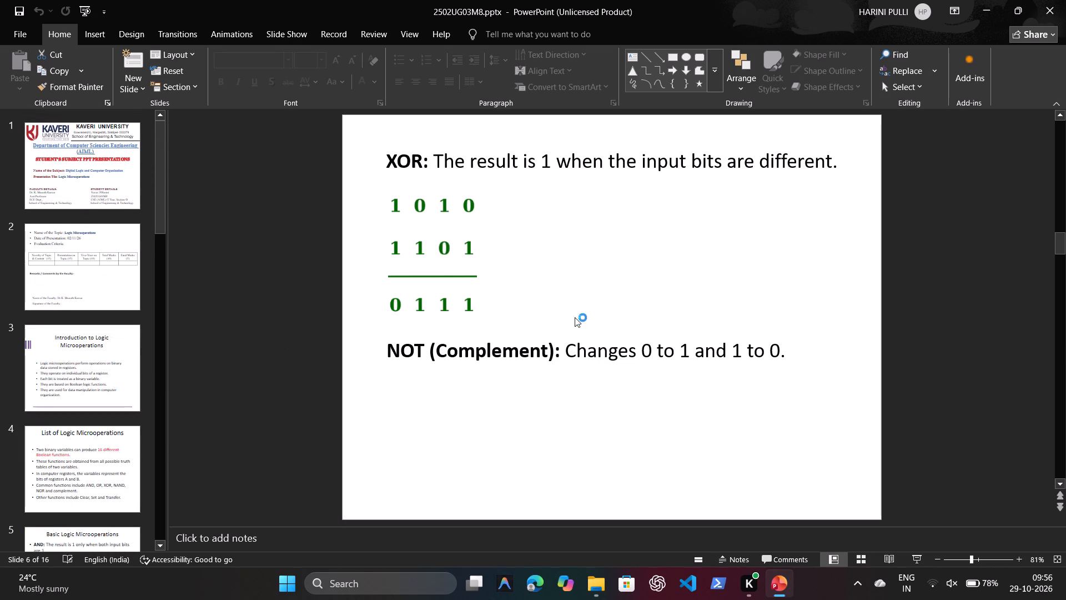
Add an empty text box on slide 6, place it below the NOT (Complement) line and enlarge it towards the slide's bottom edge.
{"action": "triple_click", "coordinate": [587, 309]}
{"action": "left_click", "coordinate": [587, 309]}
{"action": "left_click", "coordinate": [587, 309]}
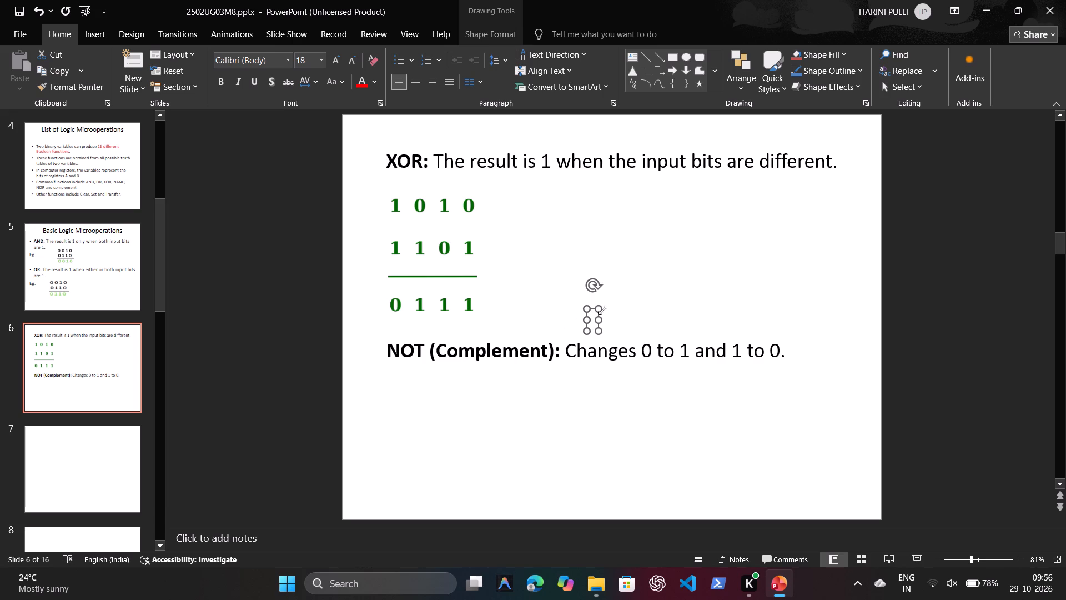
{"action": "left_click_drag", "start_coordinate": [600, 319], "coordinate": [698, 309]}
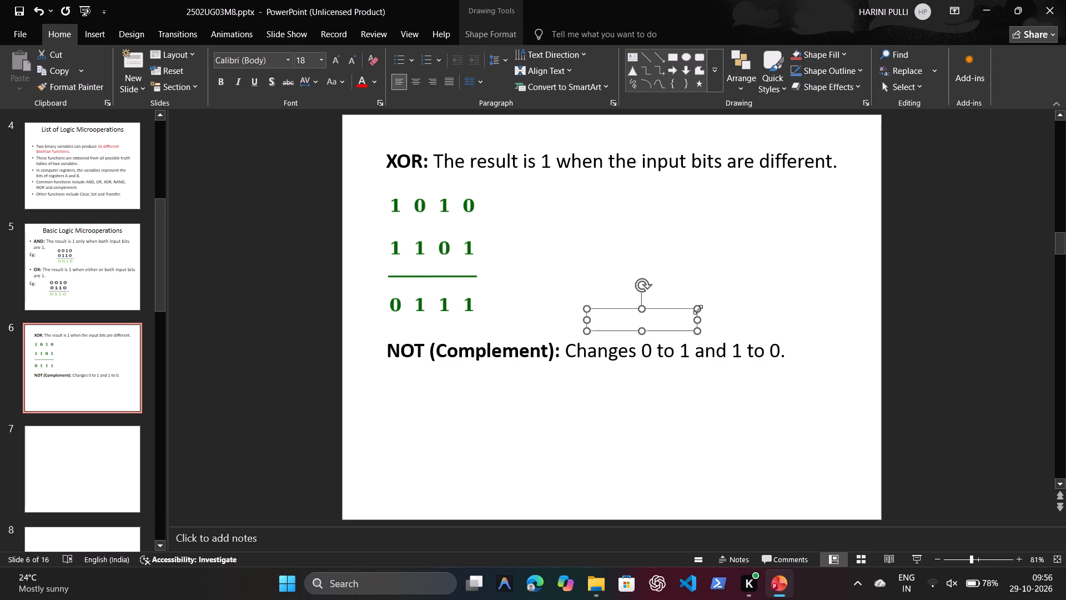
{"action": "left_click_drag", "start_coordinate": [660, 319], "coordinate": [479, 396]}
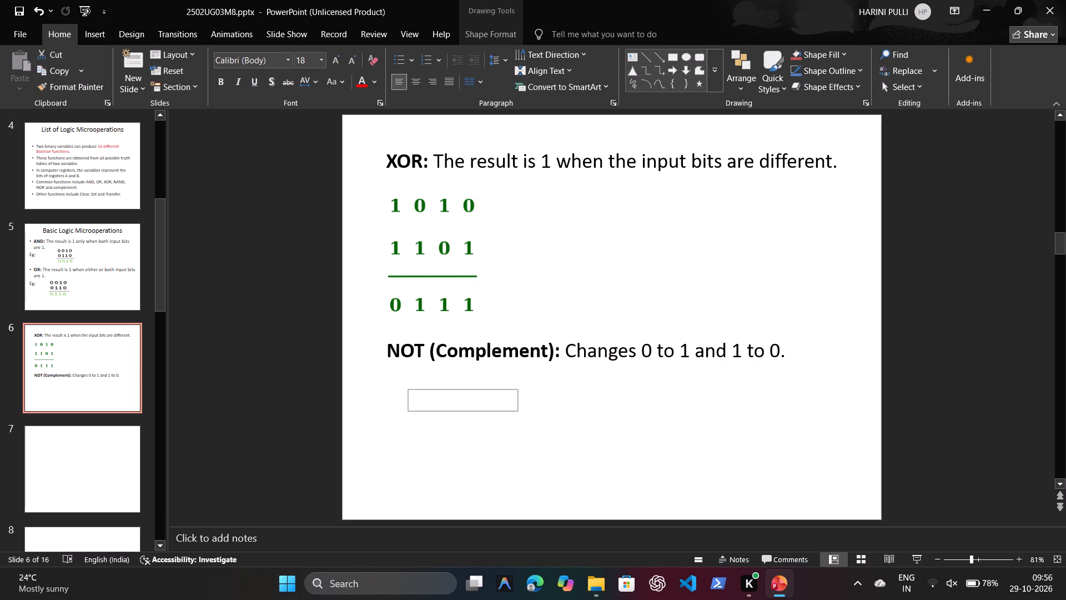
{"action": "left_click_drag", "start_coordinate": [479, 396], "coordinate": [462, 392]}
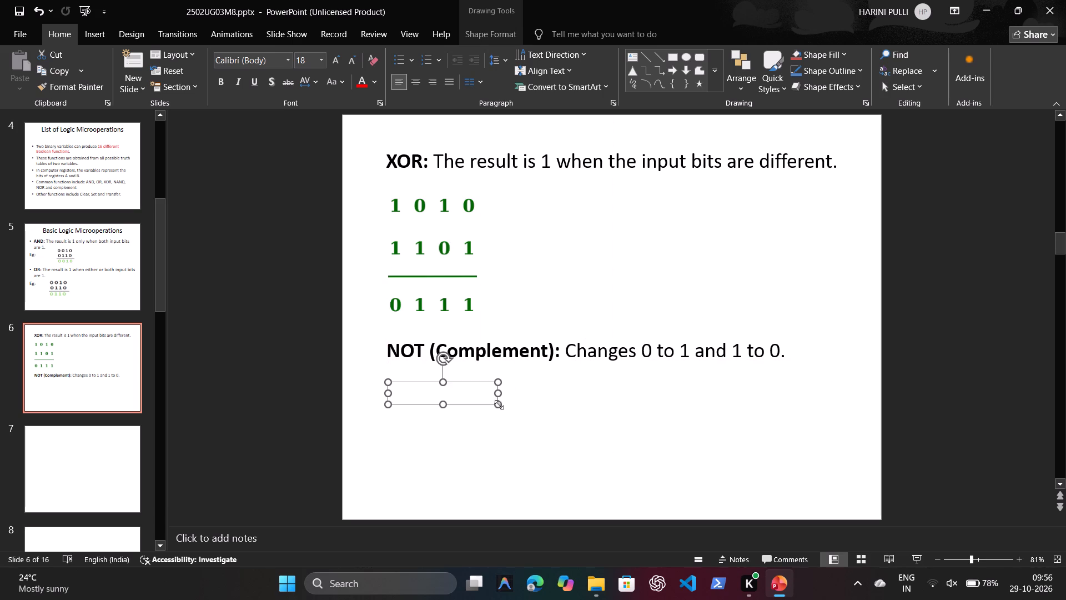
{"action": "left_click_drag", "start_coordinate": [499, 404], "coordinate": [566, 502]}
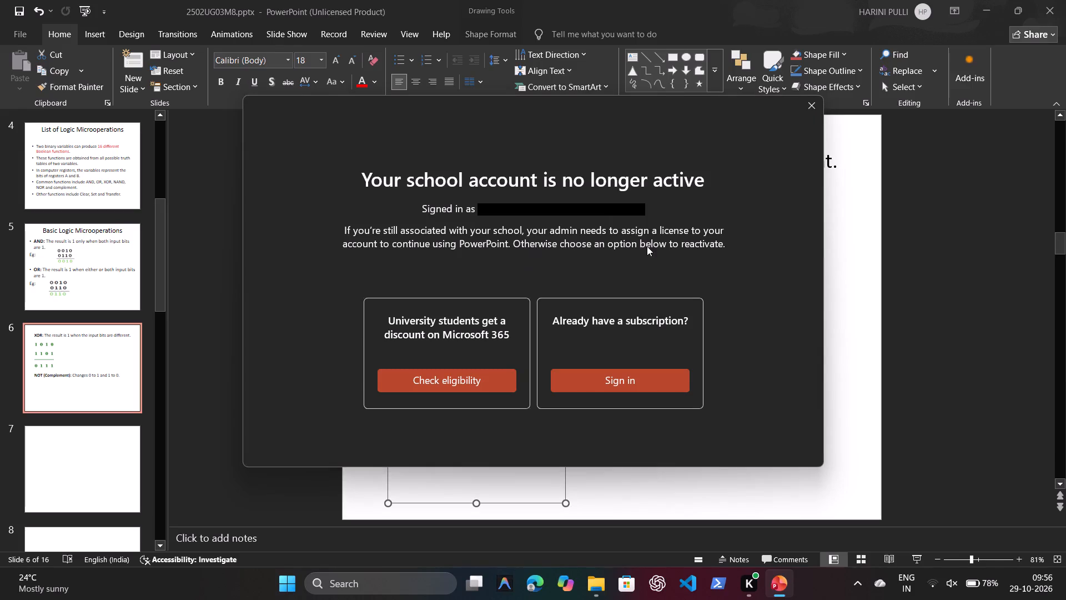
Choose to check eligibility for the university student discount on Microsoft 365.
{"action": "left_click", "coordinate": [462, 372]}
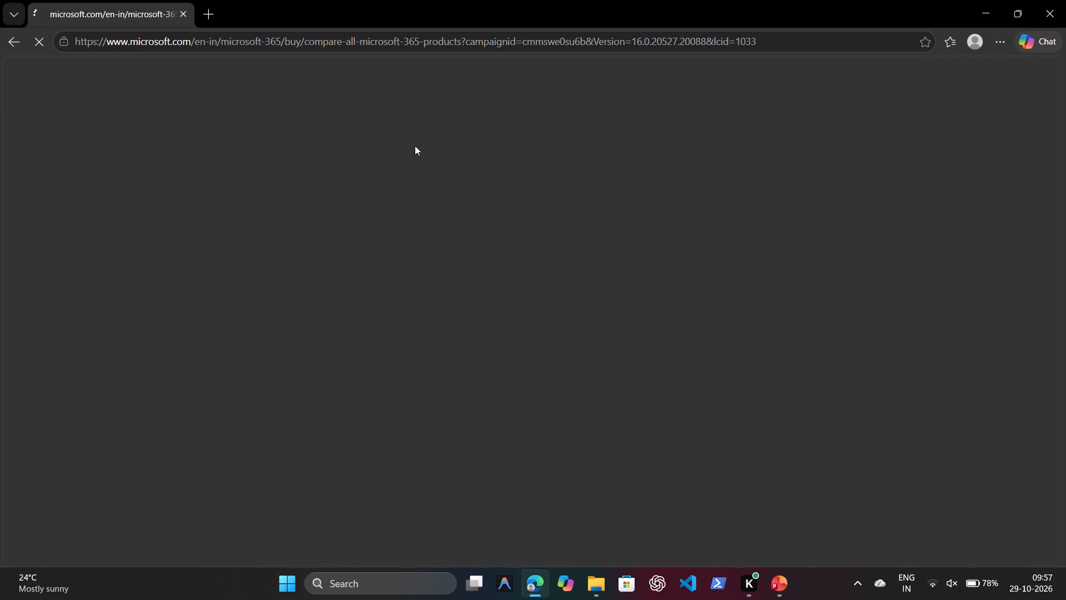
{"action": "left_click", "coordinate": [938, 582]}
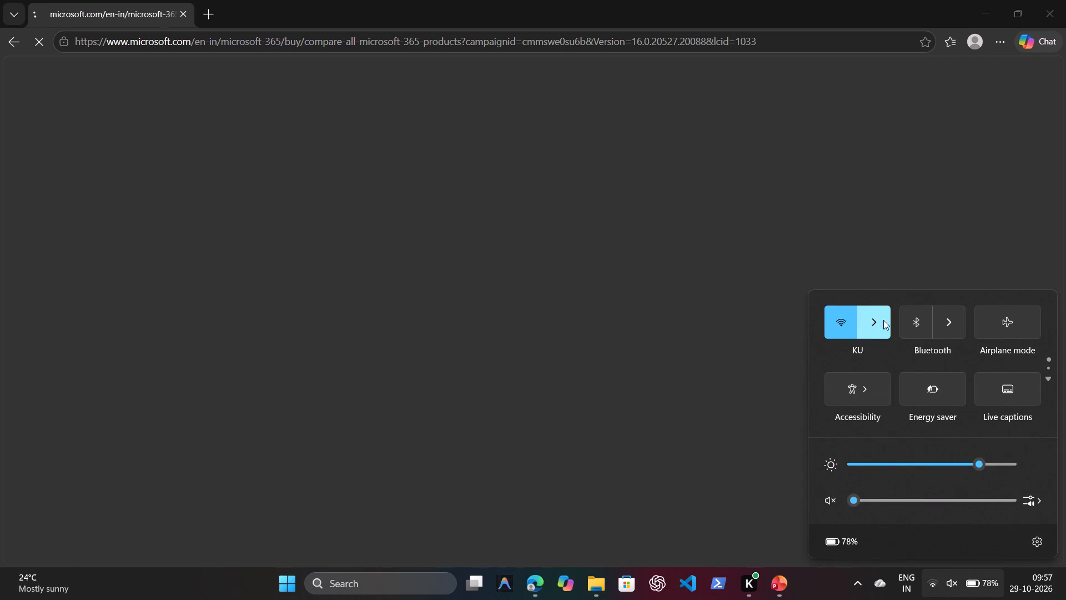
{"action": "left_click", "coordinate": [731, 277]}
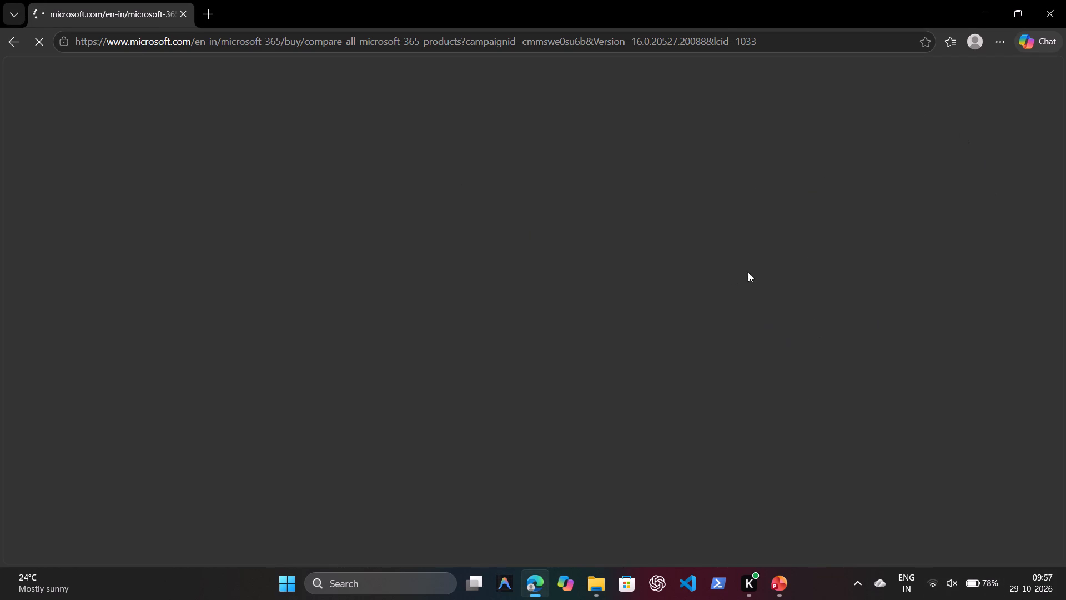
Leave the loading Microsoft 365 page, return to PowerPoint and refresh the licence status in the web redirect dialog.
{"action": "left_click", "coordinate": [974, 12]}
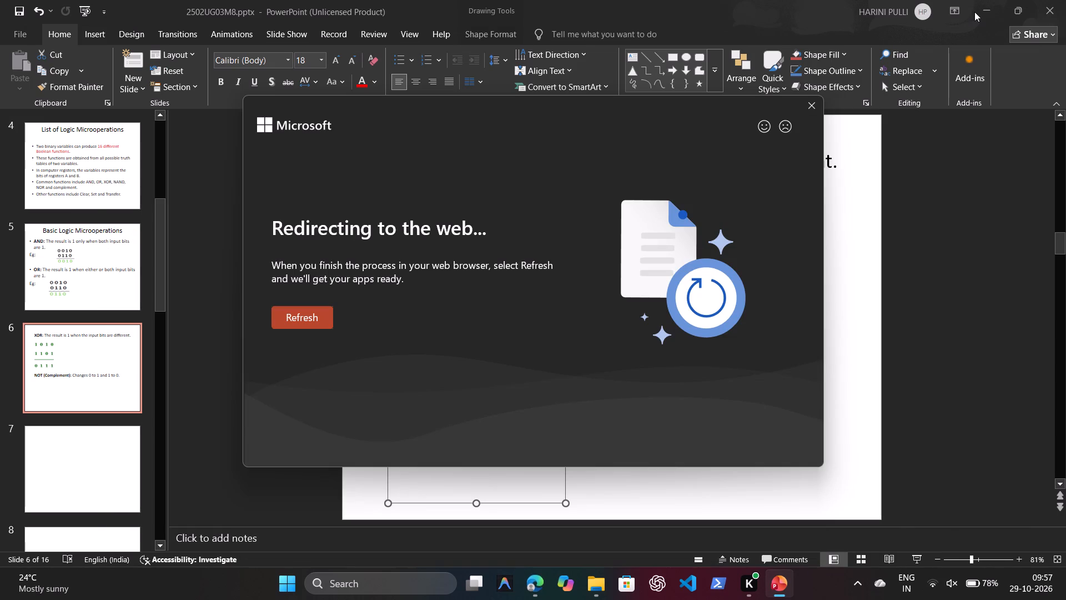
{"action": "left_click", "coordinate": [304, 316]}
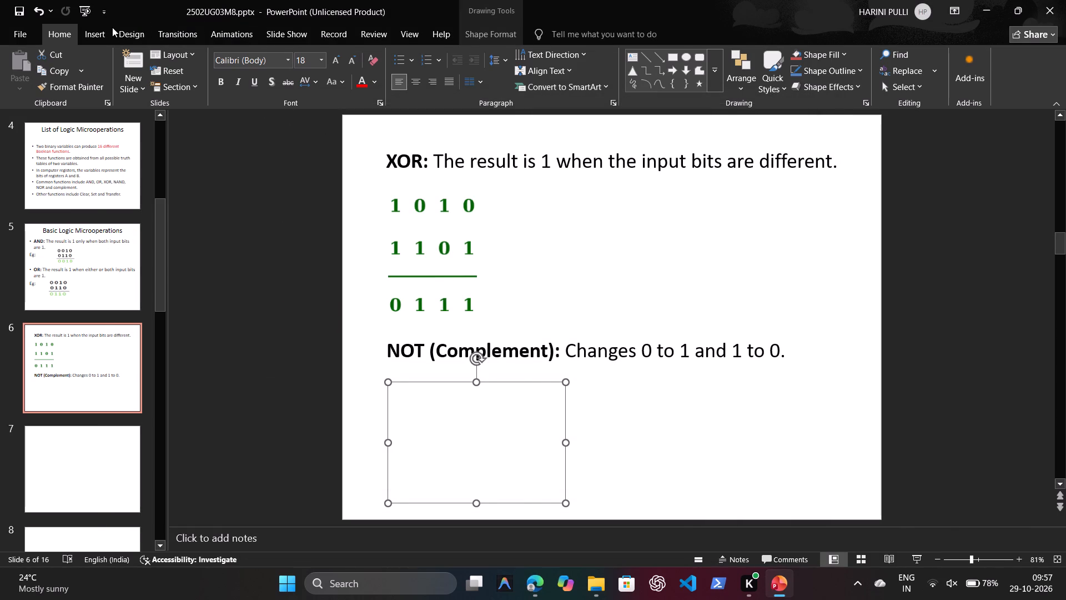
Minimize the presentation window to get back to the File Explorer window behind it.
{"action": "left_click", "coordinate": [96, 32]}
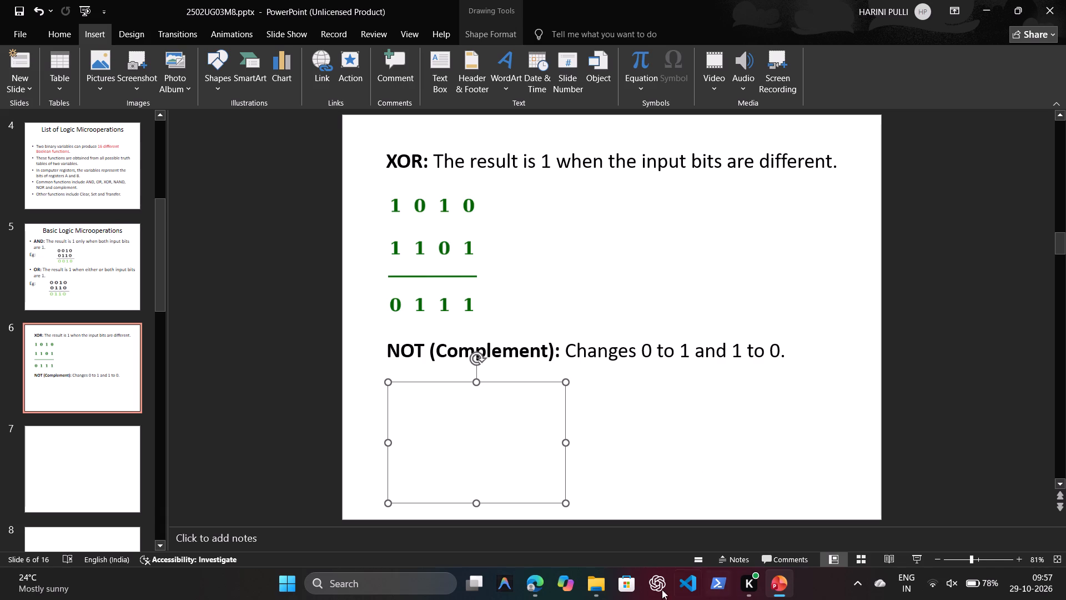
{"action": "left_click", "coordinate": [989, 12]}
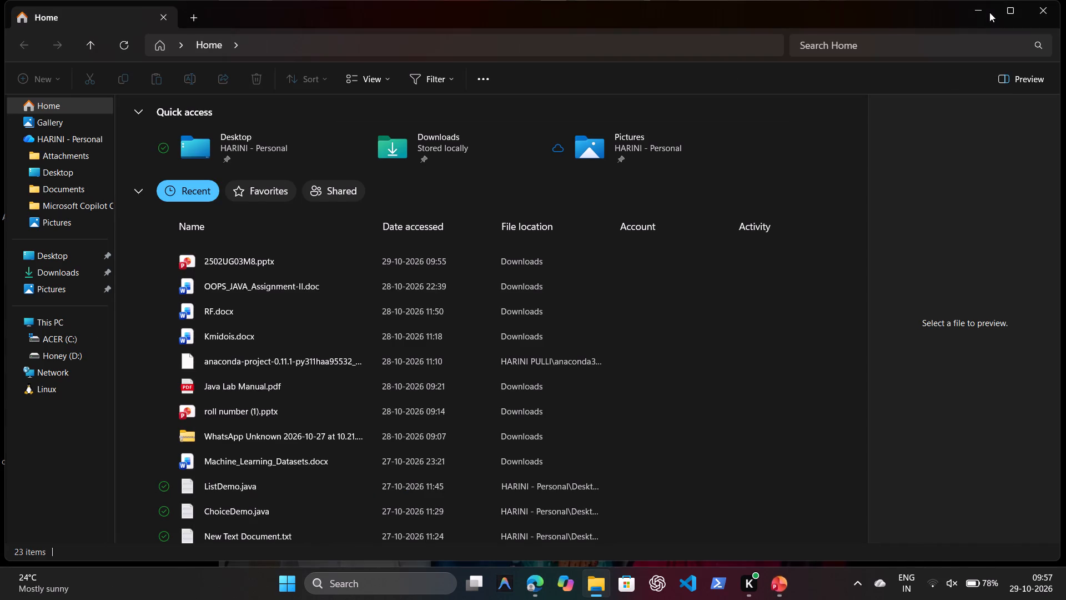
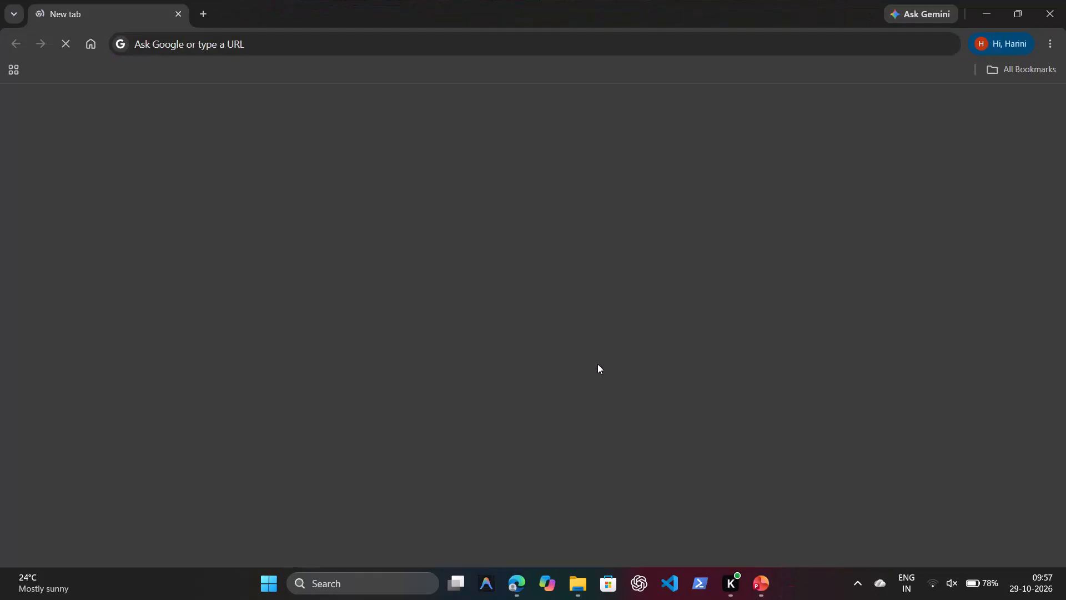
Search Google for "example for not(completement)" and show the image results.
{"action": "left_click", "coordinate": [577, 292]}
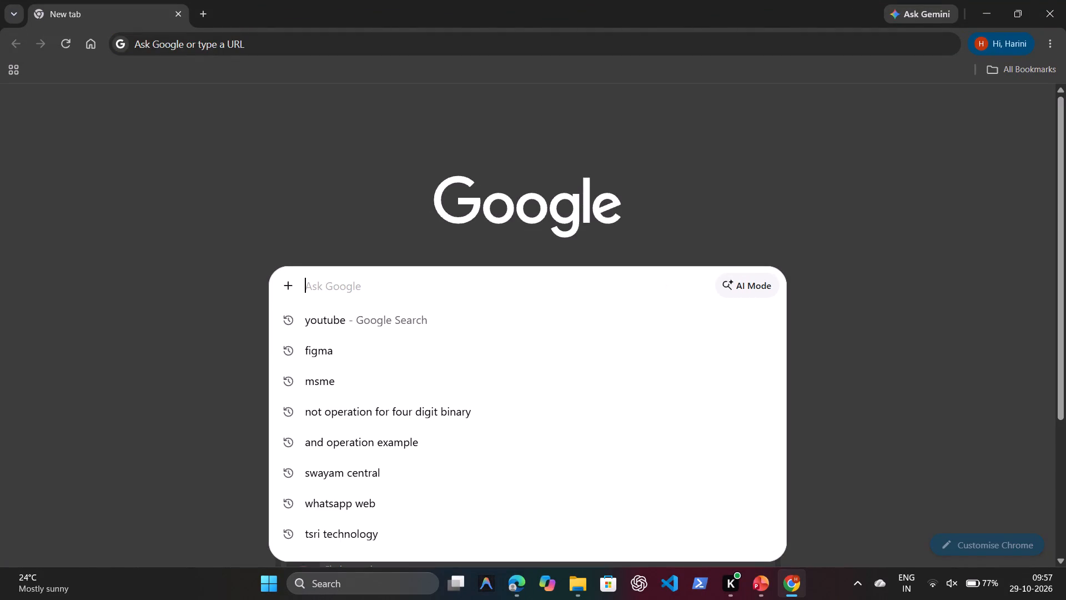
{"action": "type", "text": "example for not"}
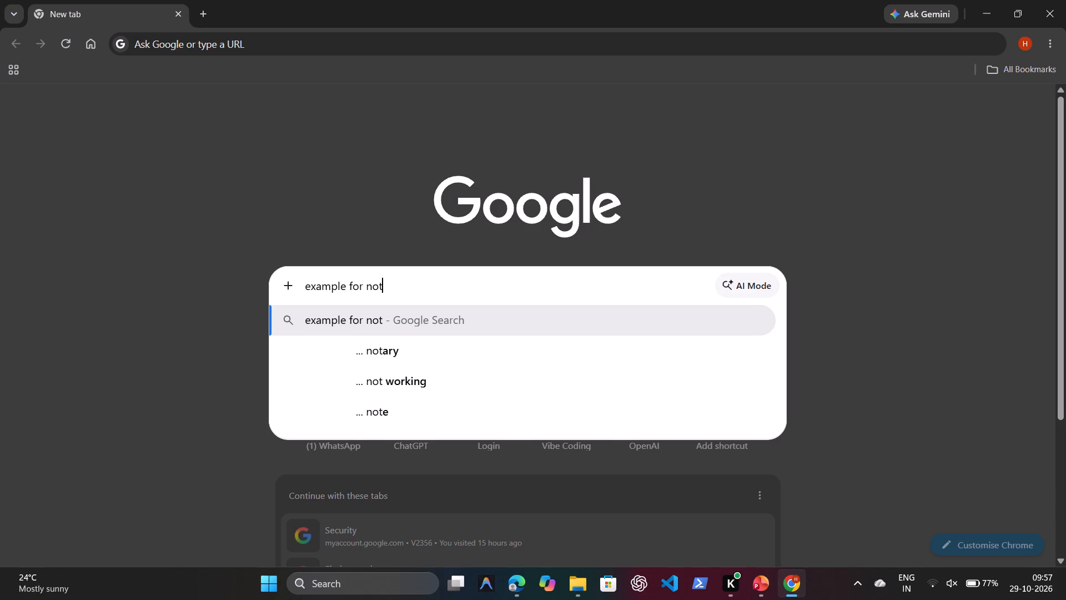
{"action": "type", "text": "(completement"}
{"action": "key", "text": "shift+parenright"}
{"action": "key", "text": "Return"}
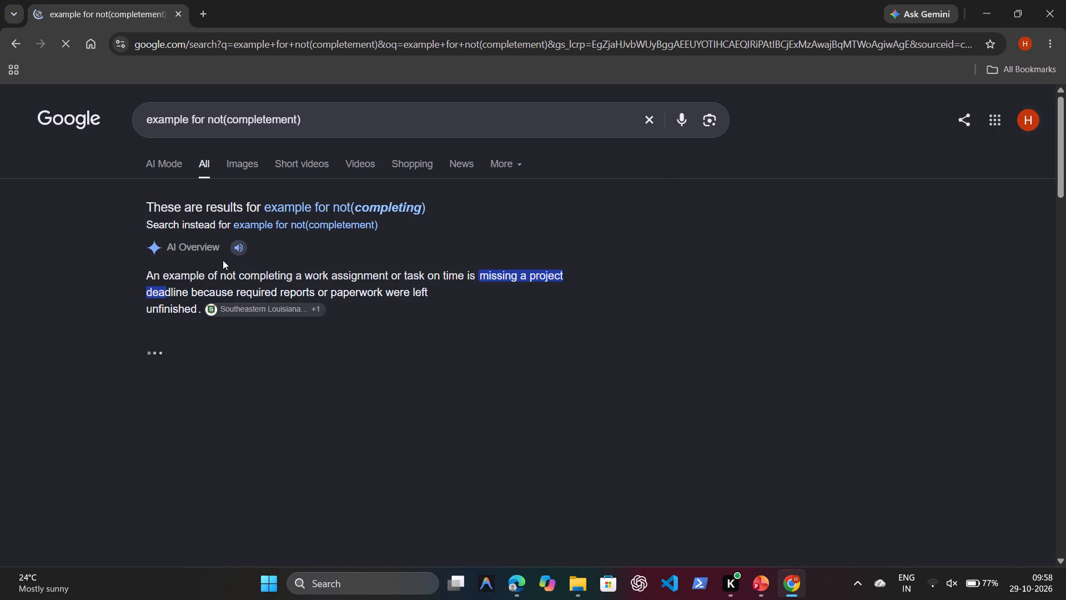
{"action": "left_click", "coordinate": [247, 156]}
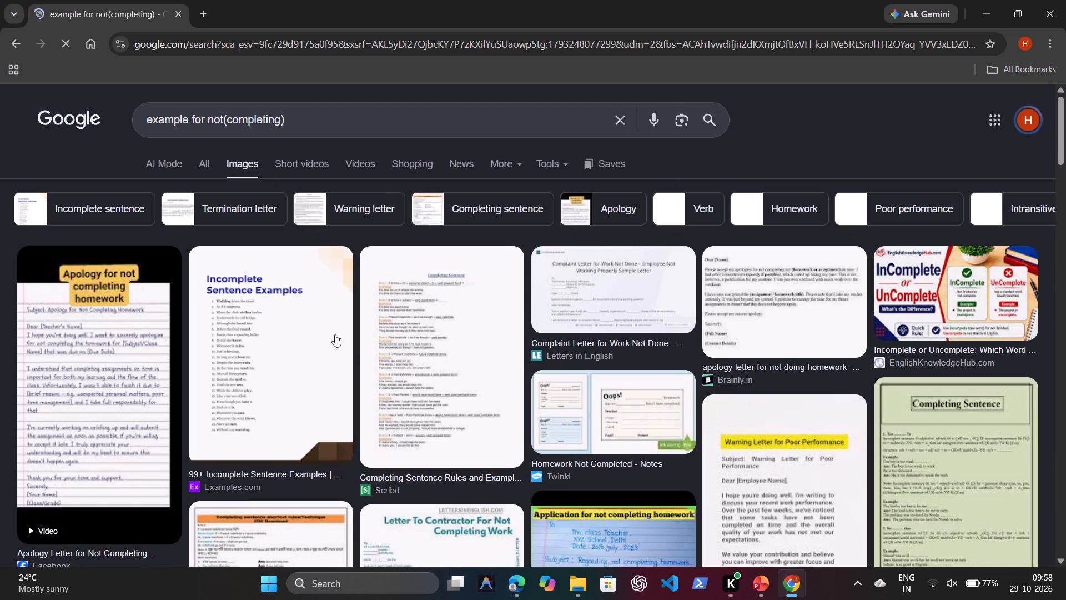
Correct the image search to "example for not(complement)" and look through the results for a binary NOT example.
{"action": "left_click", "coordinate": [280, 119]}
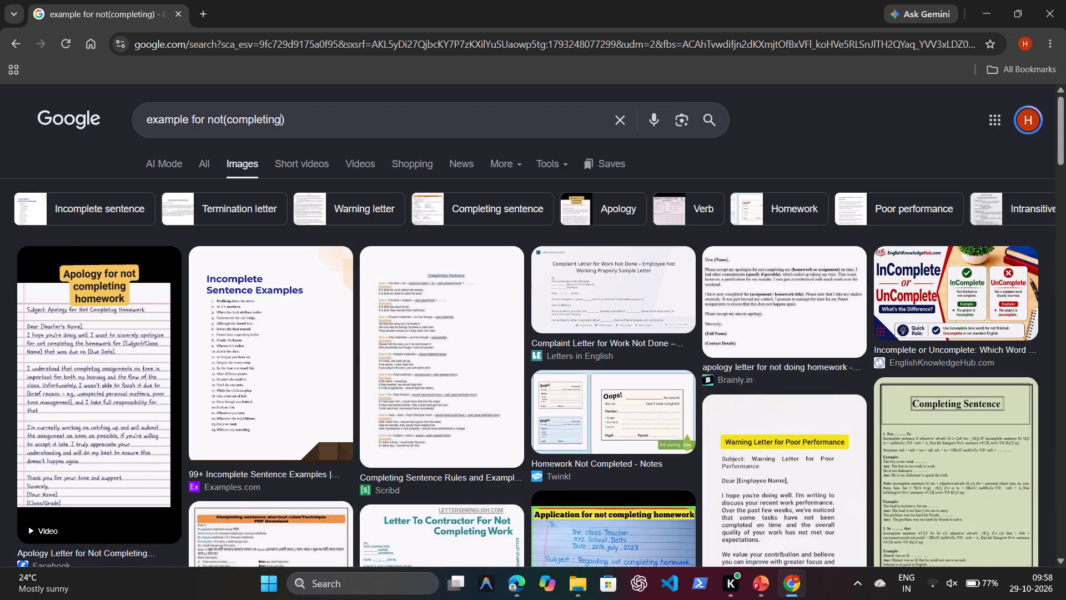
{"action": "key", "text": "BackSpace"}
{"action": "key", "text": "BackSpace"}
{"action": "key", "text": "BackSpace"}
{"action": "key", "text": "BackSpace"}
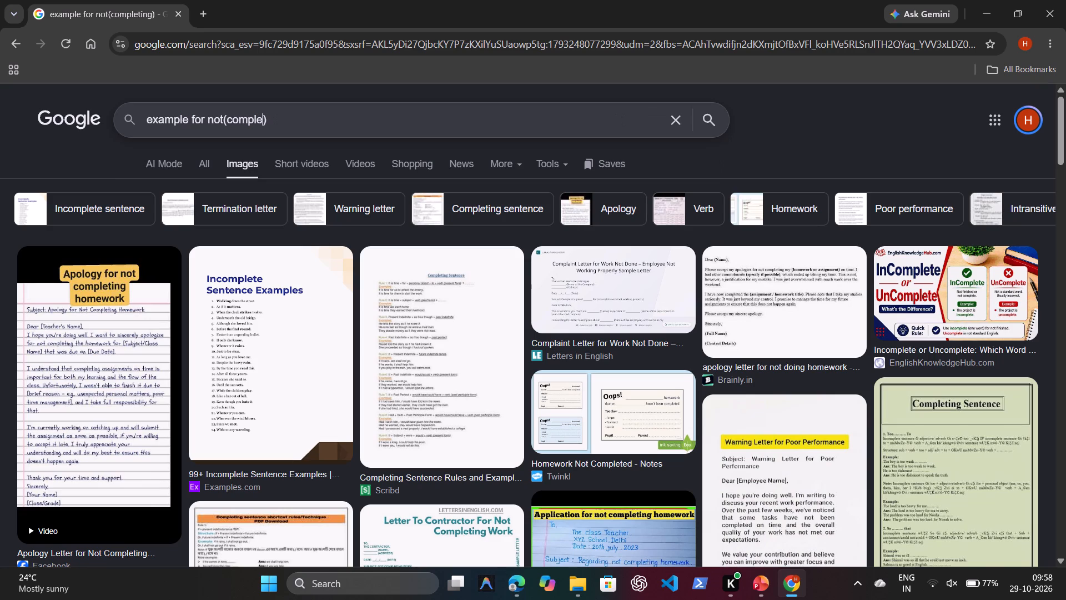
{"action": "type", "text": "ment"}
{"action": "key", "text": "Return"}
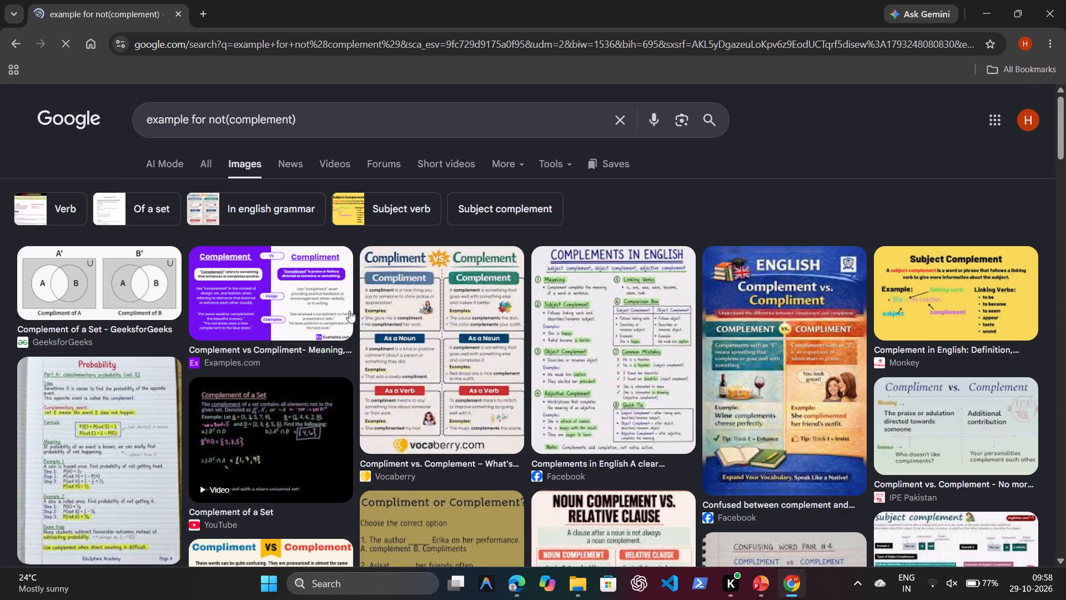
{"action": "scroll", "coordinate": [424, 373], "scroll_direction": "down", "scroll_amount": 7}
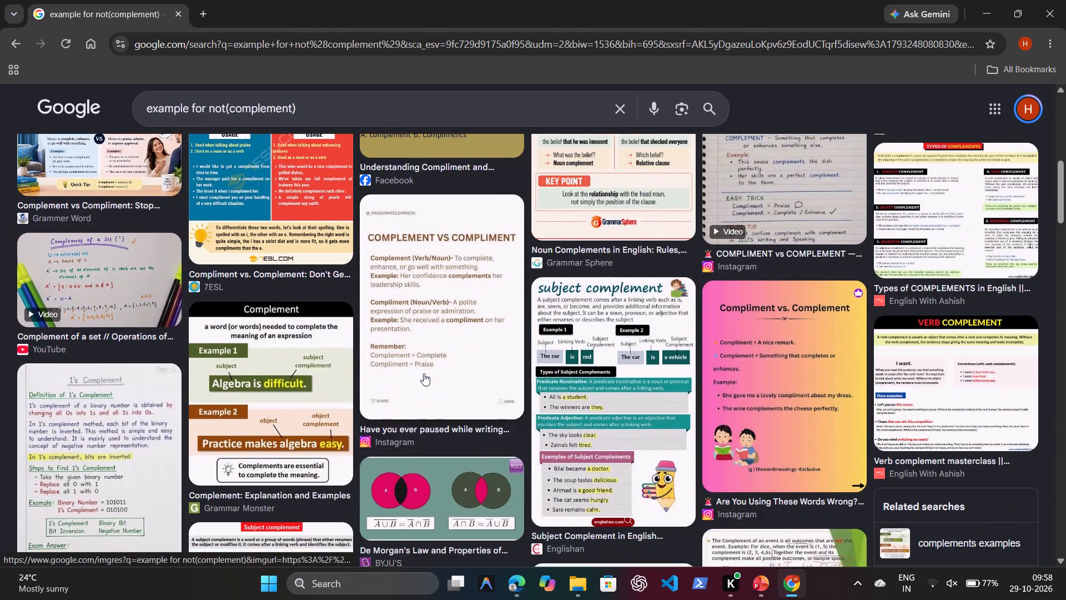
{"action": "scroll", "coordinate": [424, 373], "scroll_direction": "right", "scroll_amount": 1}
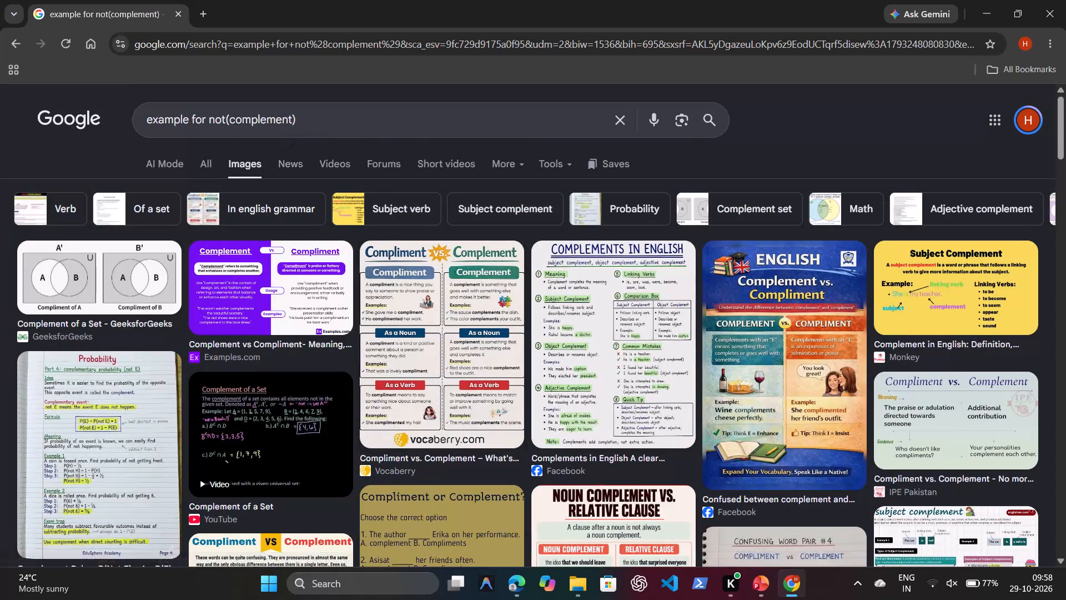
Refine the image search to "example for not(complement) using binary digits" and browse the results for a suitable complement example.
{"action": "left_click", "coordinate": [307, 129]}
{"action": "key", "text": "space"}
{"action": "type", "text": "using binary digits"}
{"action": "key", "text": "Return"}
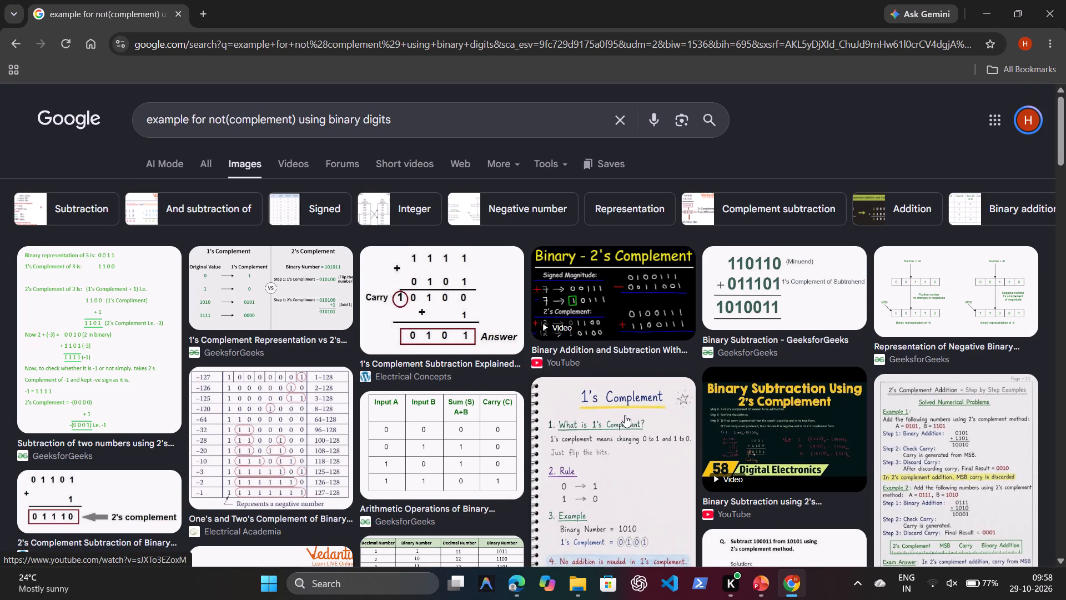
{"action": "scroll", "coordinate": [625, 415], "scroll_direction": "down", "scroll_amount": 3}
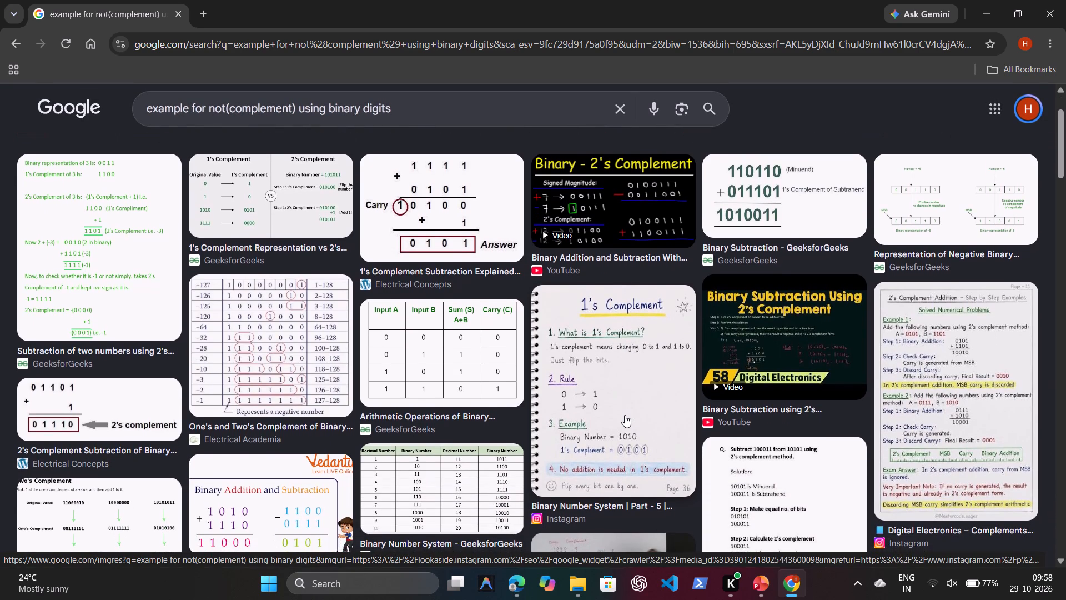
{"action": "scroll", "coordinate": [625, 415], "scroll_direction": "down", "scroll_amount": 1}
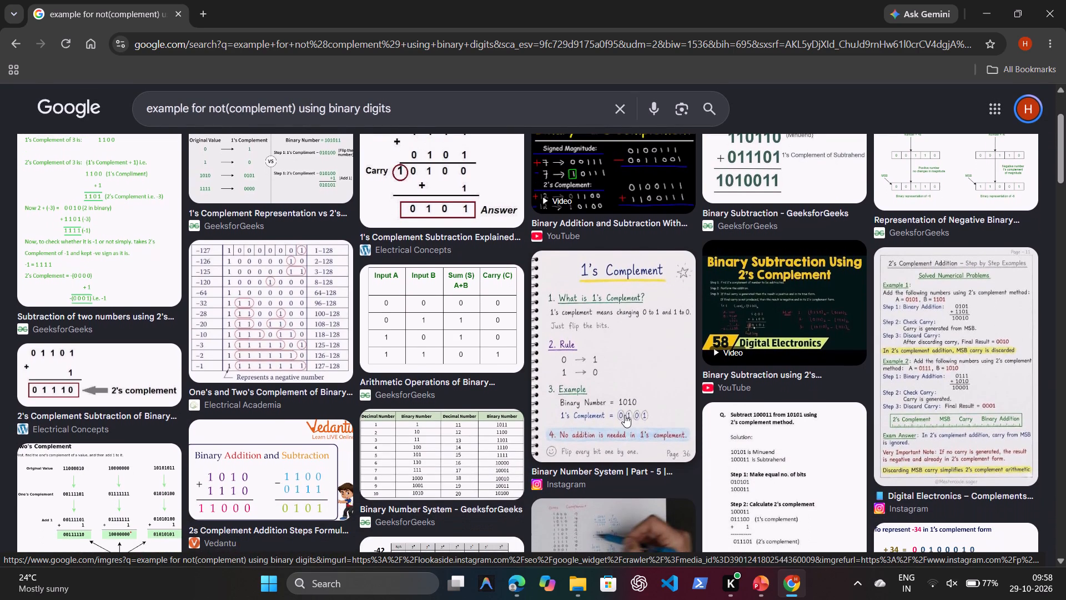
{"action": "scroll", "coordinate": [625, 415], "scroll_direction": "down", "scroll_amount": 3}
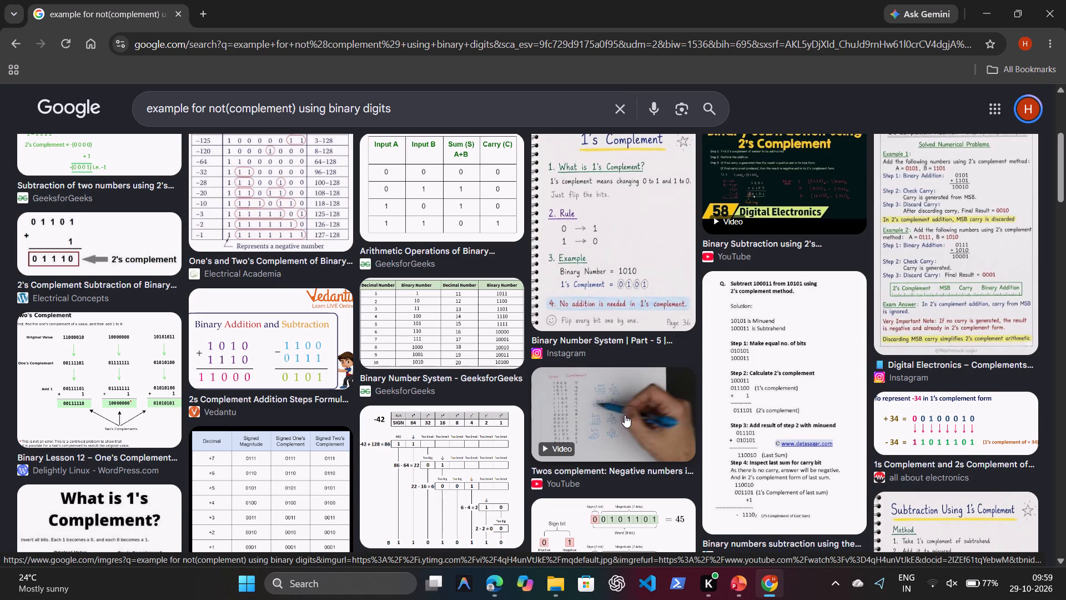
{"action": "scroll", "coordinate": [802, 492], "scroll_direction": "down", "scroll_amount": 4}
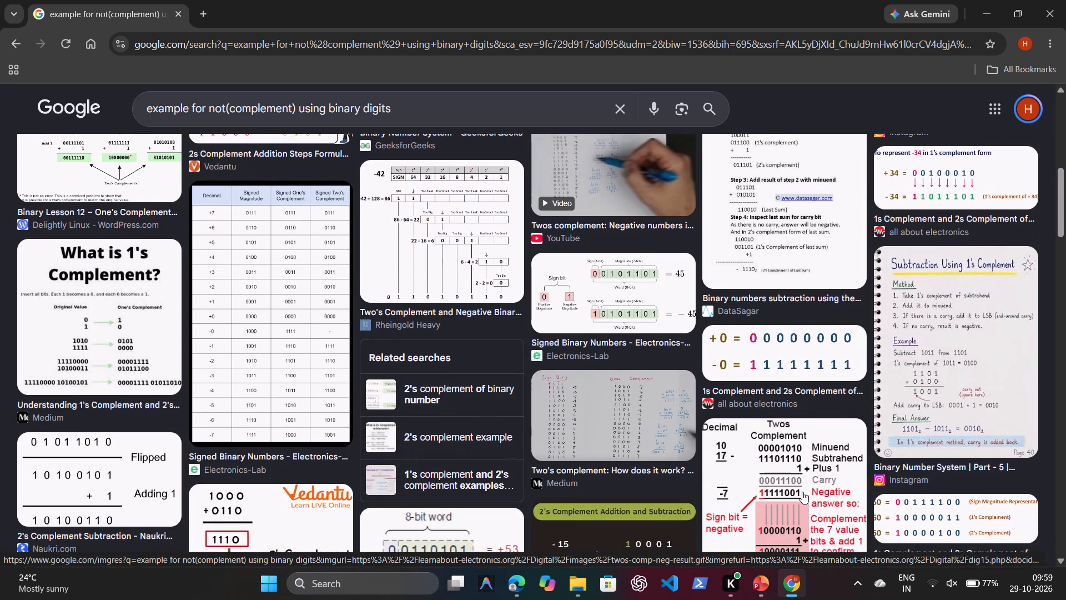
{"action": "scroll", "coordinate": [802, 492], "scroll_direction": "down", "scroll_amount": 3}
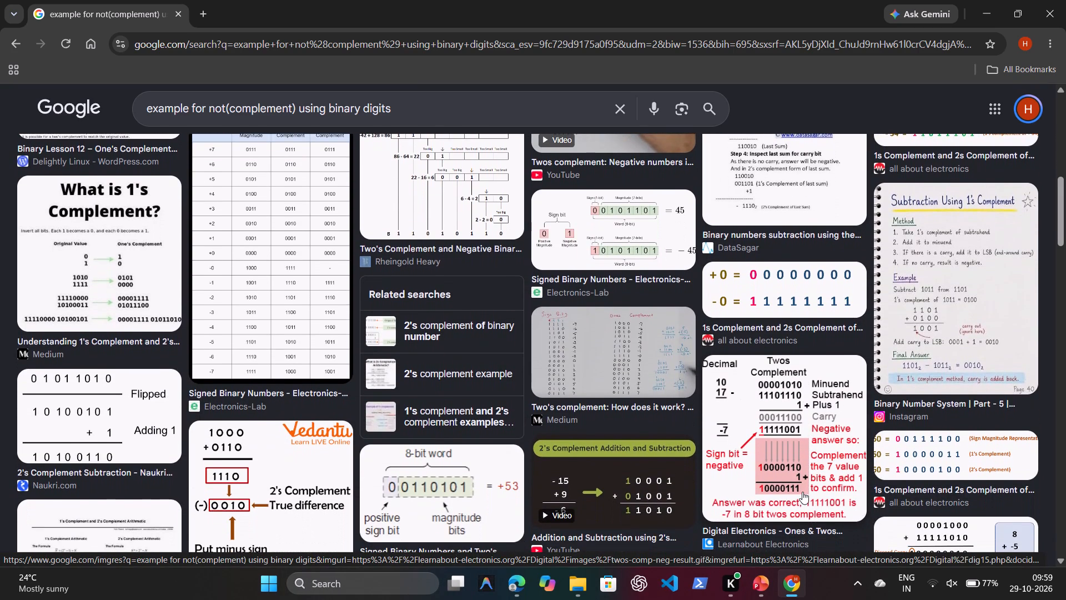
{"action": "scroll", "coordinate": [802, 492], "scroll_direction": "down", "scroll_amount": 1}
Preview the all about electronics 1s complement image showing +0 and -0, and examine its related images.
{"action": "left_click", "coordinate": [764, 298]}
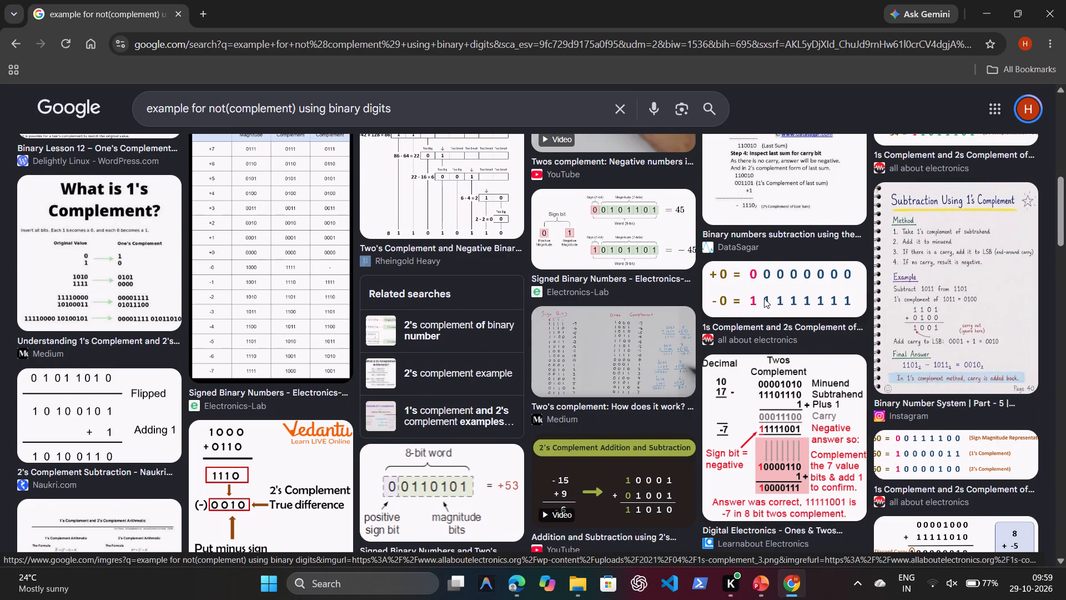
{"action": "scroll", "coordinate": [742, 464], "scroll_direction": "down", "scroll_amount": 1}
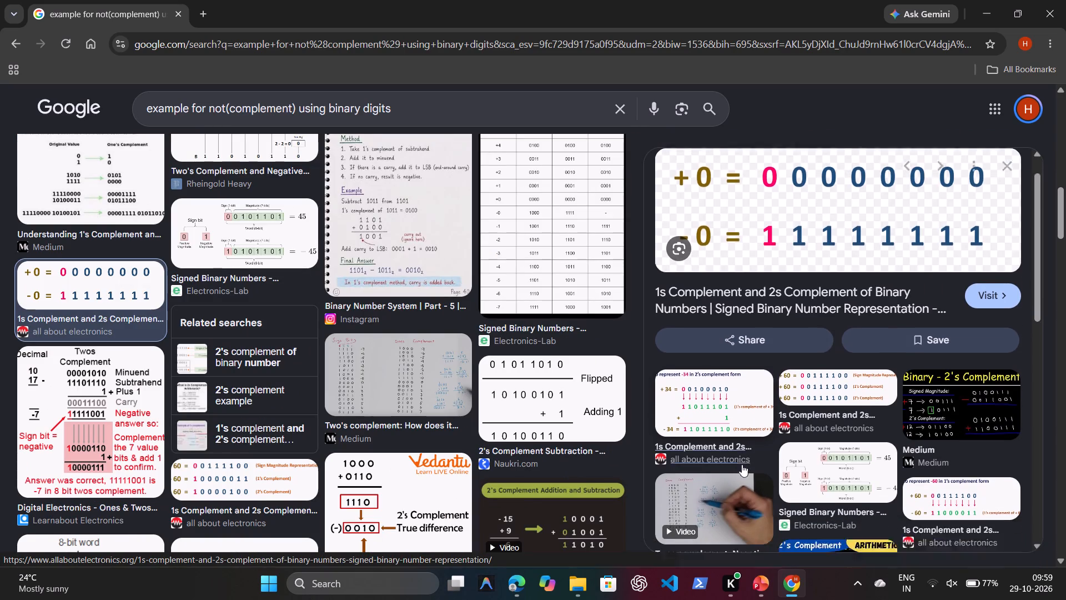
{"action": "scroll", "coordinate": [742, 464], "scroll_direction": "down", "scroll_amount": 5}
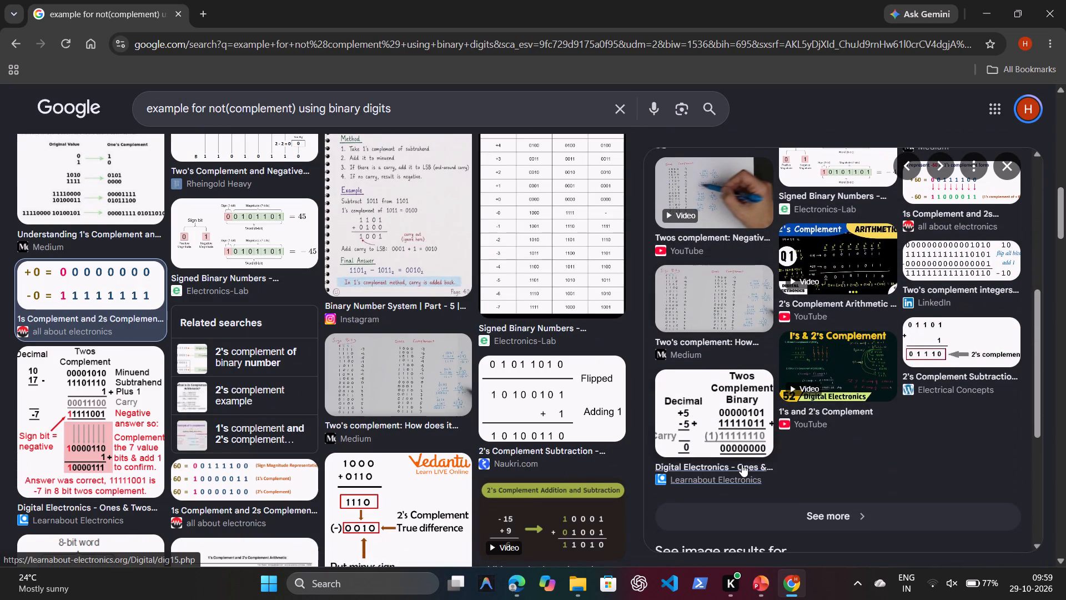
{"action": "scroll", "coordinate": [742, 464], "scroll_direction": "up", "scroll_amount": 6}
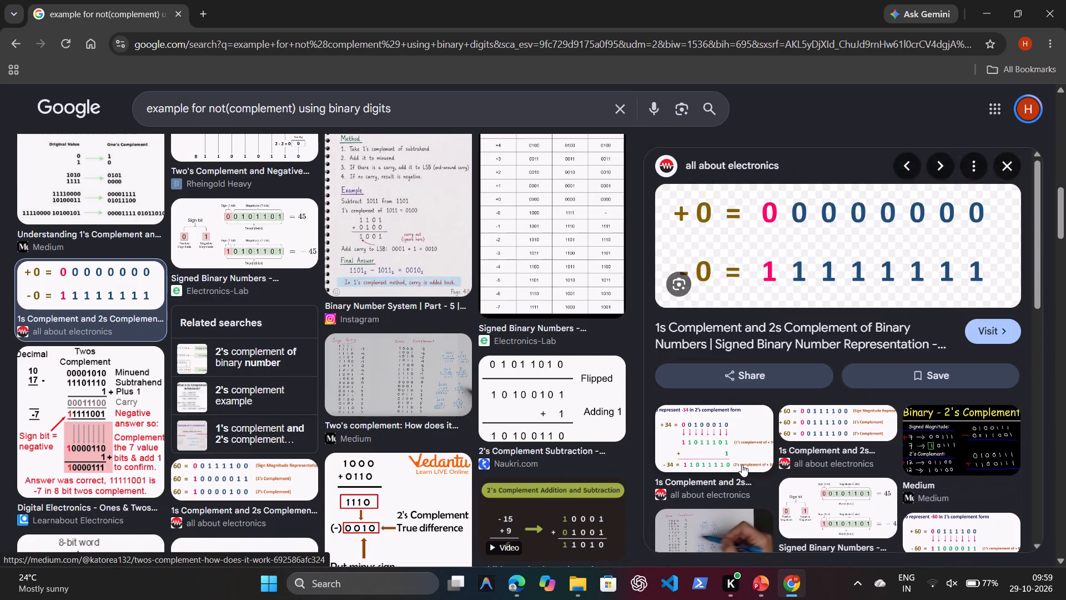
{"action": "scroll", "coordinate": [742, 464], "scroll_direction": "up", "scroll_amount": 3}
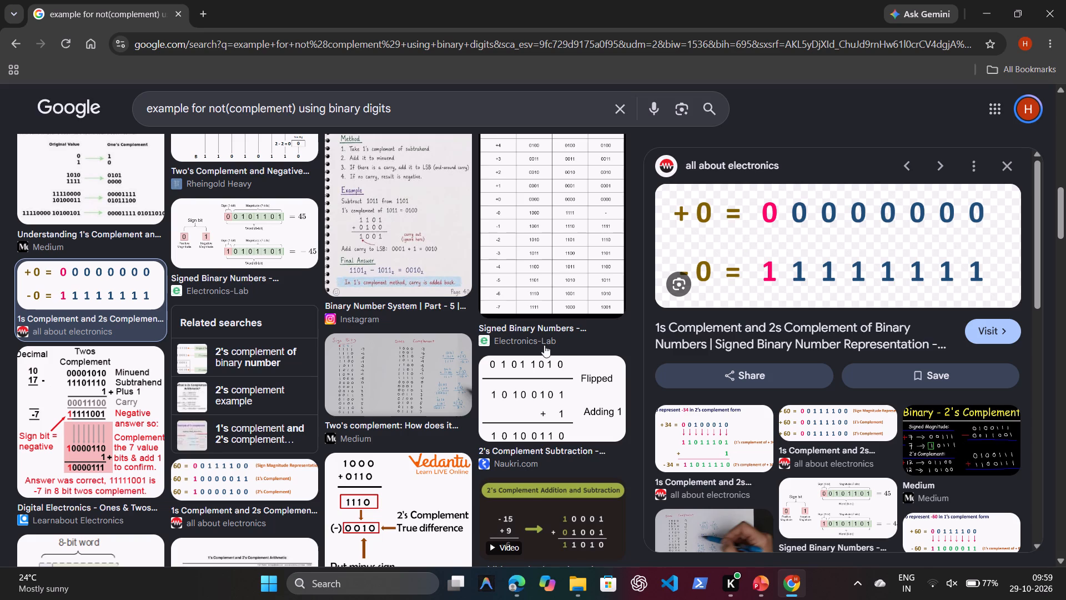
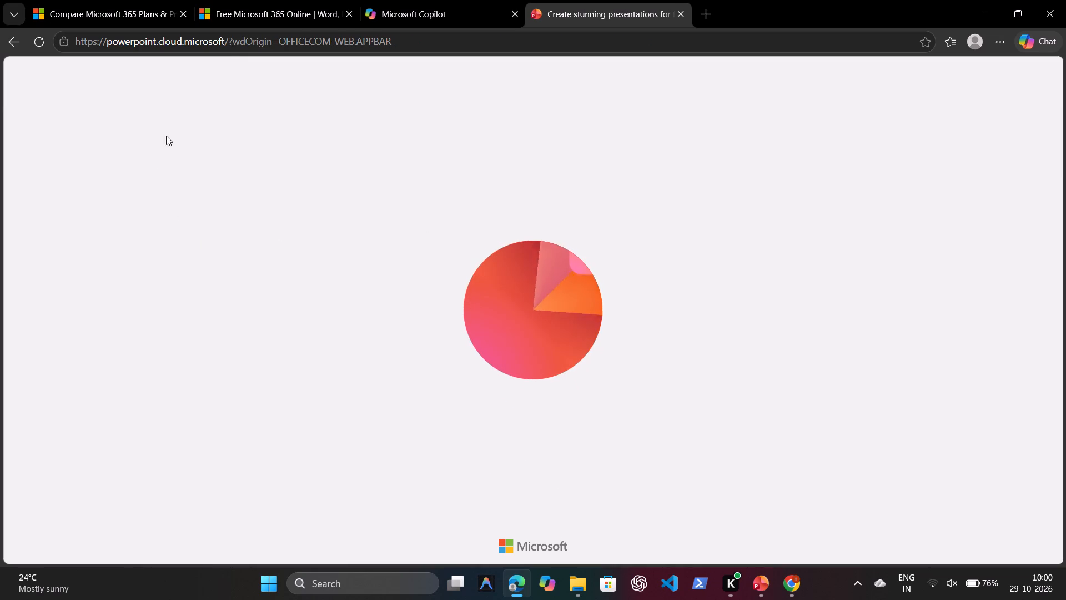
{"action": "left_click", "coordinate": [353, 17]}
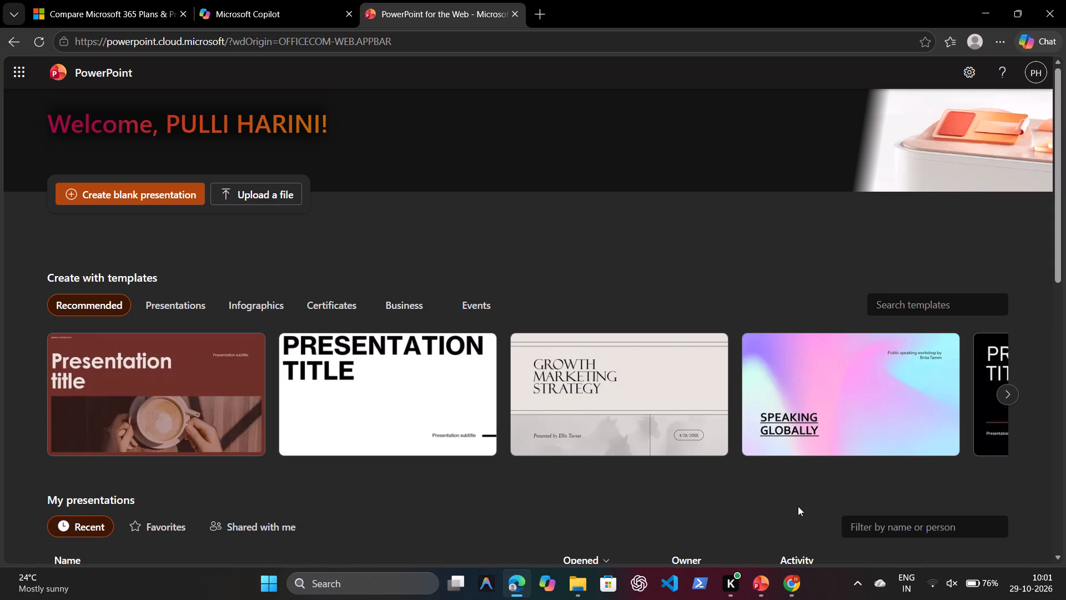
Upload 2502UG03M8.pptx from the Downloads folder to PowerPoint for the web and open it.
{"action": "scroll", "coordinate": [294, 364], "scroll_direction": "down", "scroll_amount": 1}
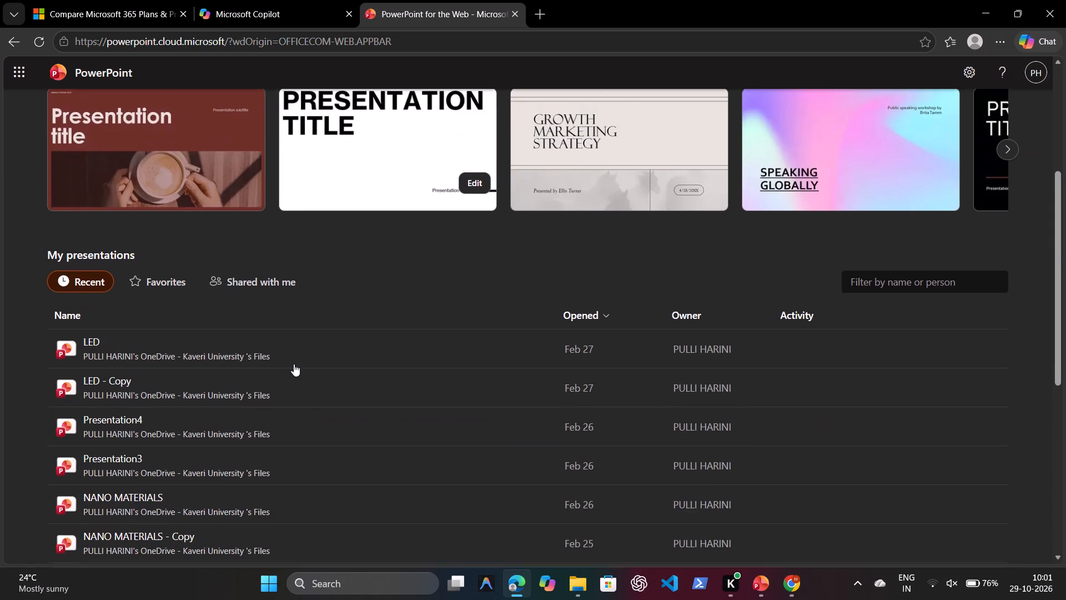
{"action": "scroll", "coordinate": [294, 364], "scroll_direction": "down", "scroll_amount": 5}
{"action": "scroll", "coordinate": [294, 364], "scroll_direction": "up", "scroll_amount": 3}
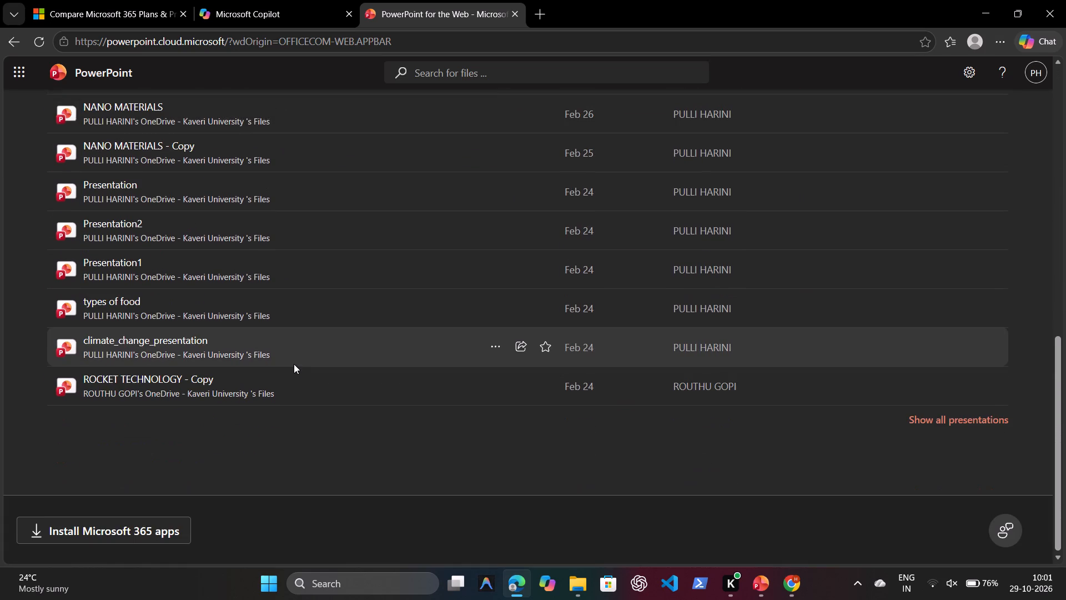
{"action": "scroll", "coordinate": [294, 364], "scroll_direction": "up", "scroll_amount": 4}
{"action": "left_click", "coordinate": [251, 184]}
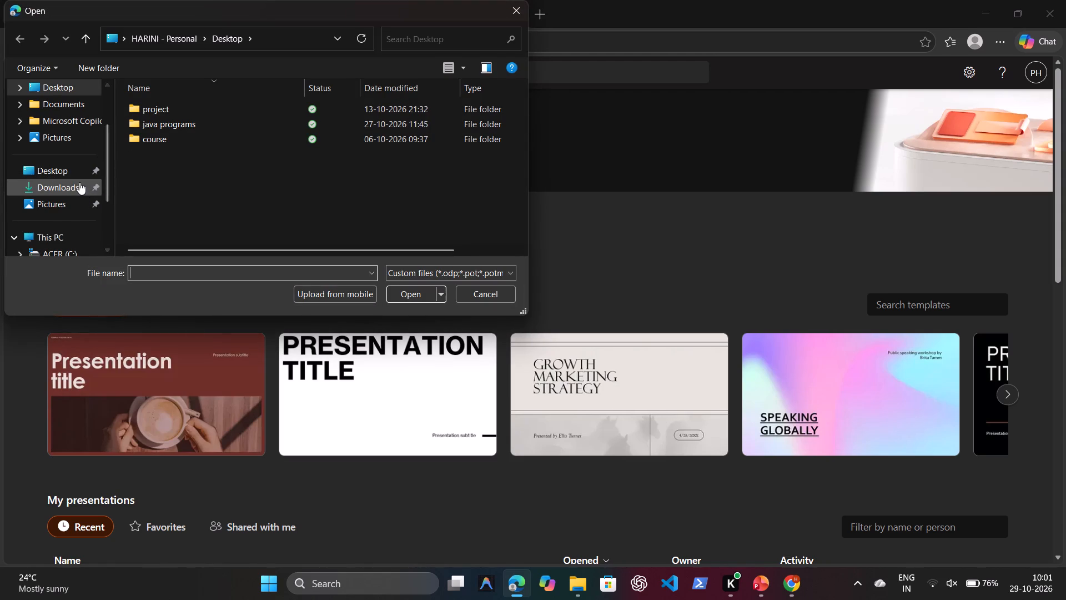
{"action": "left_click", "coordinate": [78, 184]}
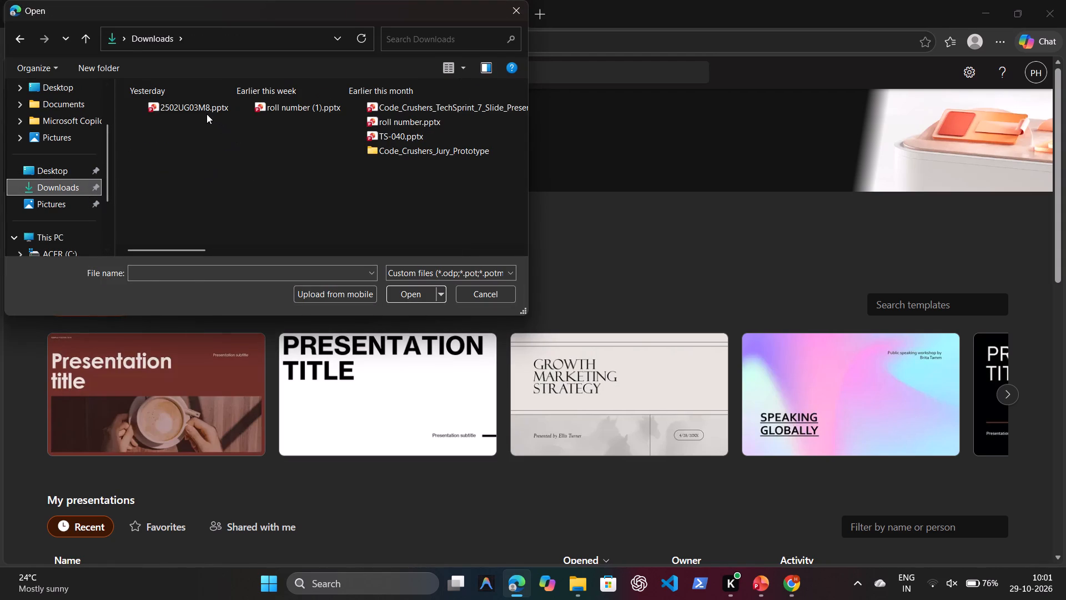
{"action": "left_click", "coordinate": [204, 113]}
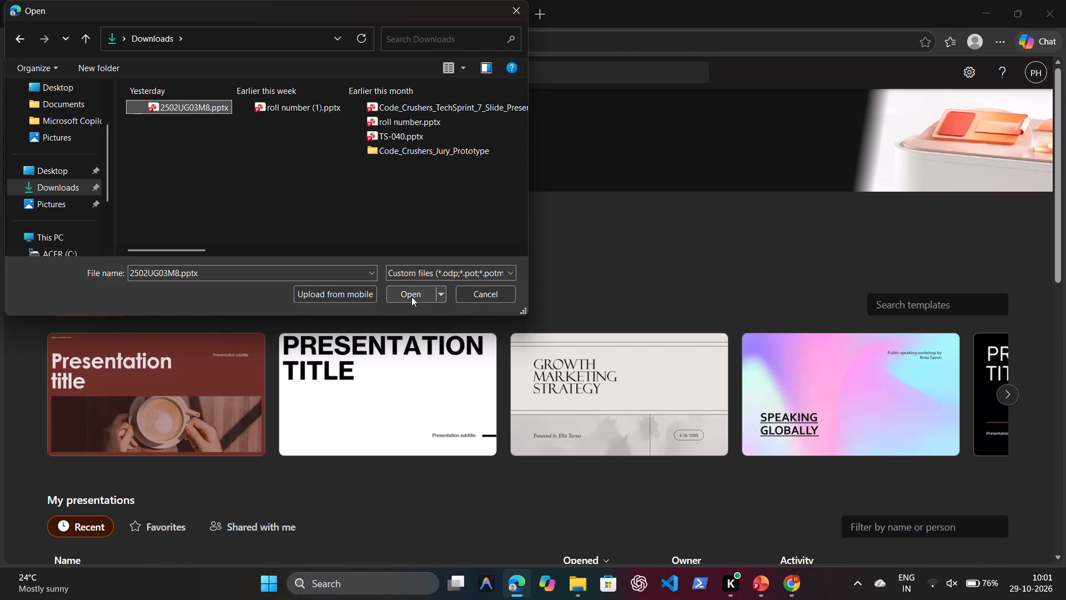
{"action": "left_click", "coordinate": [411, 297]}
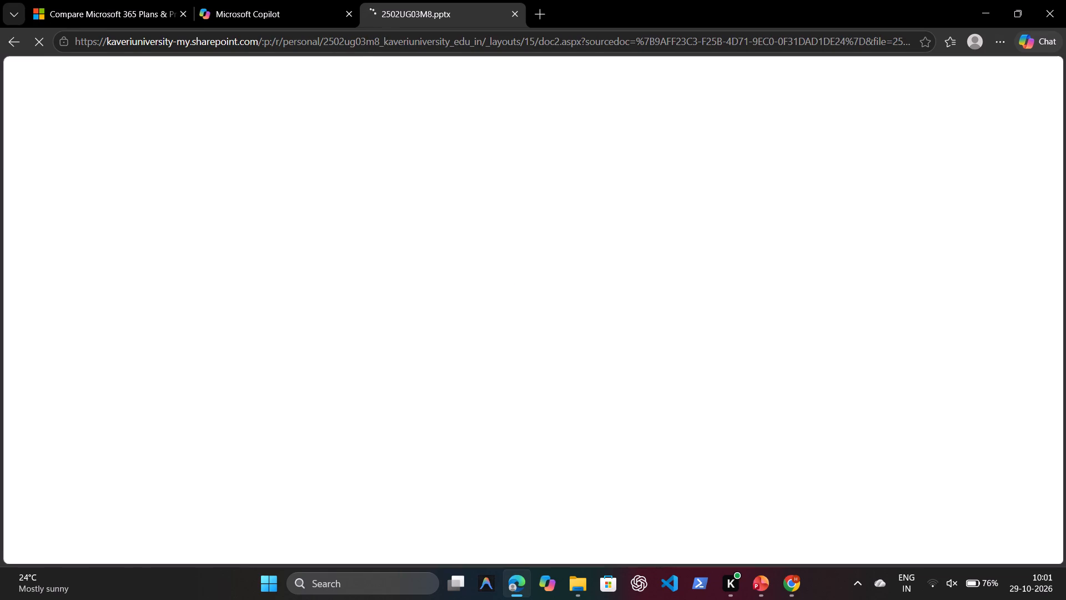
{"action": "left_click", "coordinate": [122, 0]}
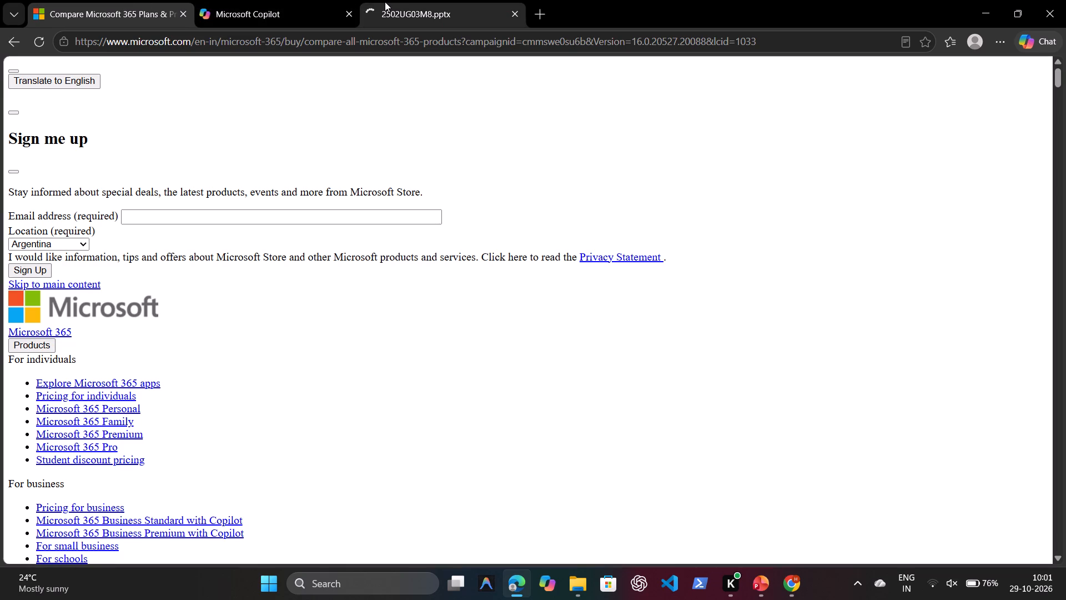
{"action": "left_click", "coordinate": [385, 2]}
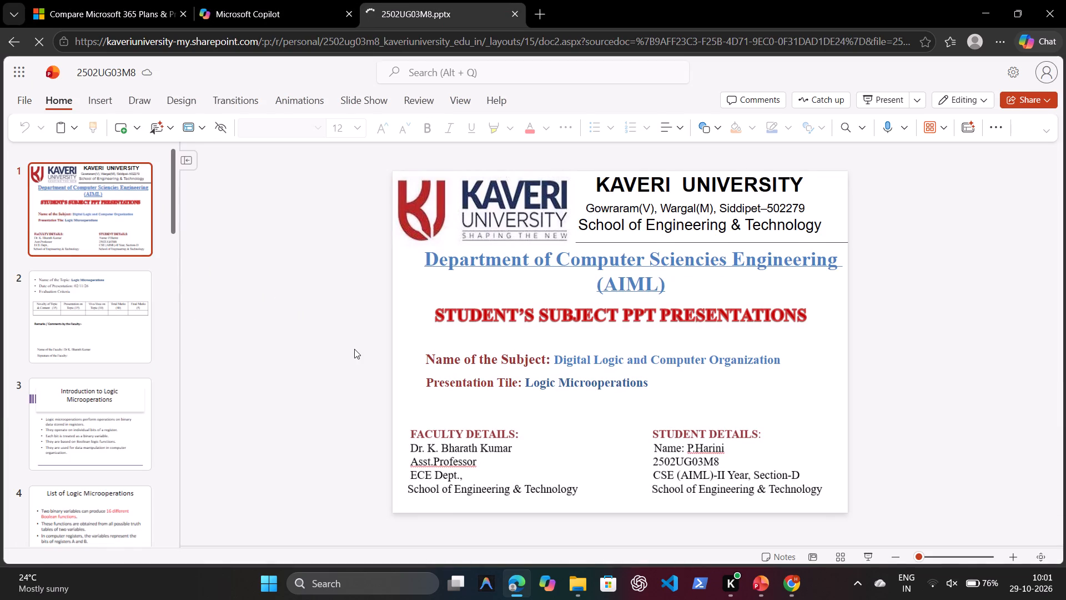
Insert a space after the initial in the student's name under STUDENT DETAILS on slide 1.
{"action": "left_click", "coordinate": [697, 449]}
{"action": "key", "text": "space"}
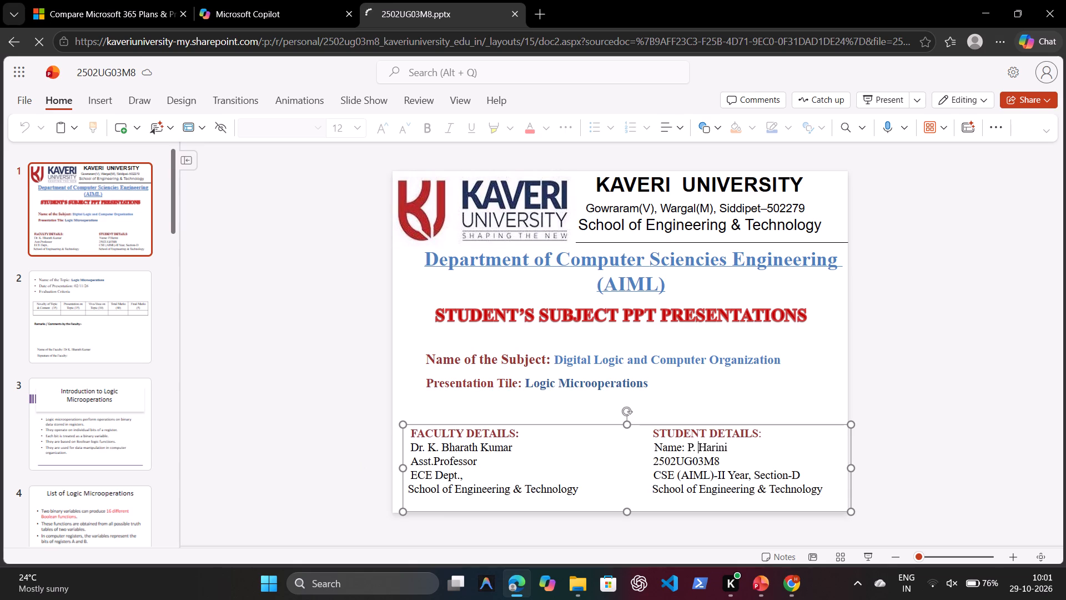
{"action": "left_click", "coordinate": [366, 418]}
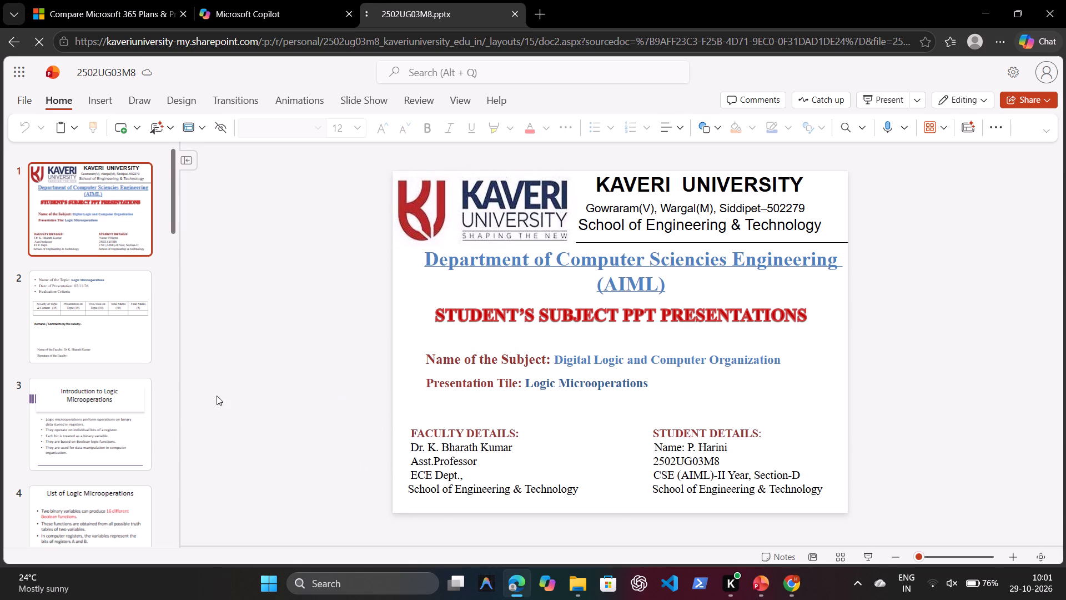
Go to slide 6 and try to extend the NOT (Complement) text box downward into the empty area.
{"action": "scroll", "coordinate": [90, 501], "scroll_direction": "down", "scroll_amount": 5}
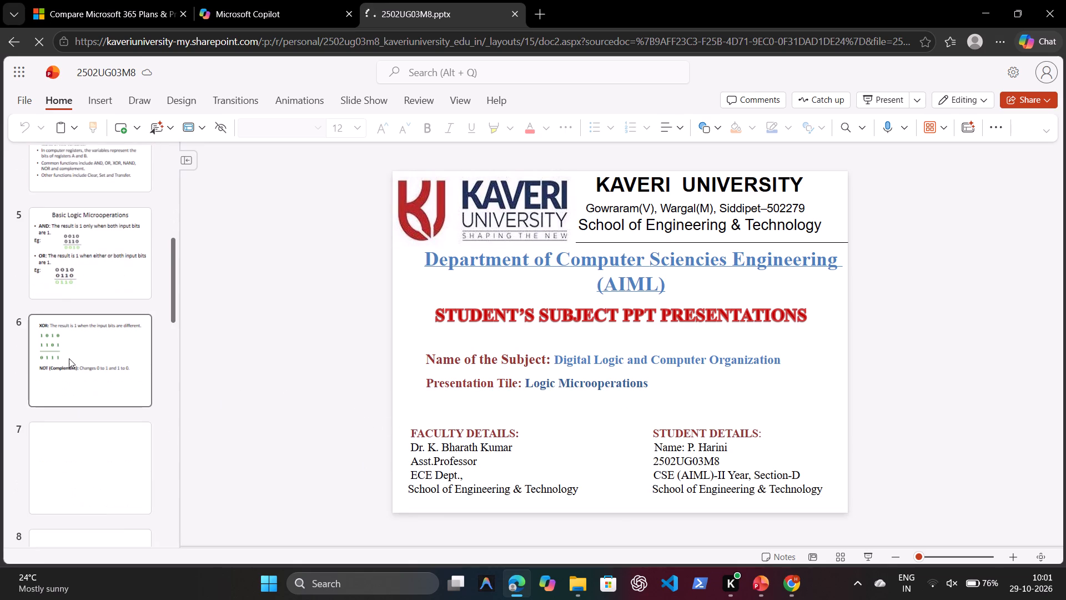
{"action": "left_click", "coordinate": [69, 358]}
{"action": "left_click", "coordinate": [472, 427]}
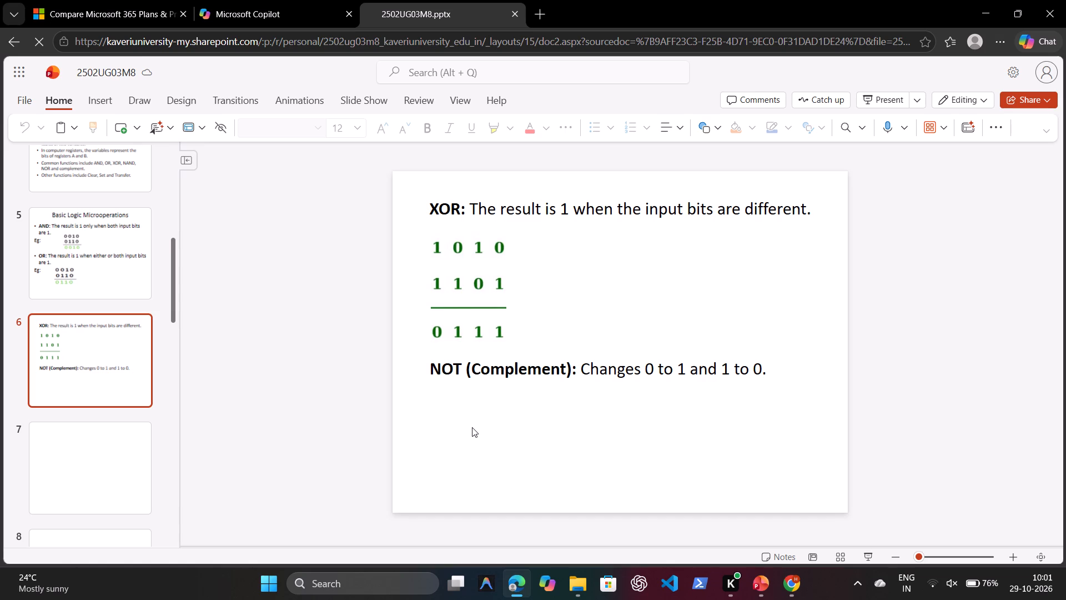
{"action": "left_click", "coordinate": [500, 373]}
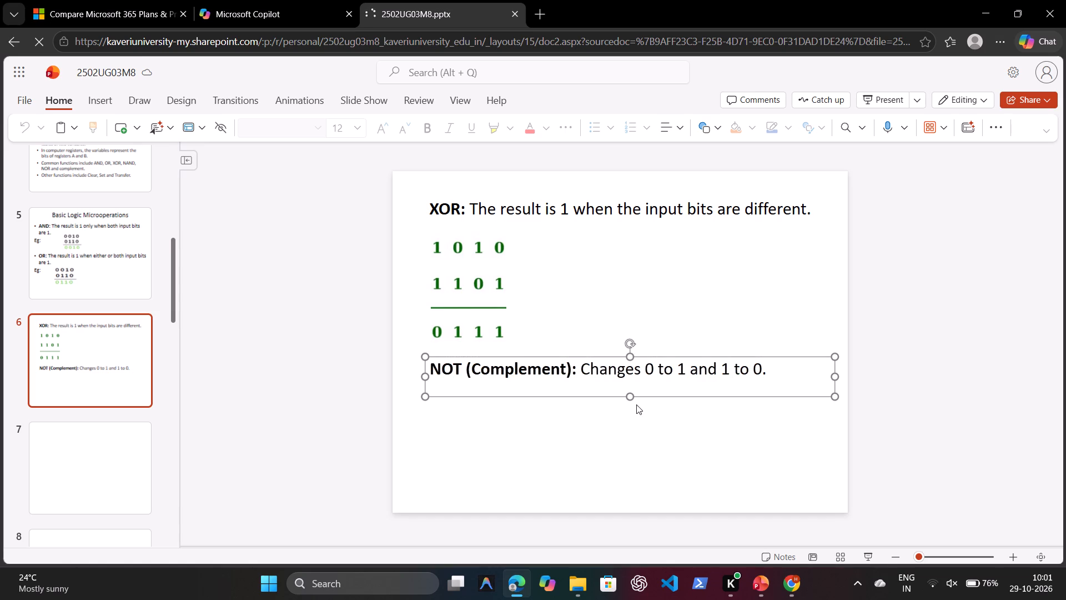
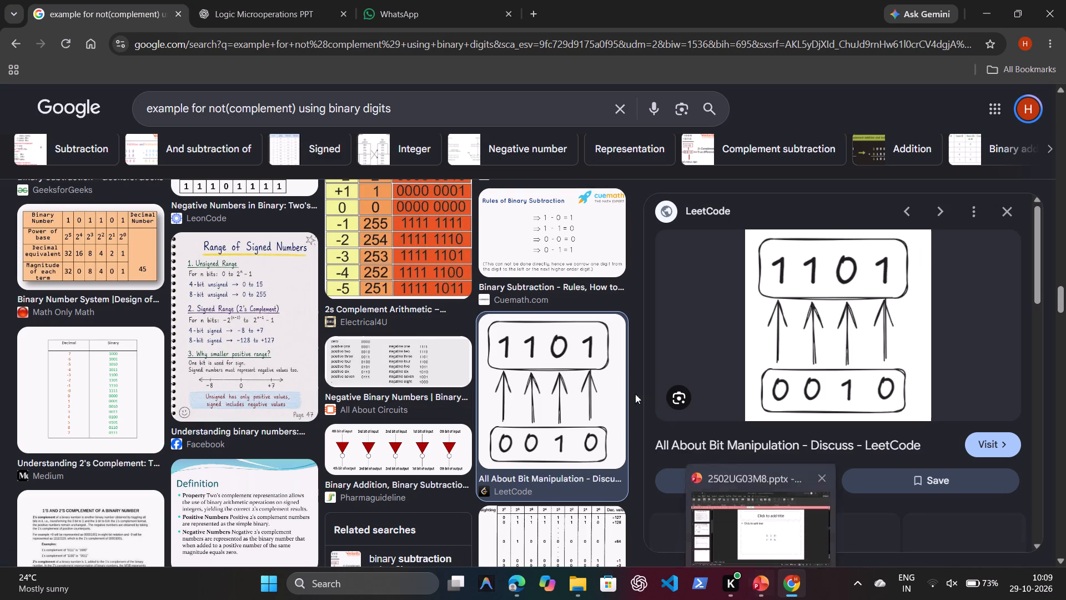
Look over the Slide 4 and Slide 5 text of the outline in the Logic Microoperations PPT chat.
{"action": "left_click", "coordinate": [296, 1]}
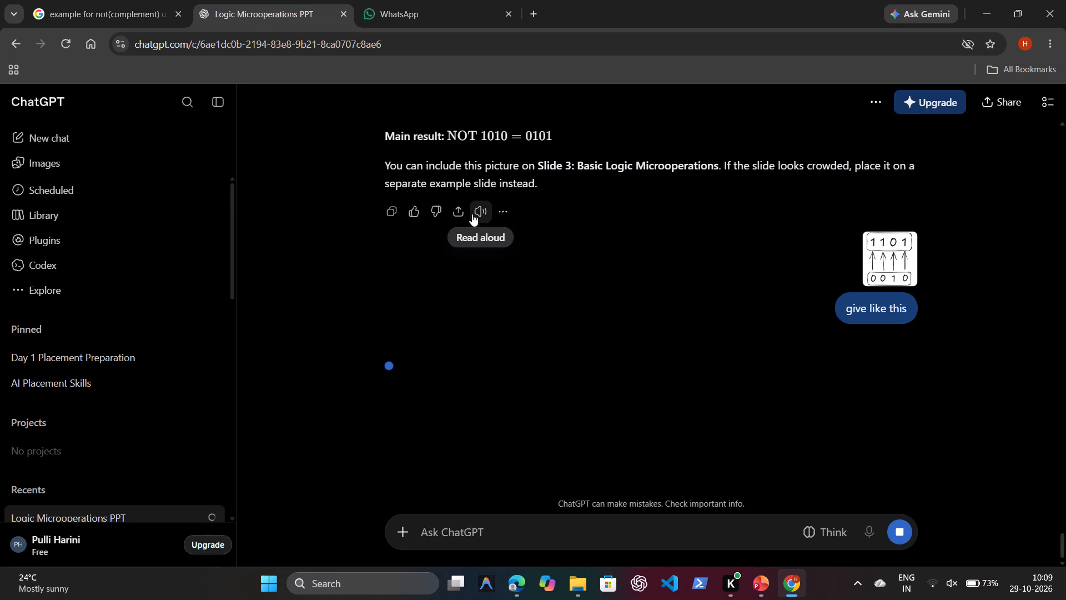
{"action": "scroll", "coordinate": [472, 214], "scroll_direction": "up", "scroll_amount": 11}
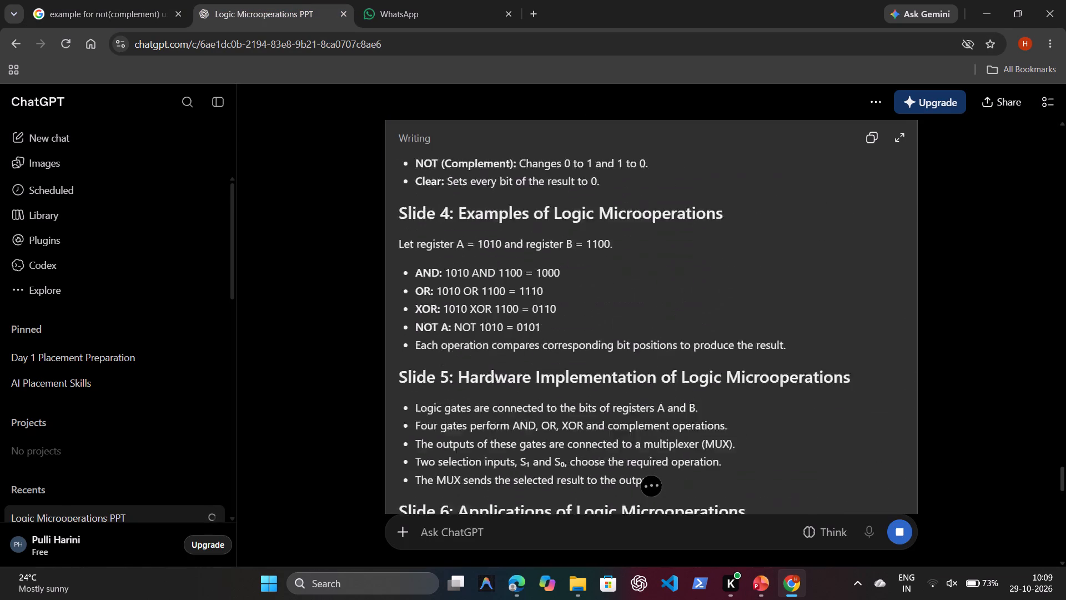
{"action": "scroll", "coordinate": [472, 214], "scroll_direction": "up", "scroll_amount": 1}
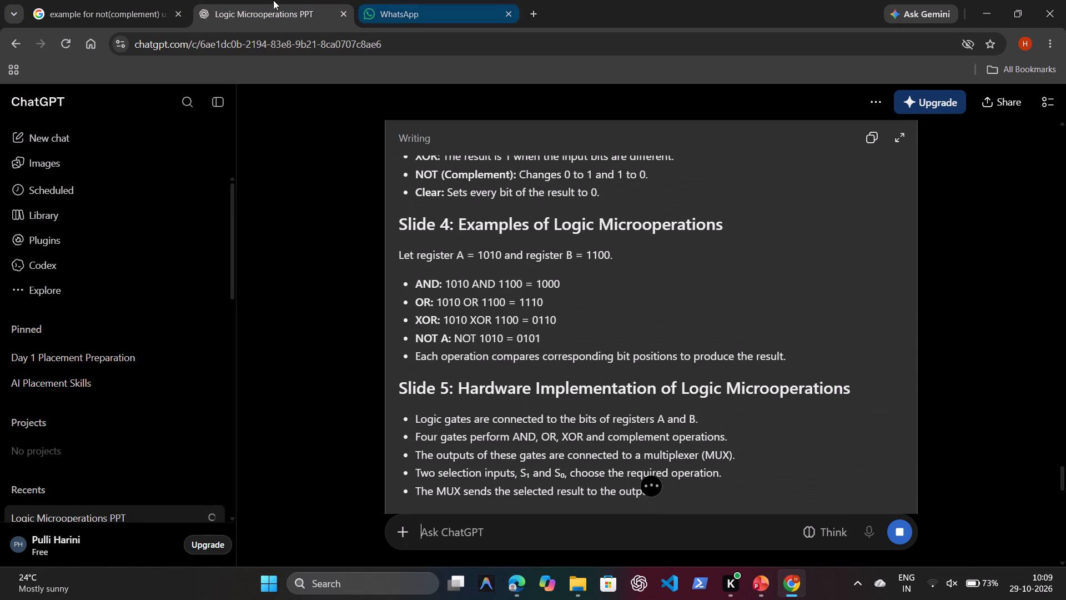
Open DLCO_unit-3.pdf from the Downloads folder.
{"action": "left_click", "coordinate": [581, 593]}
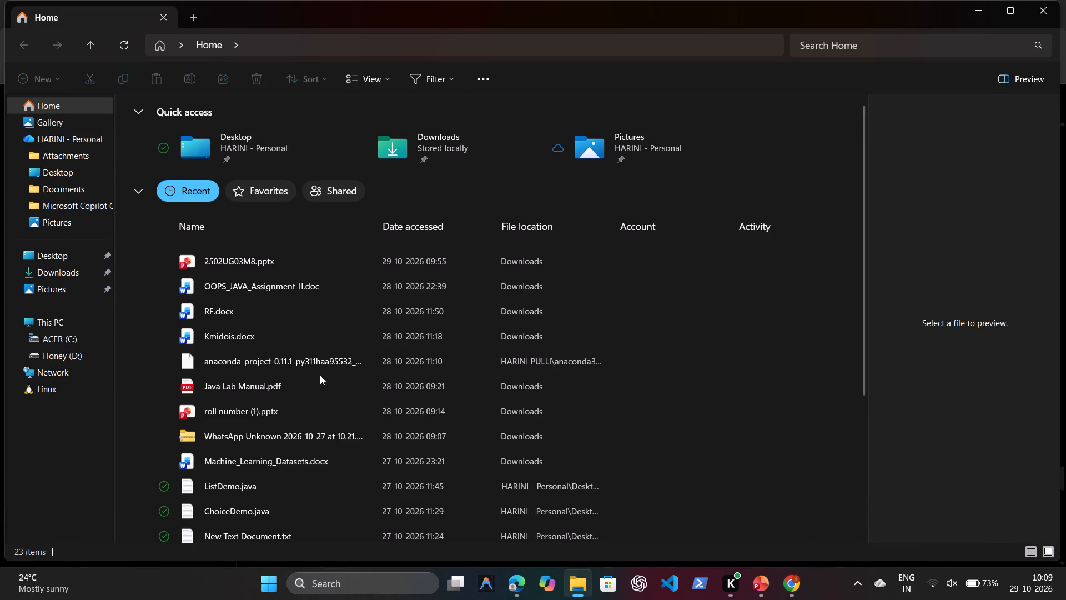
{"action": "scroll", "coordinate": [320, 375], "scroll_direction": "down", "scroll_amount": 2}
{"action": "scroll", "coordinate": [320, 375], "scroll_direction": "right", "scroll_amount": 1}
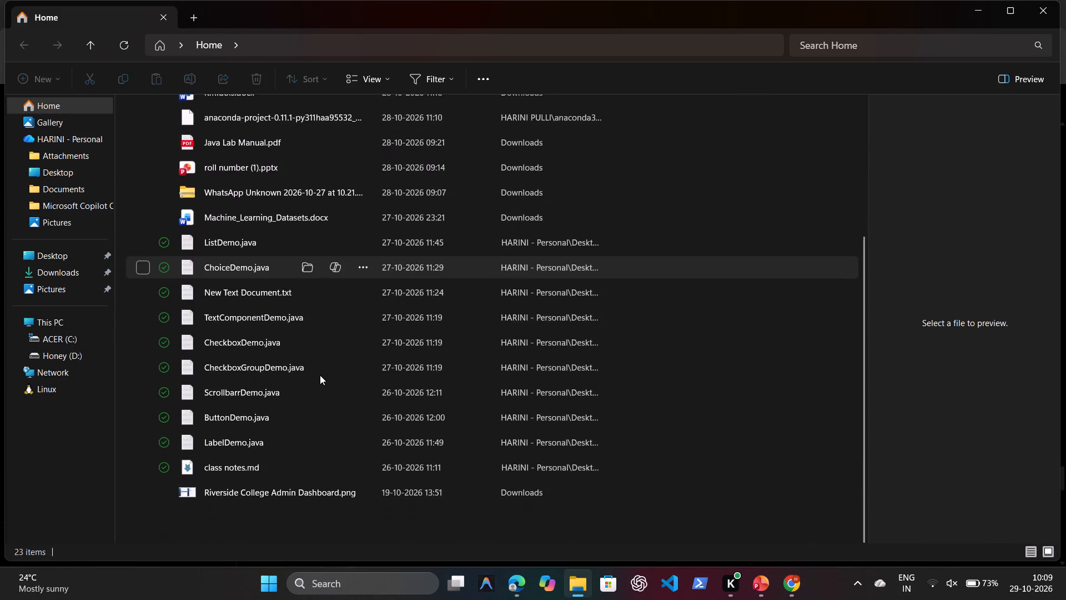
{"action": "scroll", "coordinate": [320, 375], "scroll_direction": "right", "scroll_amount": 1}
{"action": "left_click", "coordinate": [53, 277]}
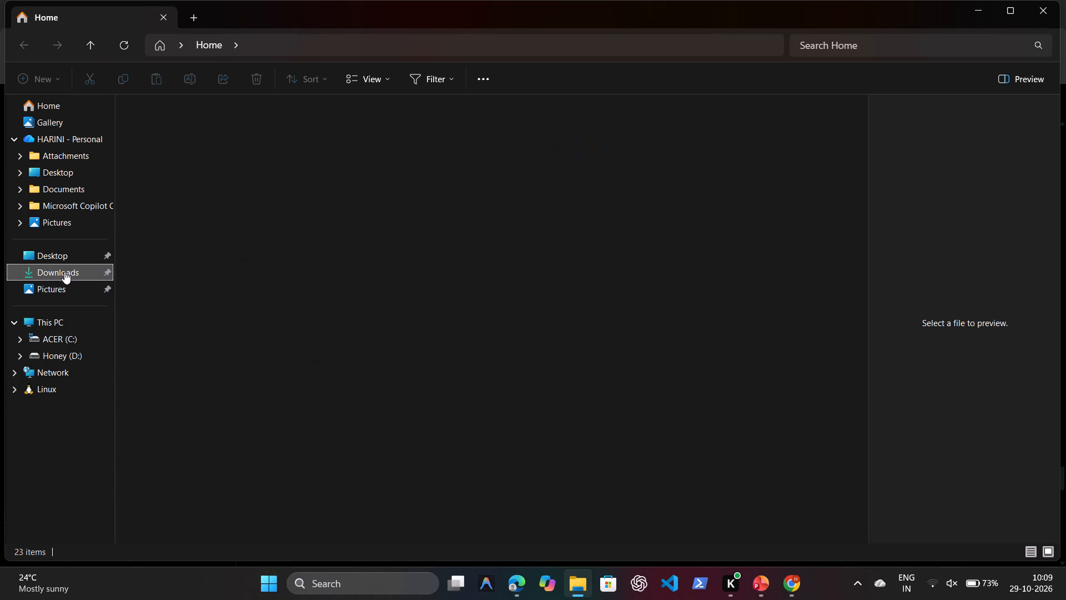
{"action": "double_click", "coordinate": [222, 138]}
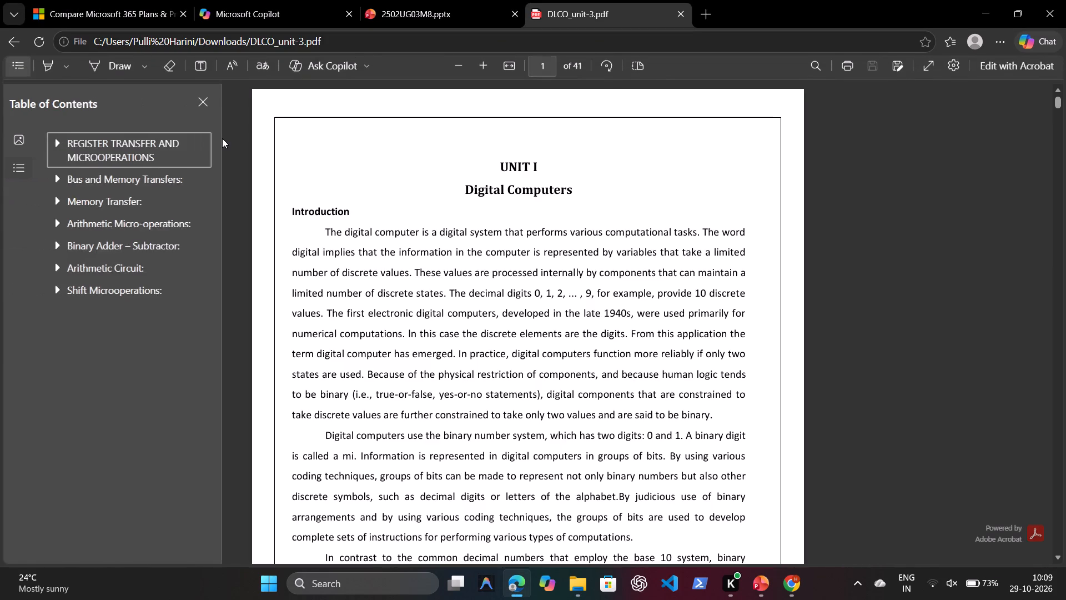
Go to the Arithmetic Circuit section of DLCO_unit-3.pdf through its table of contents.
{"action": "key", "text": "Down"}
{"action": "key", "text": "Down"}
{"action": "key", "text": "Down"}
{"action": "key", "text": "Down"}
{"action": "key", "text": "Down"}
{"action": "key", "text": "Down"}
{"action": "key", "text": "Down"}
{"action": "key", "text": "Down"}
{"action": "key", "text": "Down"}
{"action": "key", "text": "Down"}
{"action": "key", "text": "Down"}
{"action": "key", "text": "Down"}
{"action": "key", "text": "Down"}
{"action": "key", "text": "Down"}
{"action": "key", "text": "Down"}
{"action": "key", "text": "Down"}
{"action": "key", "text": "Down"}
{"action": "key", "text": "Down"}
{"action": "key", "text": "Down"}
{"action": "key", "text": "Down"}
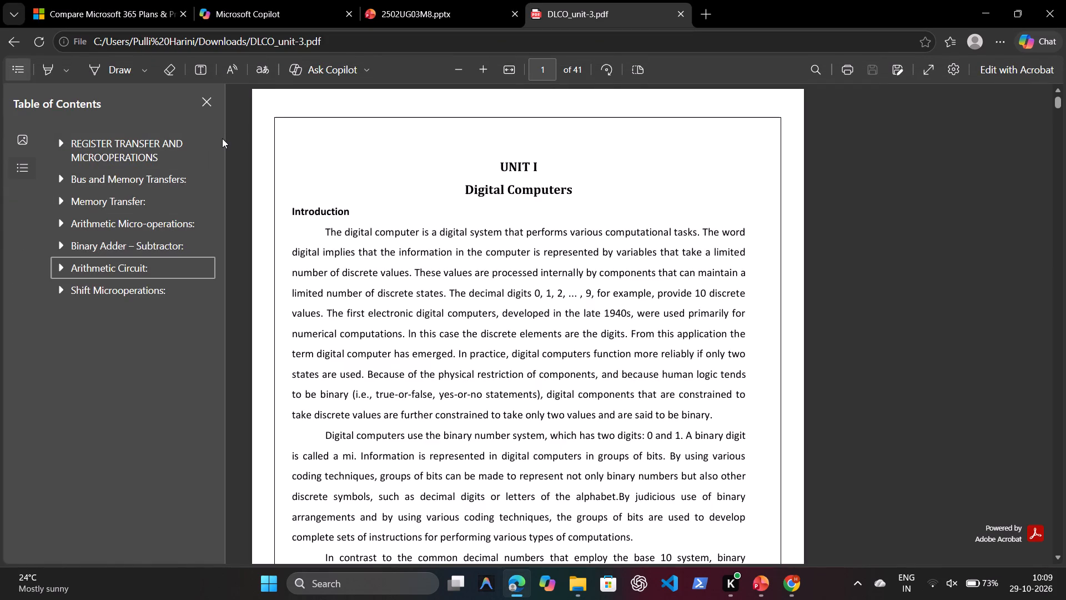
{"action": "key", "text": "Up"}
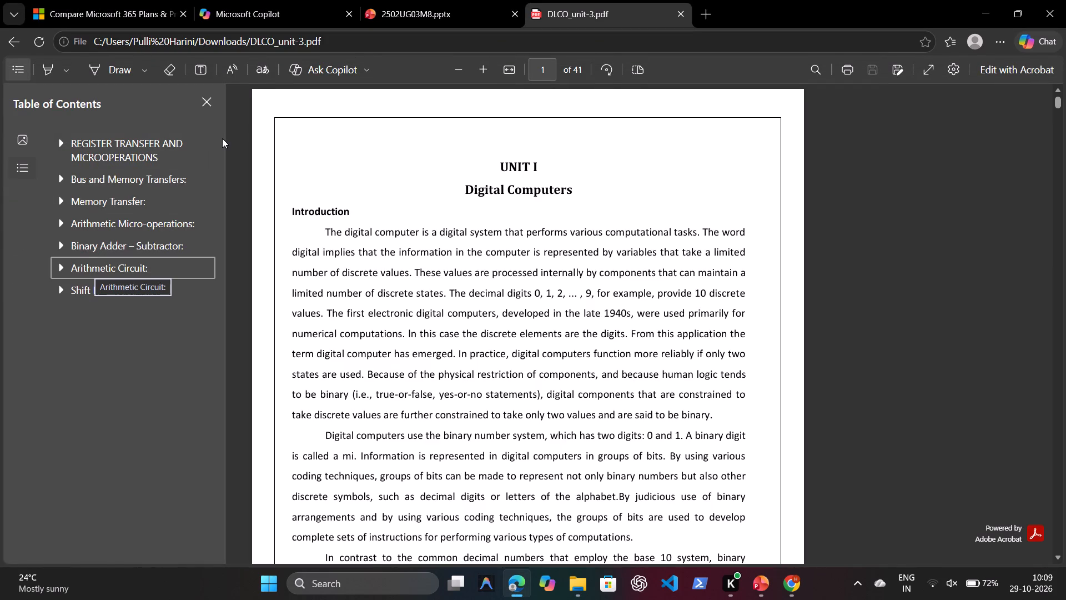
{"action": "key", "text": "Return"}
Read on through the PDF to the Logic Micro-operations section, examining Tables 4-5 and 4-6 on pages 17 and 18.
{"action": "key", "text": "Down"}
{"action": "key", "text": "Down"}
{"action": "key", "text": "Down"}
{"action": "key", "text": "Down"}
{"action": "key", "text": "Down"}
{"action": "key", "text": "Down"}
{"action": "key", "text": "Down"}
{"action": "key", "text": "Down"}
{"action": "key", "text": "Down"}
{"action": "key", "text": "Down"}
{"action": "key", "text": "Down"}
{"action": "key", "text": "Down"}
{"action": "key", "text": "Down"}
{"action": "key", "text": "Down"}
{"action": "key", "text": "Down"}
{"action": "key", "text": "Down"}
{"action": "key", "text": "Down"}
{"action": "key", "text": "Down"}
{"action": "key", "text": "Down"}
{"action": "key", "text": "Down"}
{"action": "key", "text": "Down"}
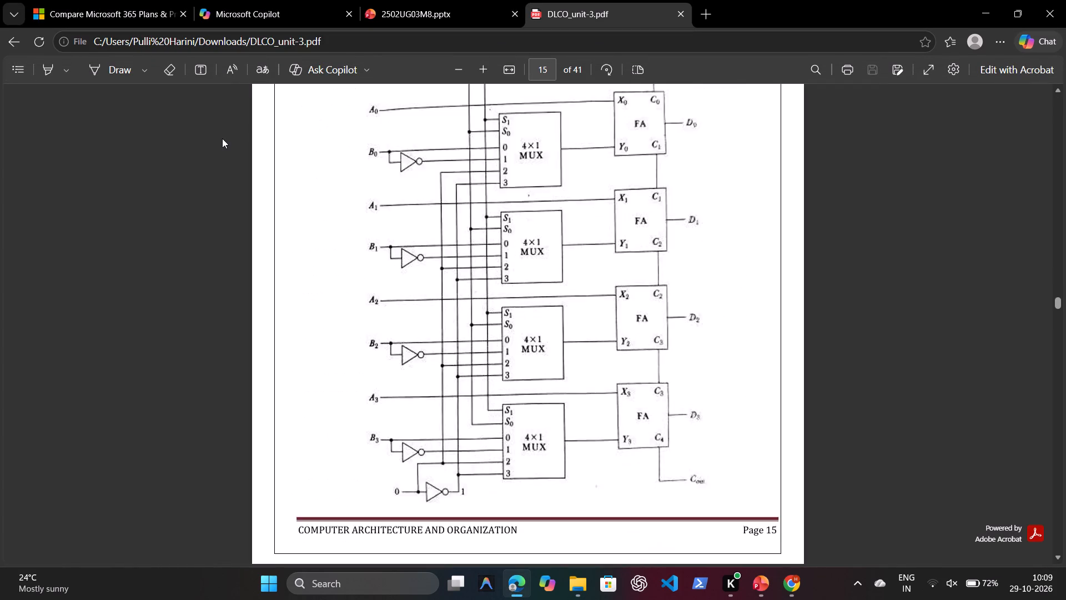
{"action": "key", "text": "Down"}
{"action": "key", "text": "Down"}
{"action": "key", "text": "Down"}
{"action": "key", "text": "Down"}
{"action": "key", "text": "Down"}
{"action": "key", "text": "Down"}
{"action": "key", "text": "Down"}
{"action": "key", "text": "Down"}
{"action": "key", "text": "Down"}
{"action": "key", "text": "Down"}
{"action": "key", "text": "Down"}
{"action": "key", "text": "Down"}
{"action": "key", "text": "Down"}
{"action": "key", "text": "Down"}
{"action": "key", "text": "Down"}
{"action": "key", "text": "Down"}
{"action": "key", "text": "Down"}
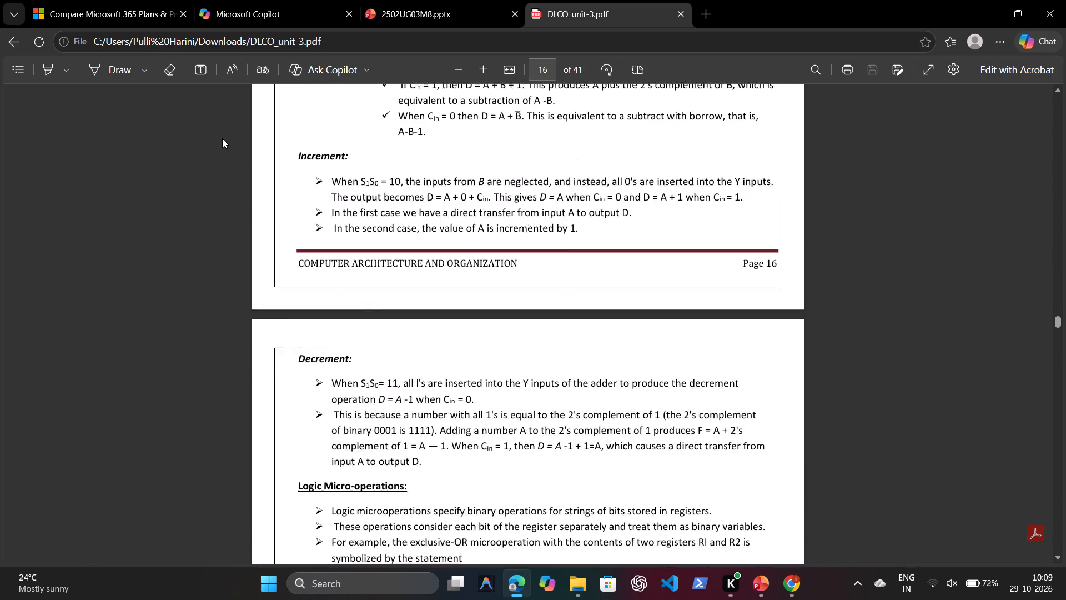
{"action": "key", "text": "Down"}
{"action": "key", "text": "Down"}
{"action": "key", "text": "Down"}
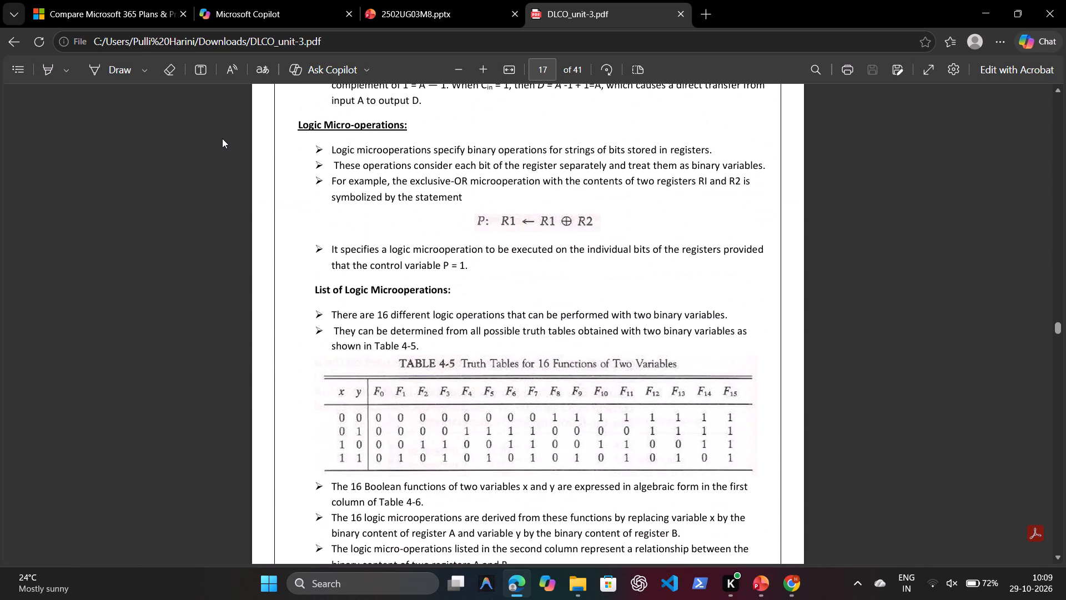
{"action": "key", "text": "Down"}
{"action": "key", "text": "Down"}
{"action": "key", "text": "Down"}
{"action": "key", "text": "Down"}
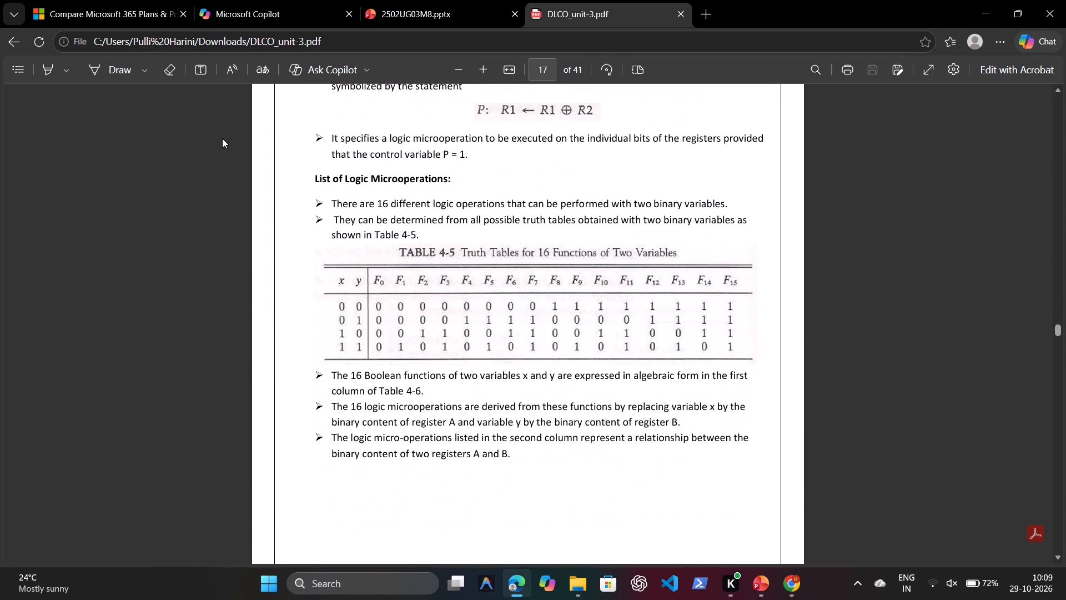
{"action": "key", "text": "Down"}
{"action": "key", "text": "Down"}
{"action": "key", "text": "Down"}
{"action": "key", "text": "Down"}
{"action": "key", "text": "Down"}
{"action": "key", "text": "Down"}
{"action": "key", "text": "Down"}
{"action": "key", "text": "Down"}
{"action": "key", "text": "Down"}
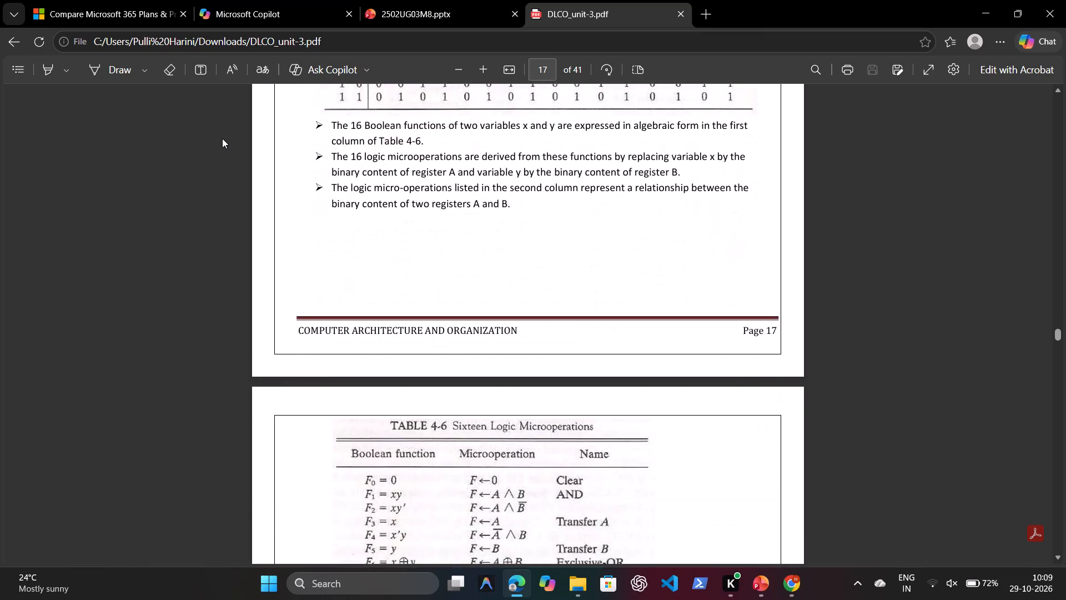
{"action": "key", "text": "Down"}
{"action": "key", "text": "Down"}
{"action": "key", "text": "Down"}
{"action": "key", "text": "Down"}
{"action": "key", "text": "Down"}
{"action": "key", "text": "Down"}
{"action": "key", "text": "Down"}
{"action": "key", "text": "Down"}
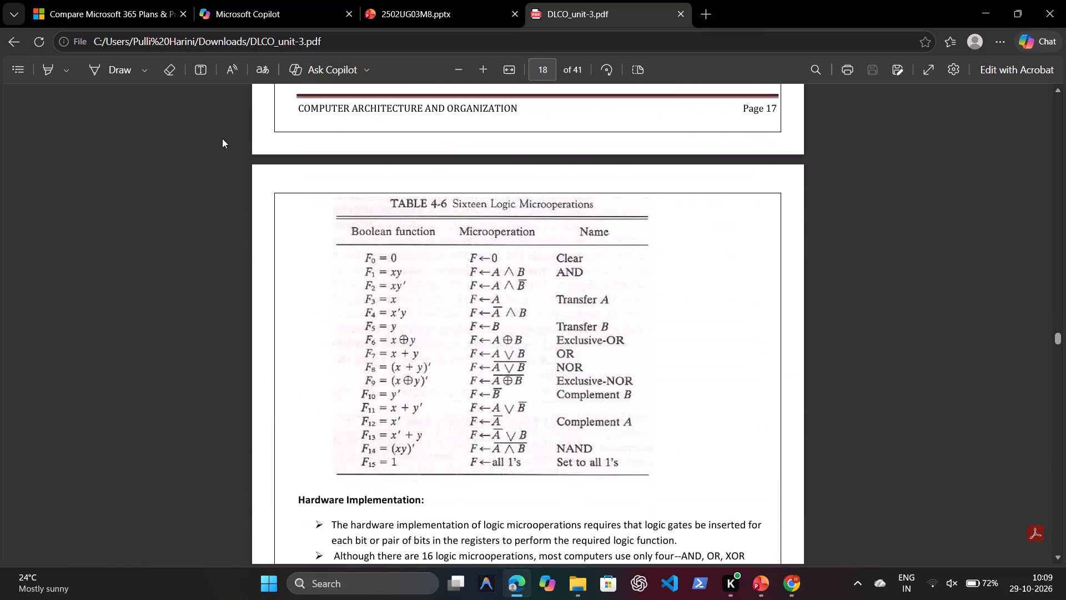
Examine the Hardware Implementation section on page 18 of the PDF, including the Figure 4-10 logic circuit and function table.
{"action": "key", "text": "Down"}
{"action": "key", "text": "Down"}
{"action": "key", "text": "Down"}
{"action": "key", "text": "Down"}
{"action": "key", "text": "Down"}
{"action": "key", "text": "Down"}
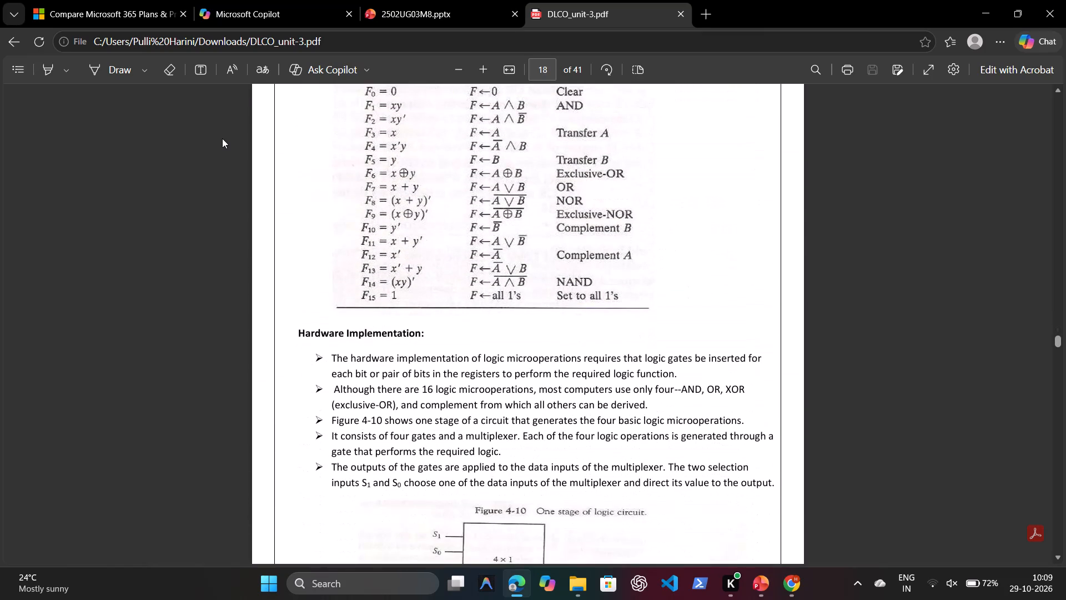
{"action": "key", "text": "Down"}
{"action": "key", "text": "Down"}
{"action": "key", "text": "Down"}
{"action": "key", "text": "Down"}
{"action": "key", "text": "Down"}
{"action": "key", "text": "Down"}
{"action": "key", "text": "Down"}
{"action": "key", "text": "Down"}
{"action": "key", "text": "Down"}
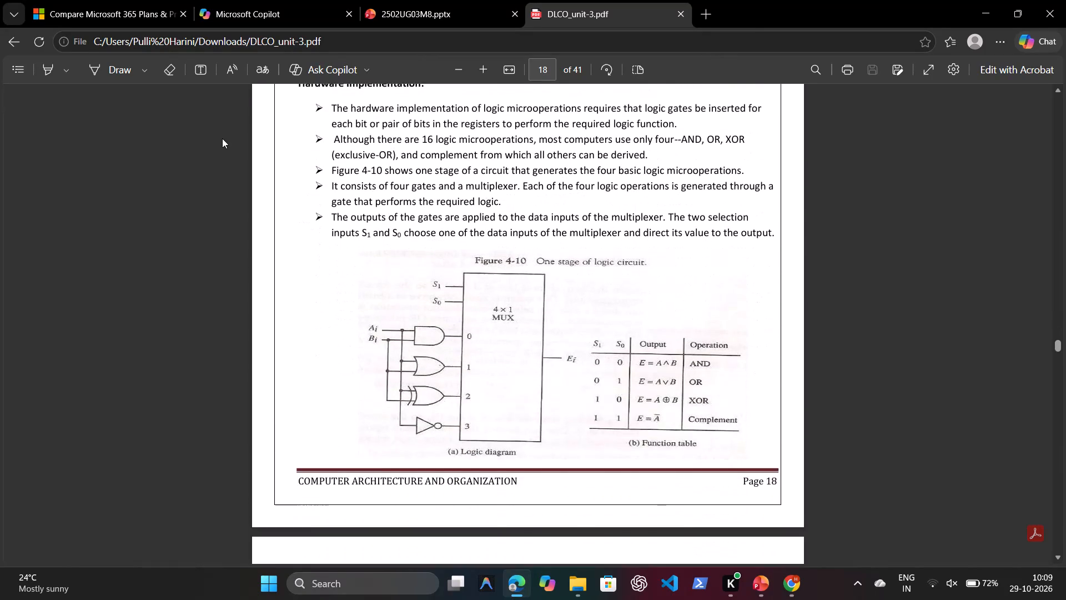
{"action": "key", "text": "Down"}
{"action": "key", "text": "Down"}
{"action": "key", "text": "Up"}
{"action": "key", "text": "Up"}
{"action": "key", "text": "Up"}
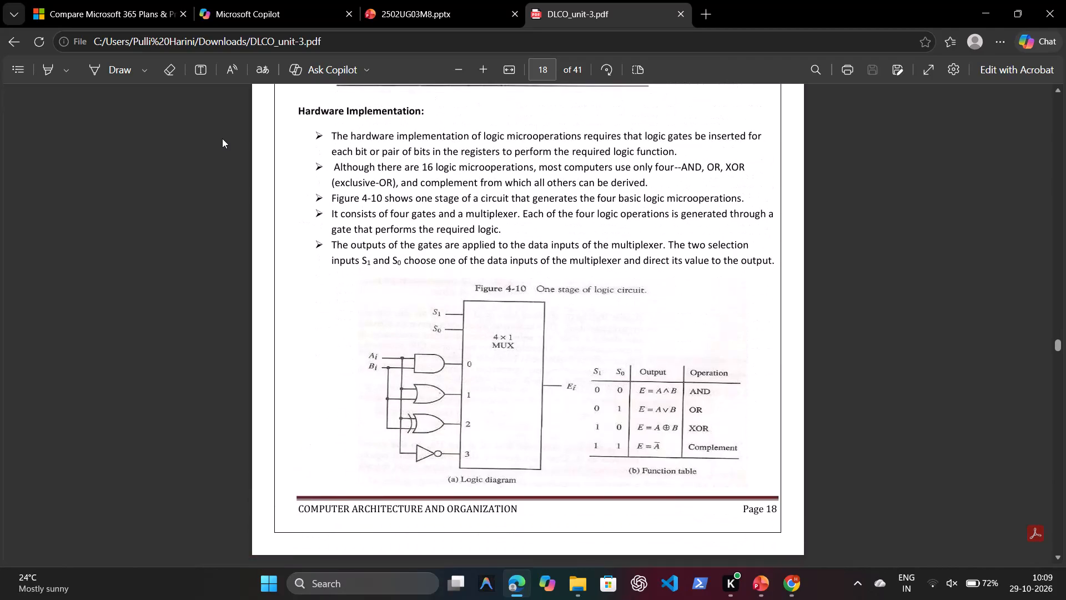
{"action": "key", "text": "Up"}
{"action": "key", "text": "Up"}
{"action": "key", "text": "Up"}
{"action": "key", "text": "Up"}
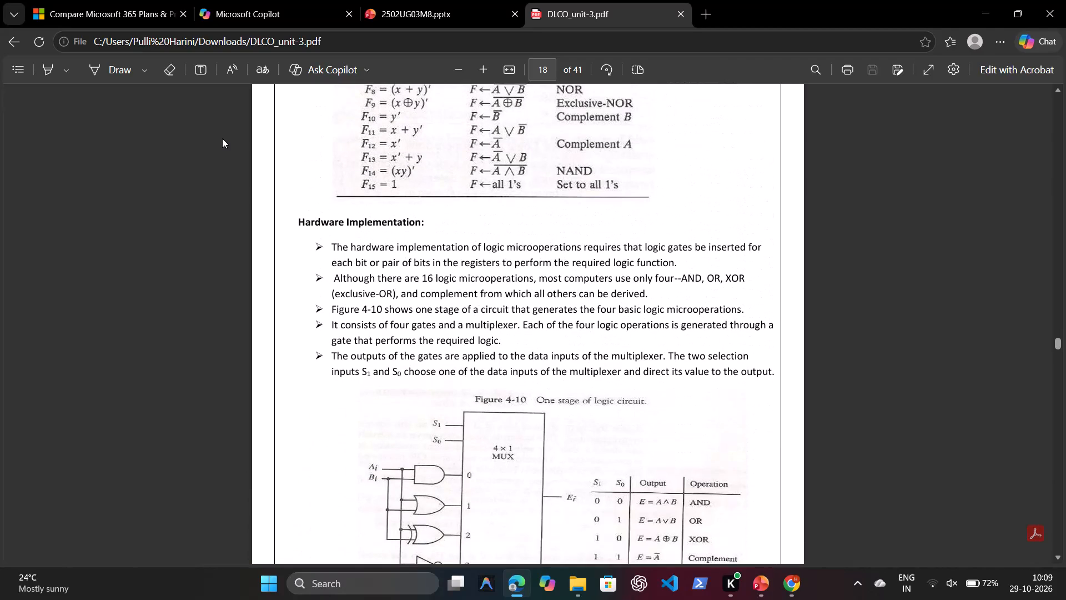
{"action": "key", "text": "Up"}
{"action": "key", "text": "Up"}
{"action": "key", "text": "Up"}
{"action": "key", "text": "Down"}
{"action": "key", "text": "Down"}
{"action": "key", "text": "Down"}
{"action": "key", "text": "Down"}
{"action": "key", "text": "Down"}
{"action": "key", "text": "Down"}
{"action": "key", "text": "Down"}
{"action": "key", "text": "Down"}
{"action": "key", "text": "Down"}
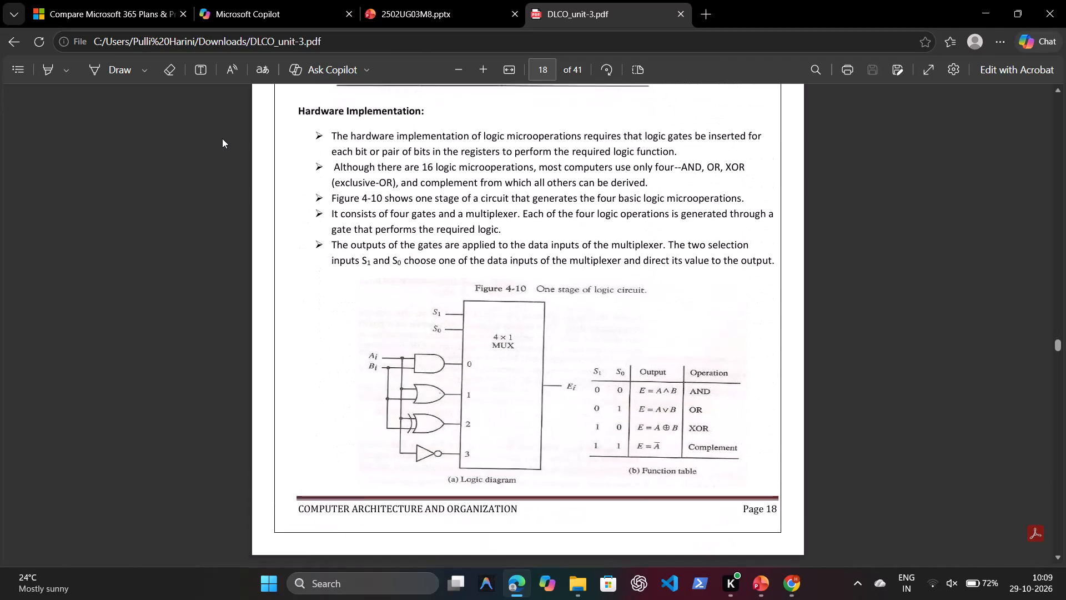
{"action": "key", "text": "Down"}
{"action": "key", "text": "Down"}
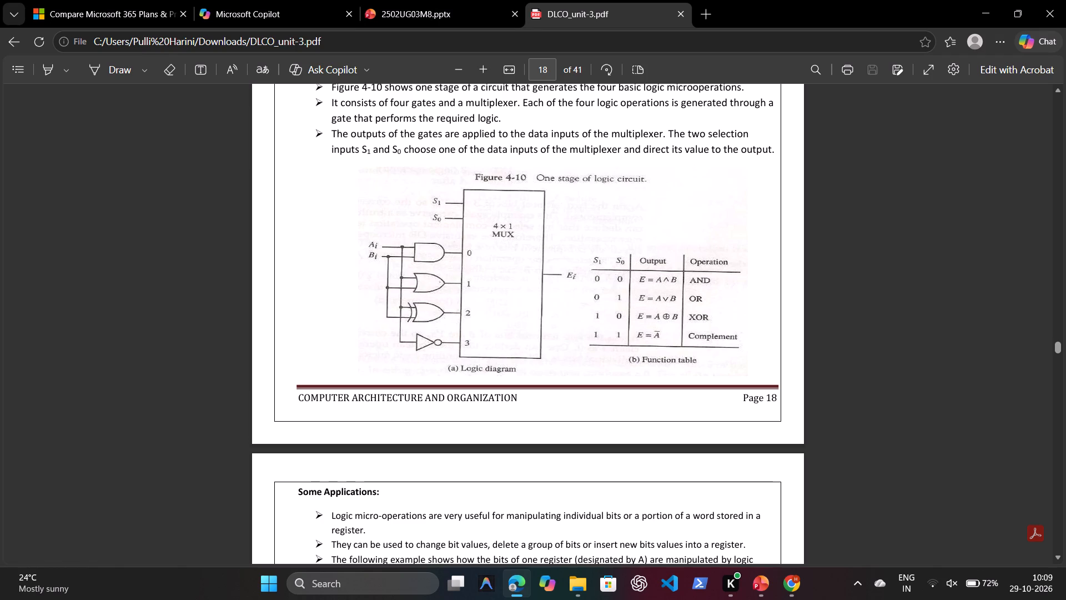
Copy the heading "Hardware Implementation of Logic Microoperations" from the ChatGPT outline and paste it as slide 7's title in 2502UG03M8.pptx.
{"action": "left_click", "coordinate": [795, 592]}
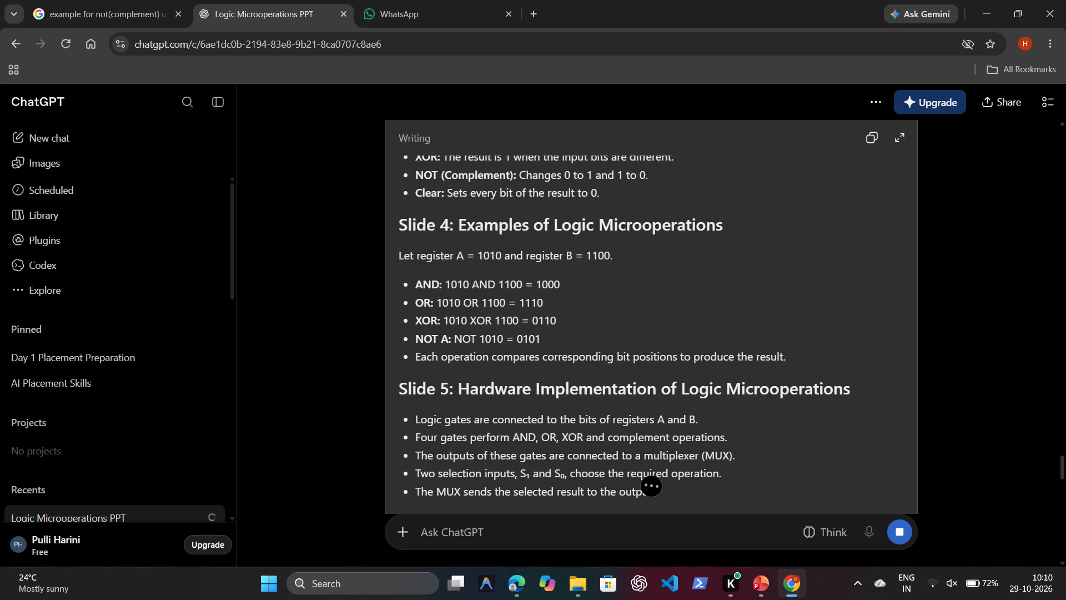
{"action": "scroll", "coordinate": [489, 302], "scroll_direction": "down", "scroll_amount": 2}
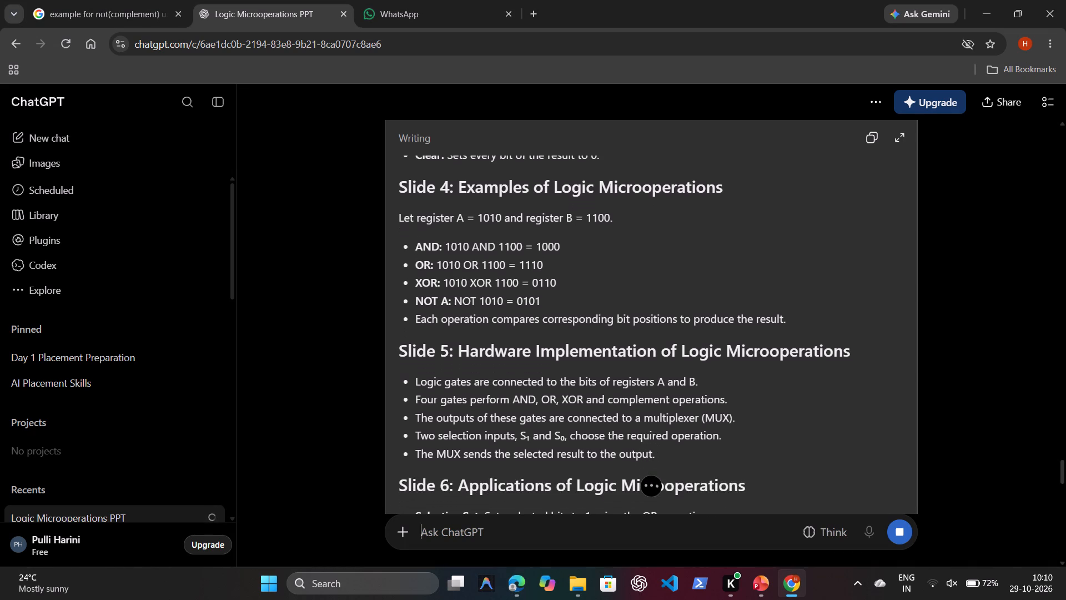
{"action": "scroll", "coordinate": [489, 302], "scroll_direction": "down", "scroll_amount": 2}
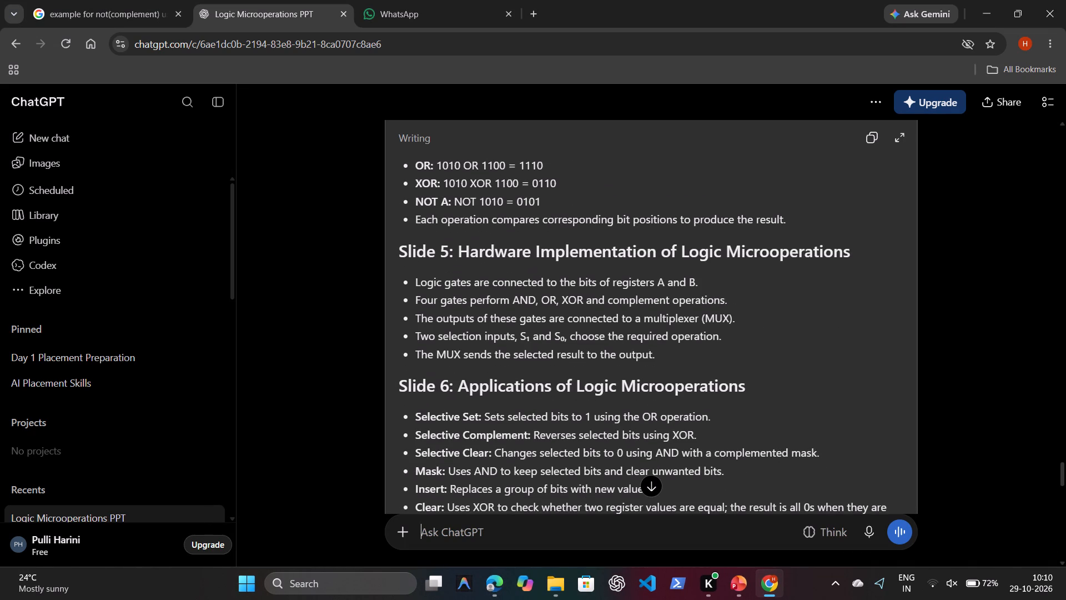
{"action": "left_click_drag", "start_coordinate": [458, 253], "coordinate": [712, 260]}
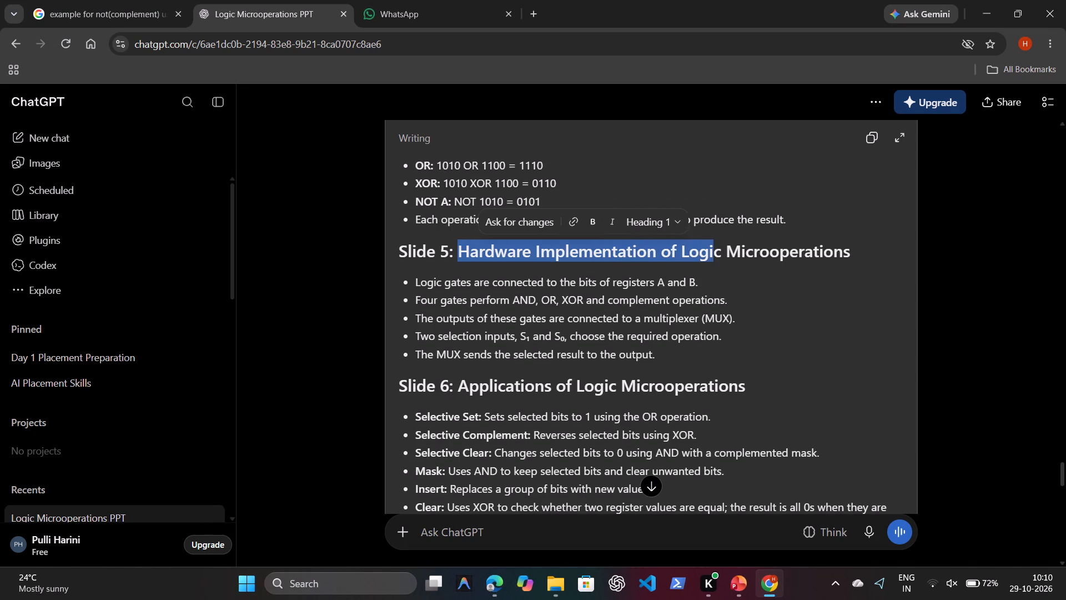
{"action": "left_click_drag", "start_coordinate": [712, 260], "coordinate": [890, 249]}
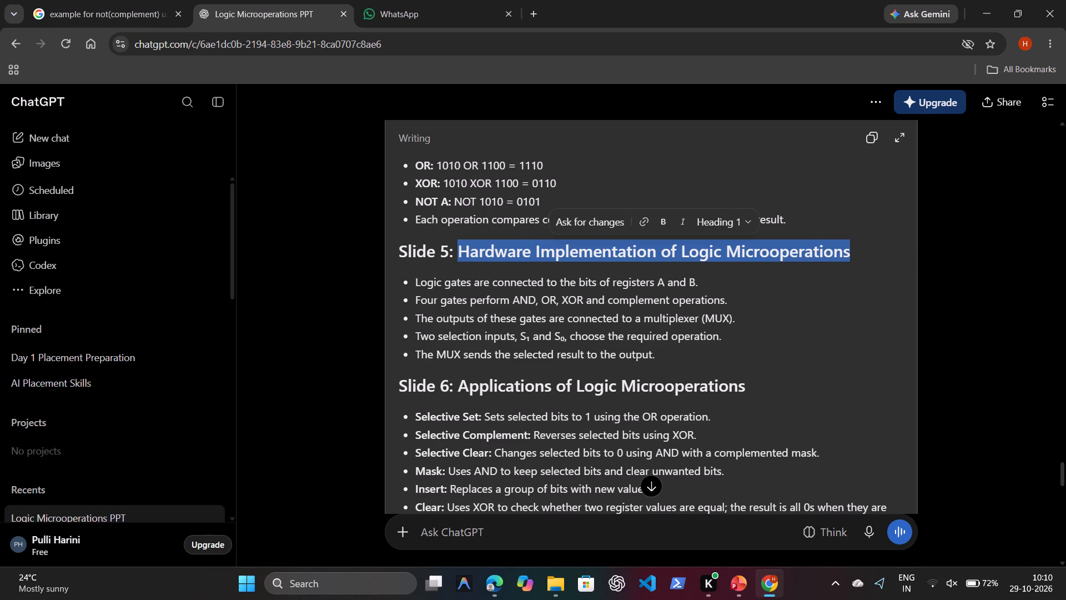
{"action": "left_click_drag", "start_coordinate": [890, 249], "coordinate": [883, 249]}
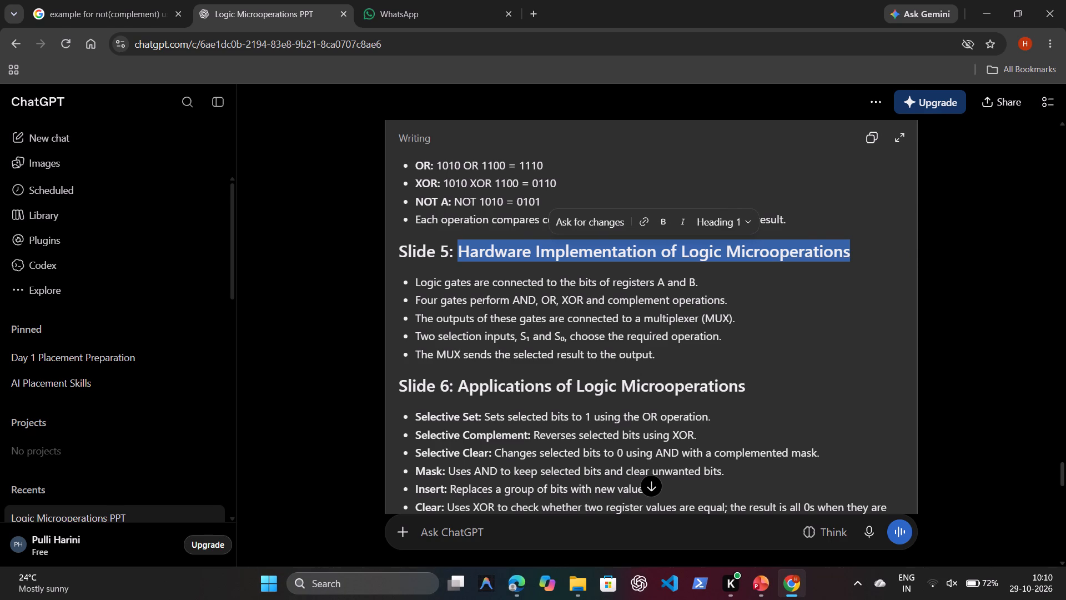
{"action": "key", "text": "ctrl+c"}
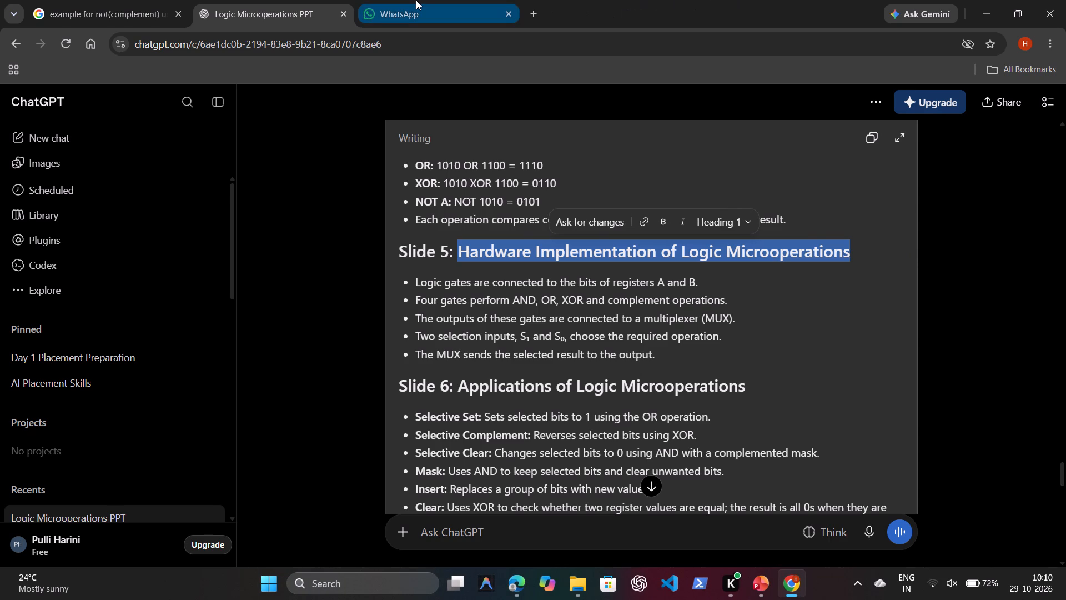
{"action": "left_click", "coordinate": [512, 577]}
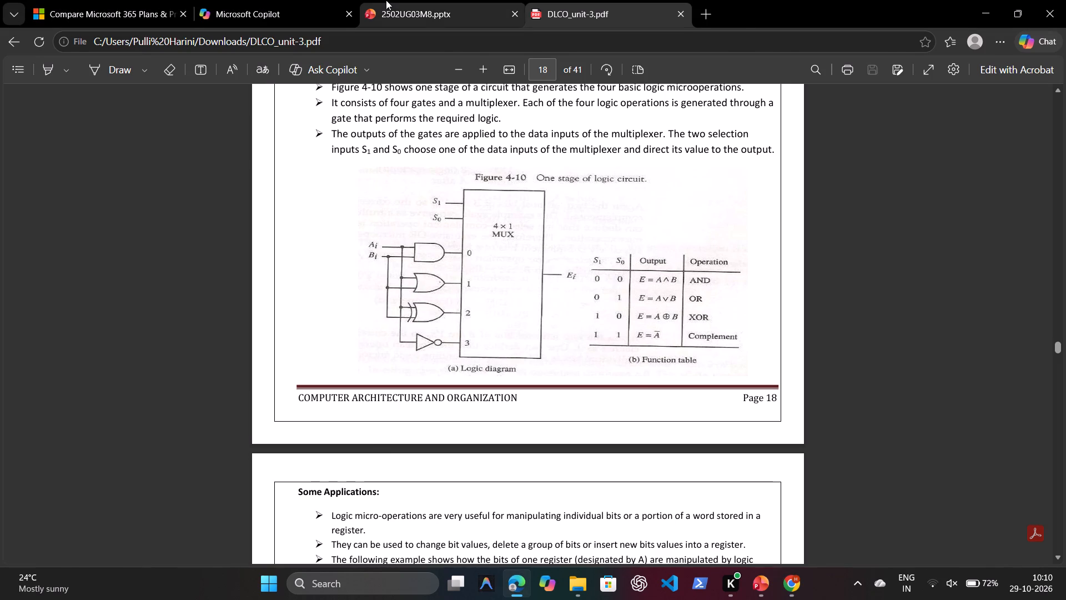
{"action": "left_click", "coordinate": [387, 0]}
{"action": "left_click", "coordinate": [112, 455]}
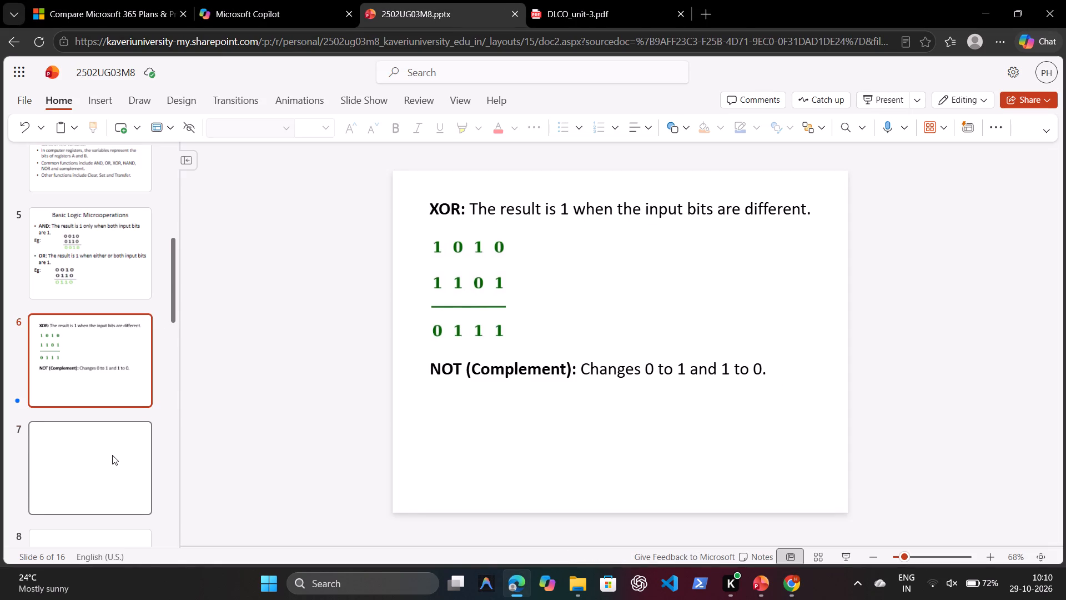
{"action": "left_click", "coordinate": [511, 228]}
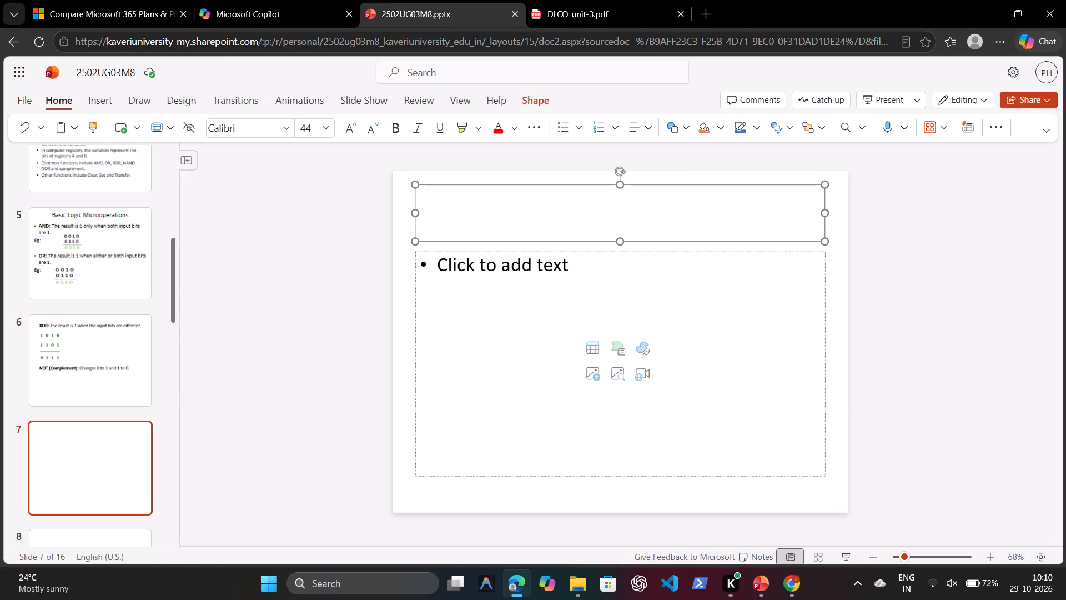
{"action": "key", "text": "ctrl+v"}
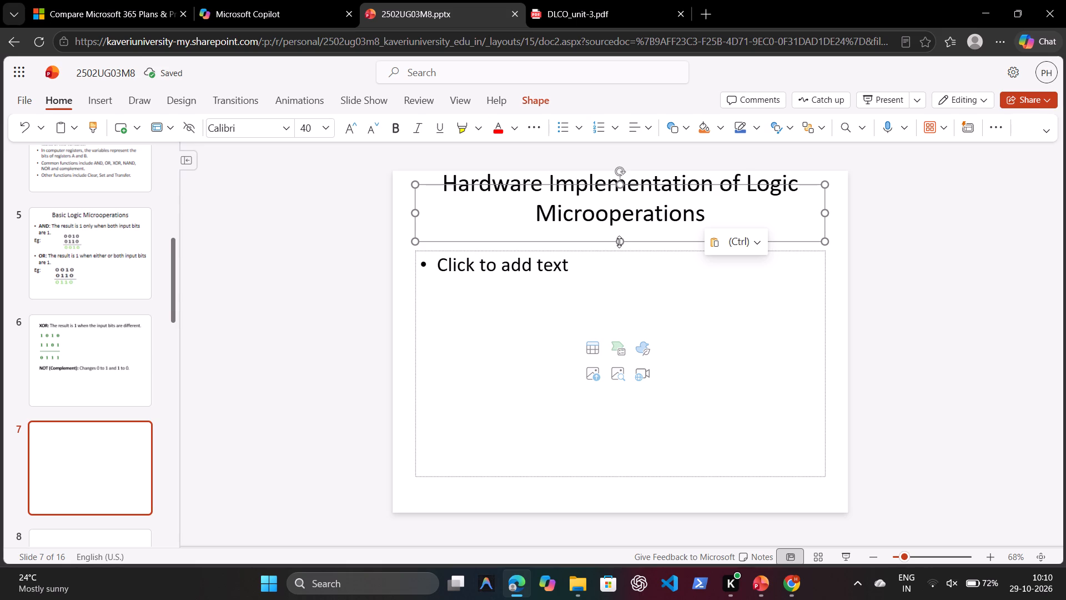
Reduce the height of slide 7's title box slightly by raising its lower edge.
{"action": "left_click_drag", "start_coordinate": [619, 241], "coordinate": [619, 235]}
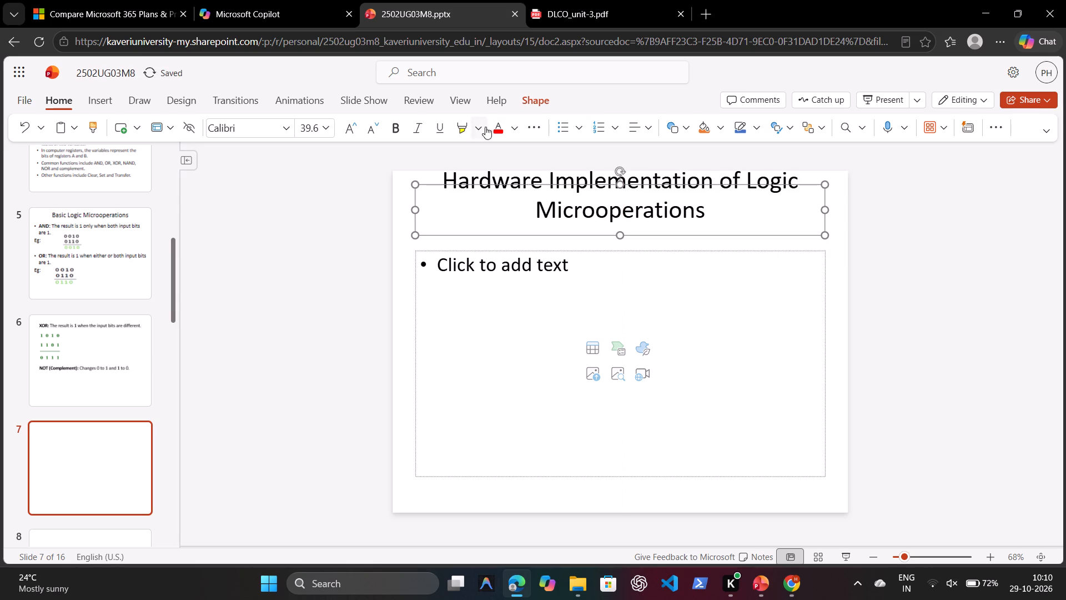
Set the font colour of slide 7's title to Purple, Accent 4, Darker 24%.
{"action": "left_click", "coordinate": [511, 129]}
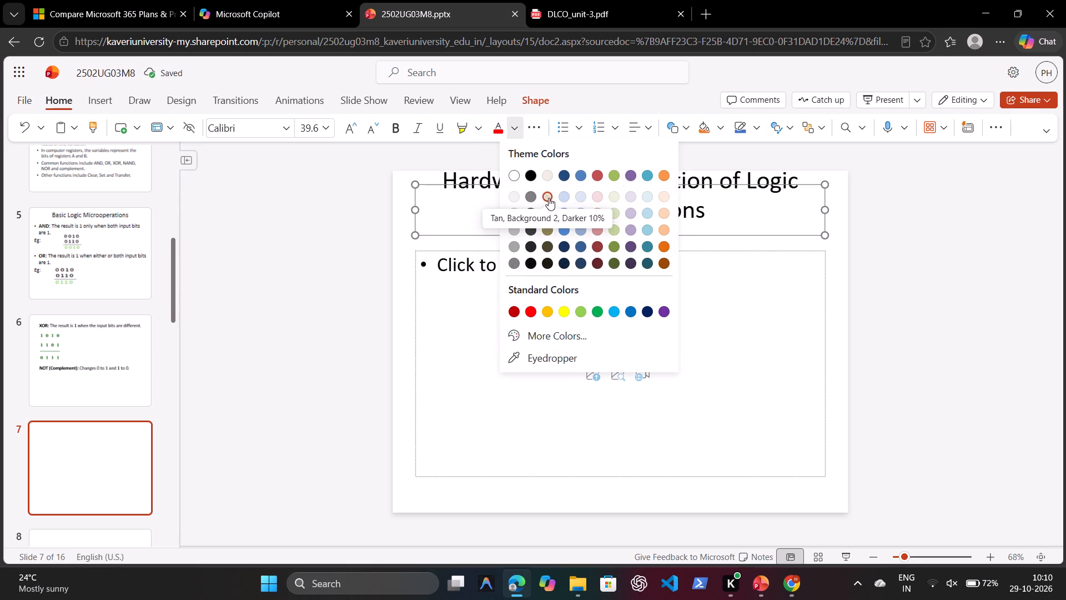
{"action": "left_click", "coordinate": [629, 246]}
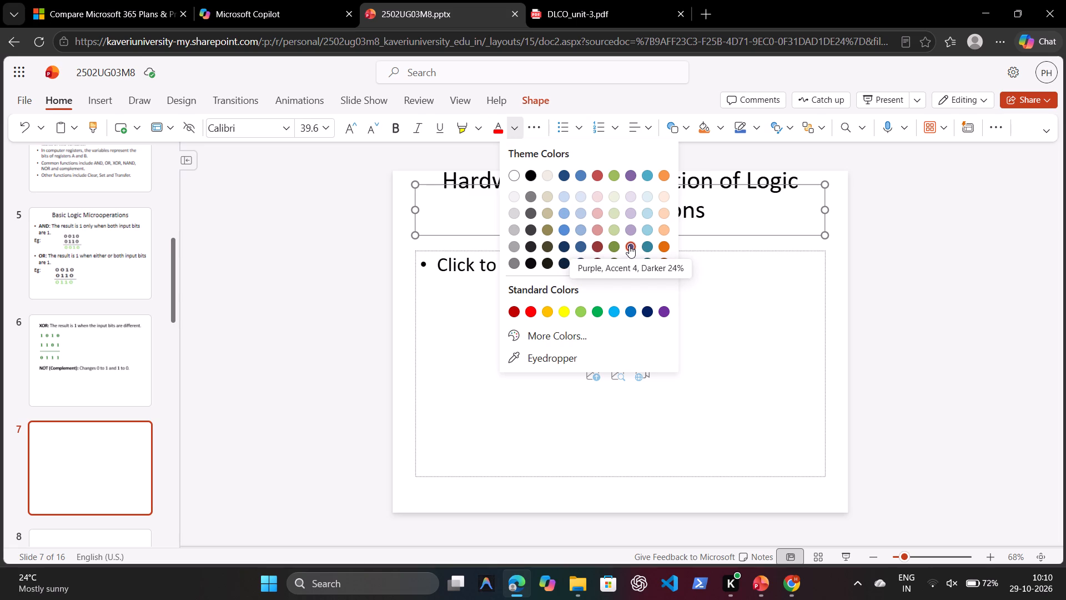
{"action": "left_click", "coordinate": [335, 208]}
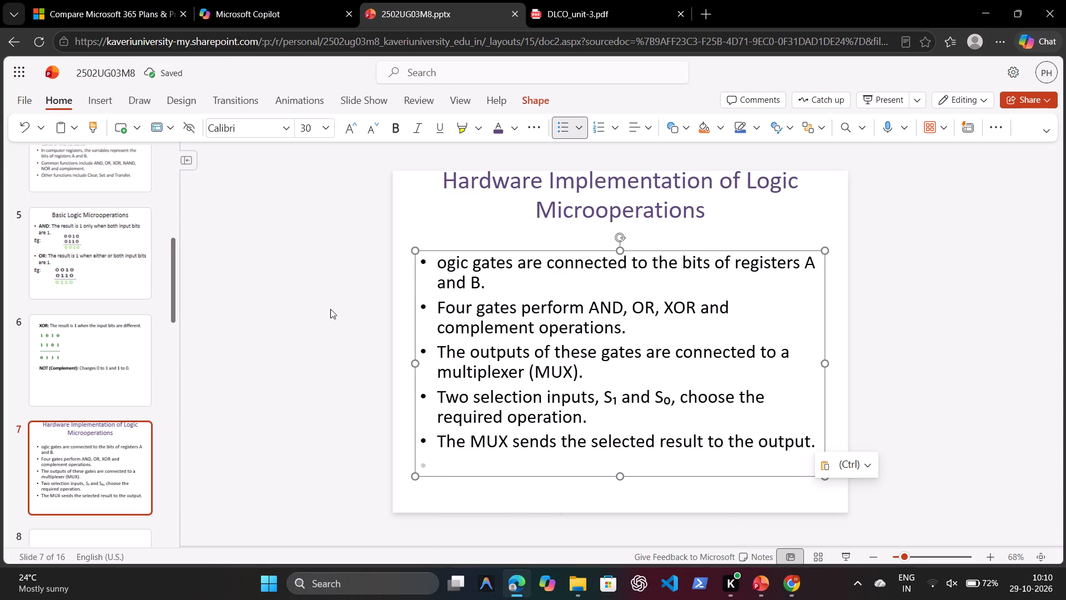
Add the missing initial "L" to slide 7's first bullet, making its first word "Logic".
{"action": "left_click", "coordinate": [438, 263]}
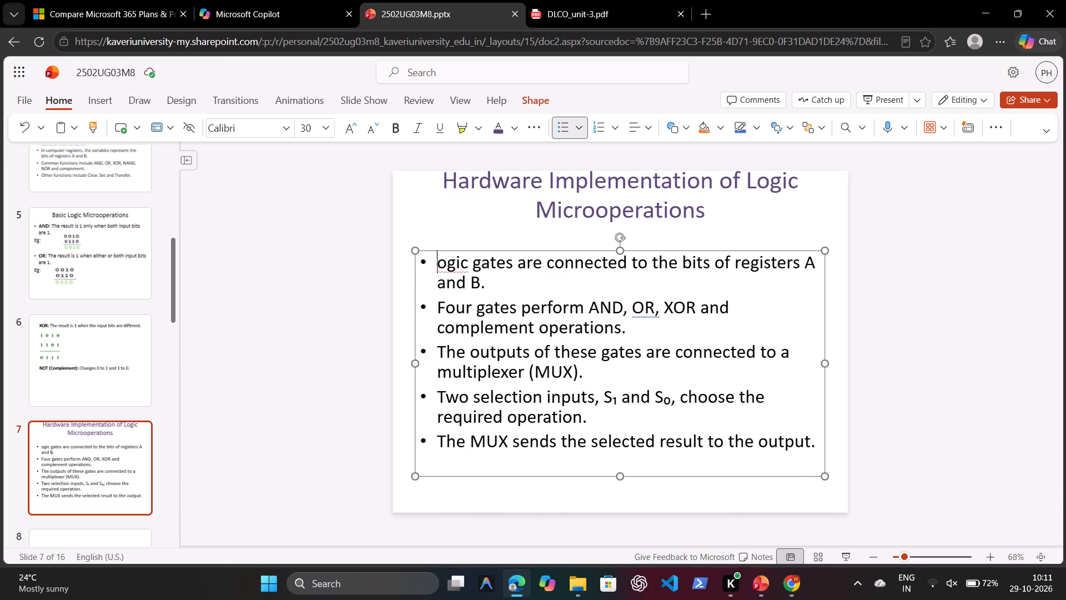
{"action": "key", "text": "l"}
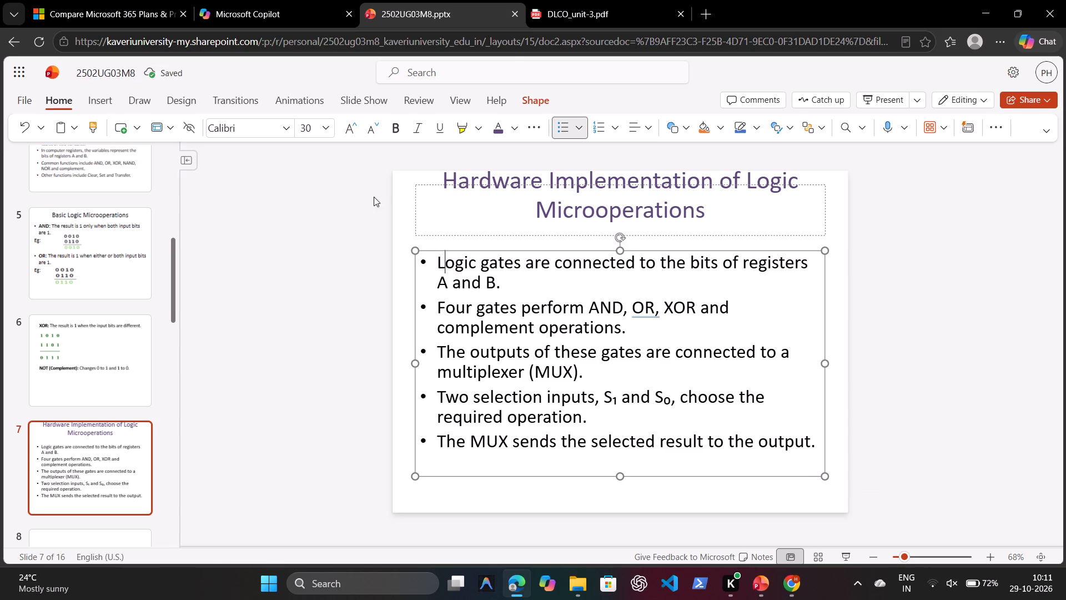
{"action": "left_click", "coordinate": [370, 212]}
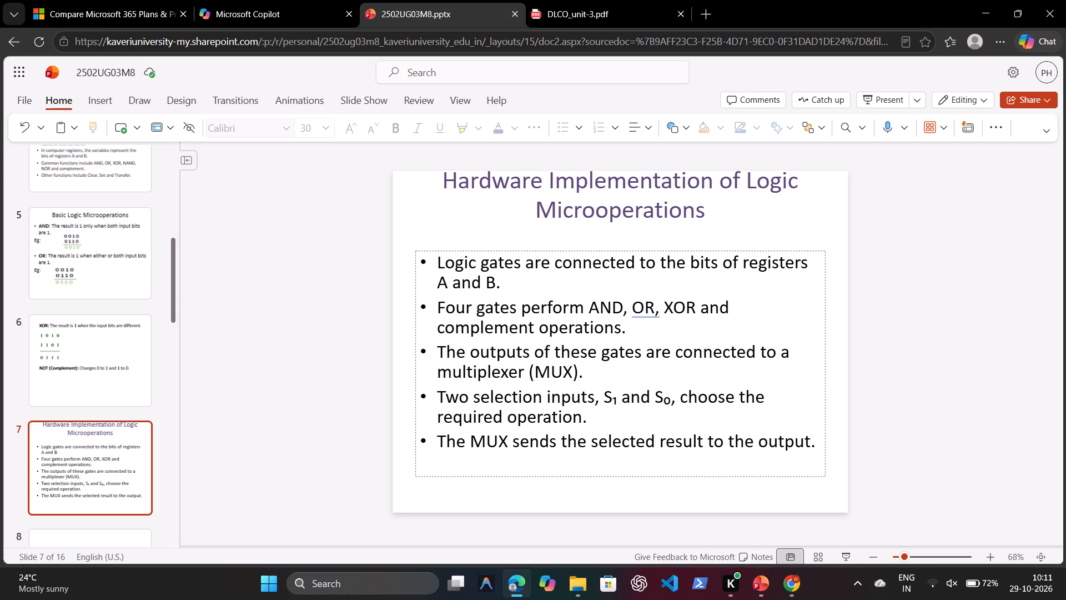
{"action": "left_click", "coordinate": [676, 269]}
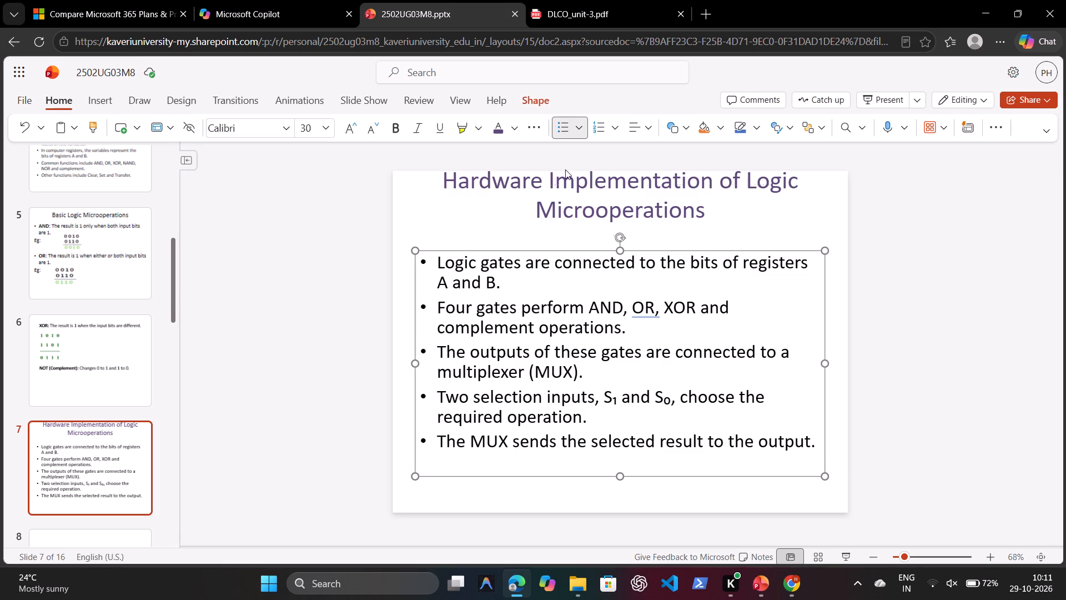
{"action": "left_click", "coordinate": [328, 288]}
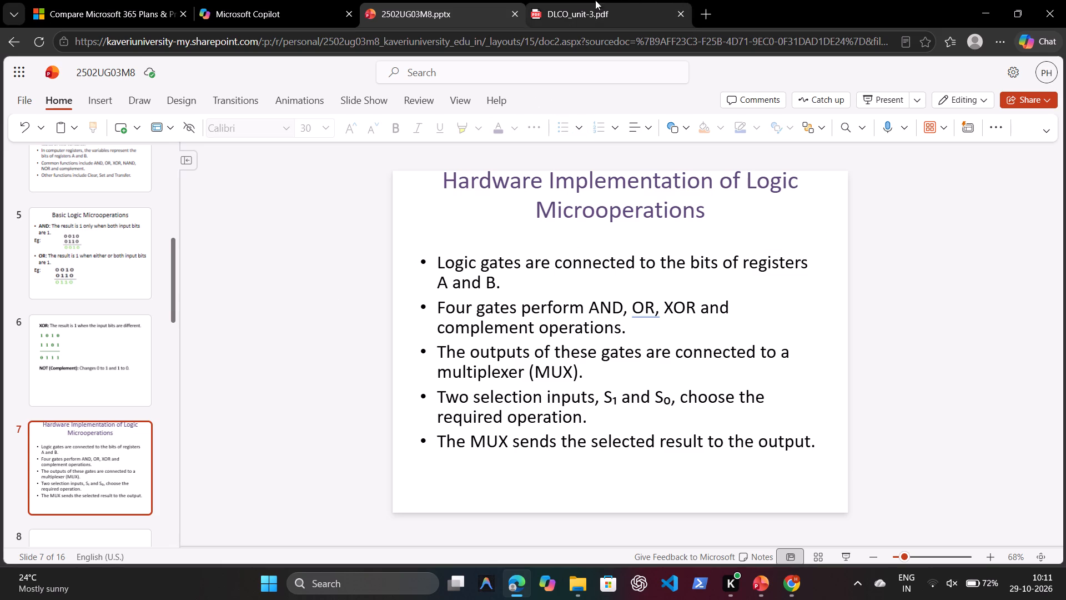
Insert a new Title and Content slide directly after slide 4, "List of Logic Microoperations".
{"action": "scroll", "coordinate": [481, 248], "scroll_direction": "right", "scroll_amount": 1}
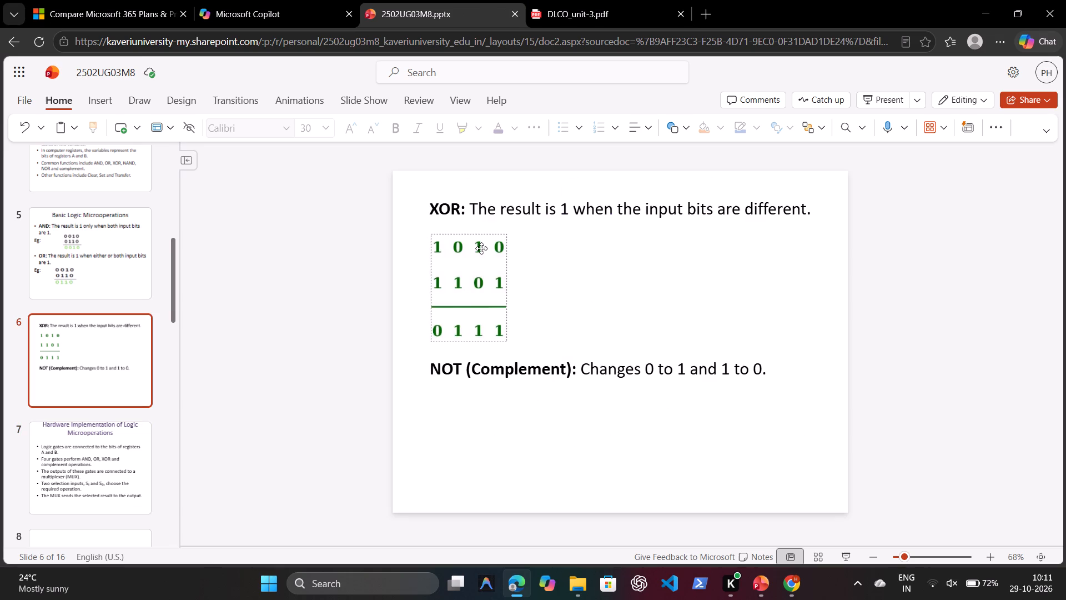
{"action": "scroll", "coordinate": [481, 248], "scroll_direction": "up", "scroll_amount": 2}
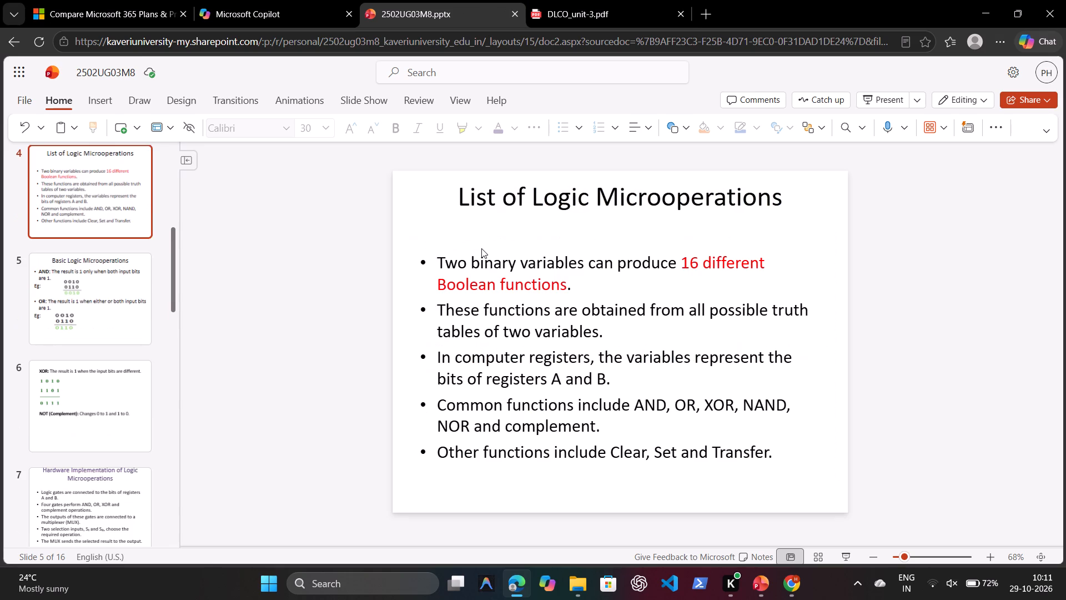
{"action": "scroll", "coordinate": [481, 248], "scroll_direction": "up", "scroll_amount": 1}
{"action": "left_click", "coordinate": [140, 241]}
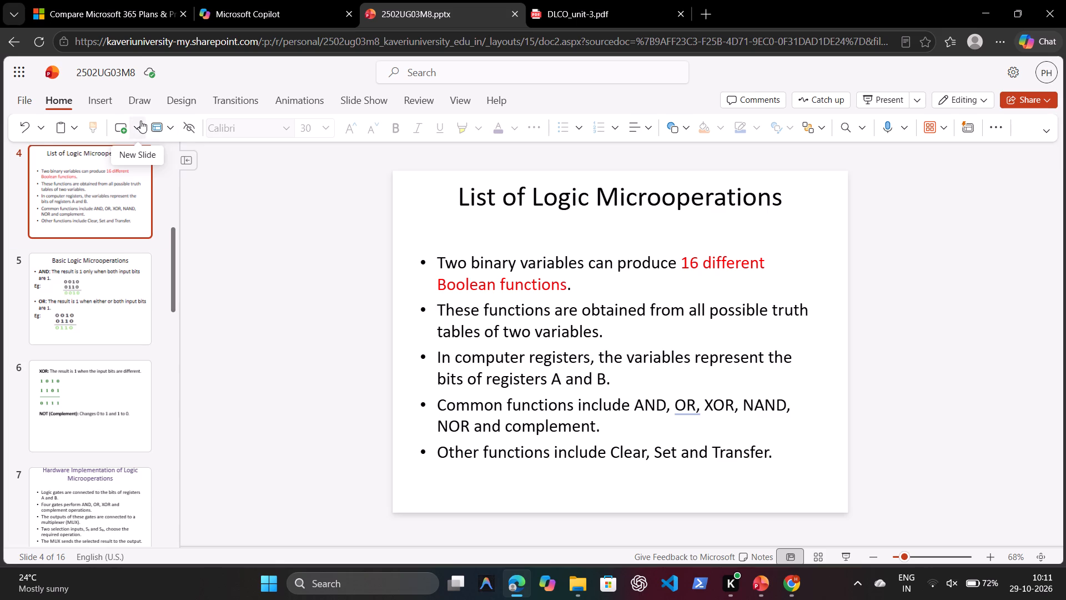
{"action": "left_click", "coordinate": [140, 121]}
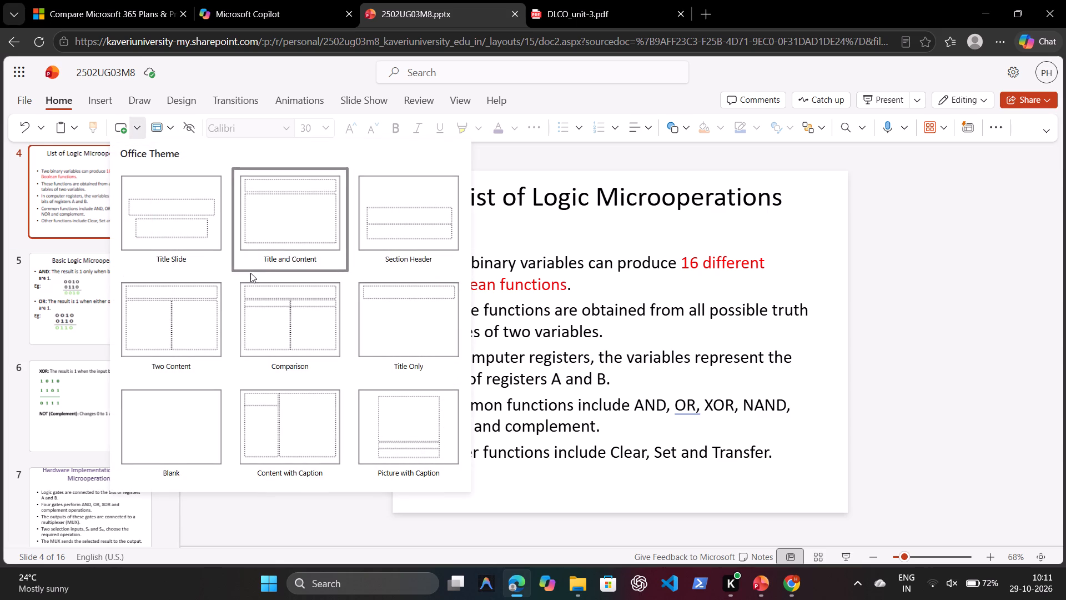
{"action": "left_click", "coordinate": [270, 243]}
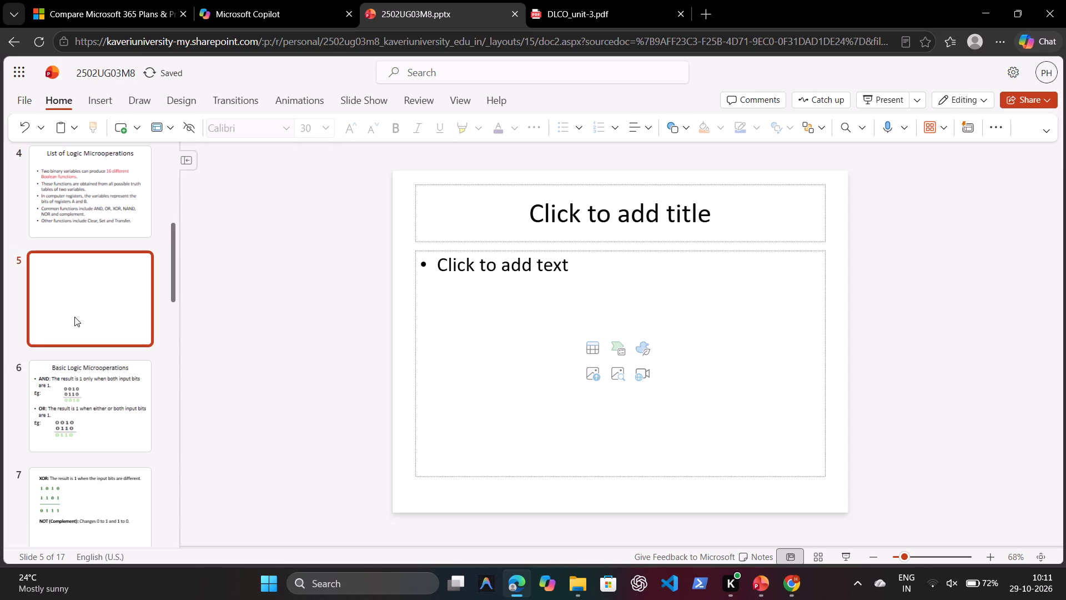
{"action": "left_click", "coordinate": [53, 323]}
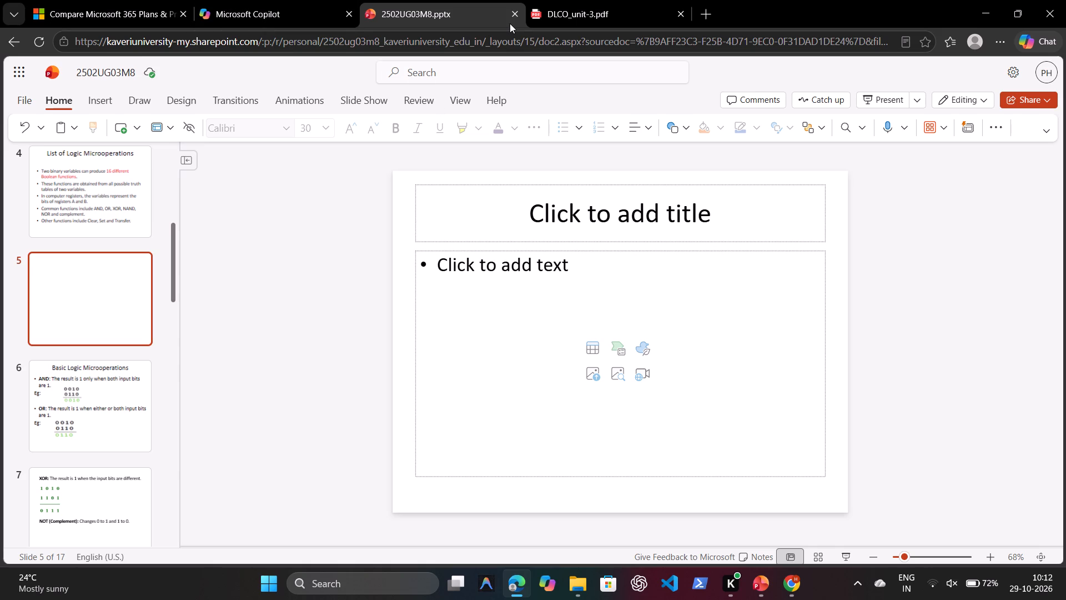
Enter "16 logic microoperations:" as the title of the new slide 5.
{"action": "left_click", "coordinate": [447, 216]}
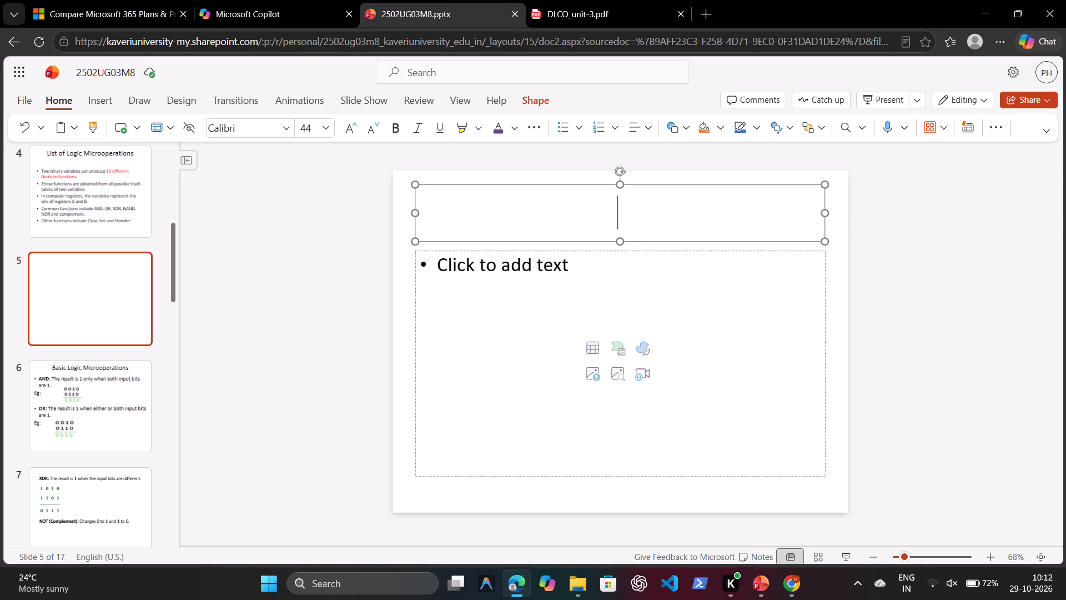
{"action": "type", "text": "16"}
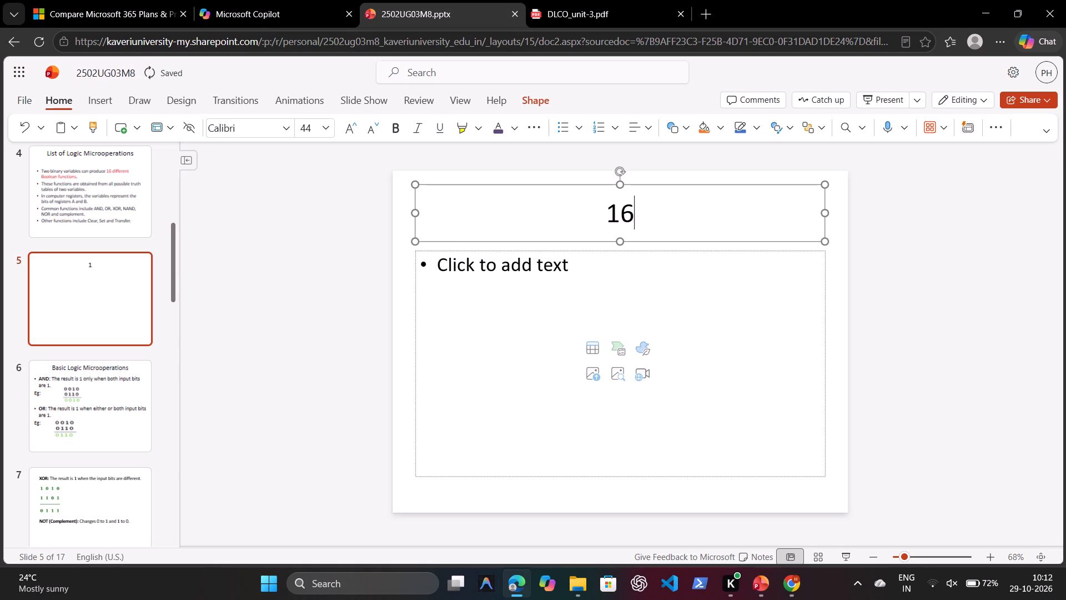
{"action": "key", "text": "space"}
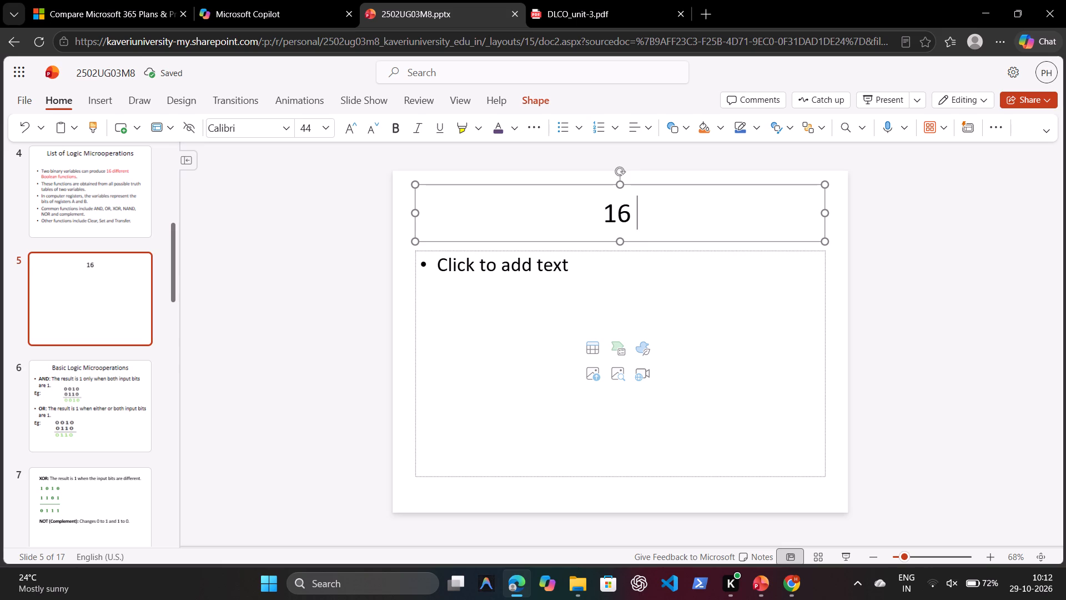
{"action": "type", "text": "logic microp"}
{"action": "key", "text": "BackSpace"}
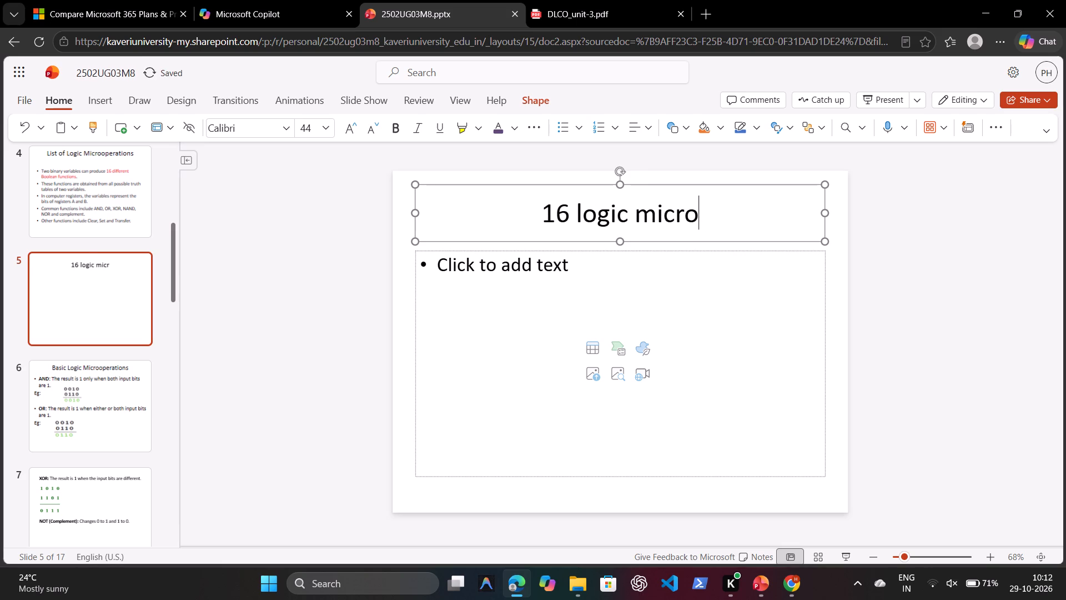
{"action": "type", "text": "opera"}
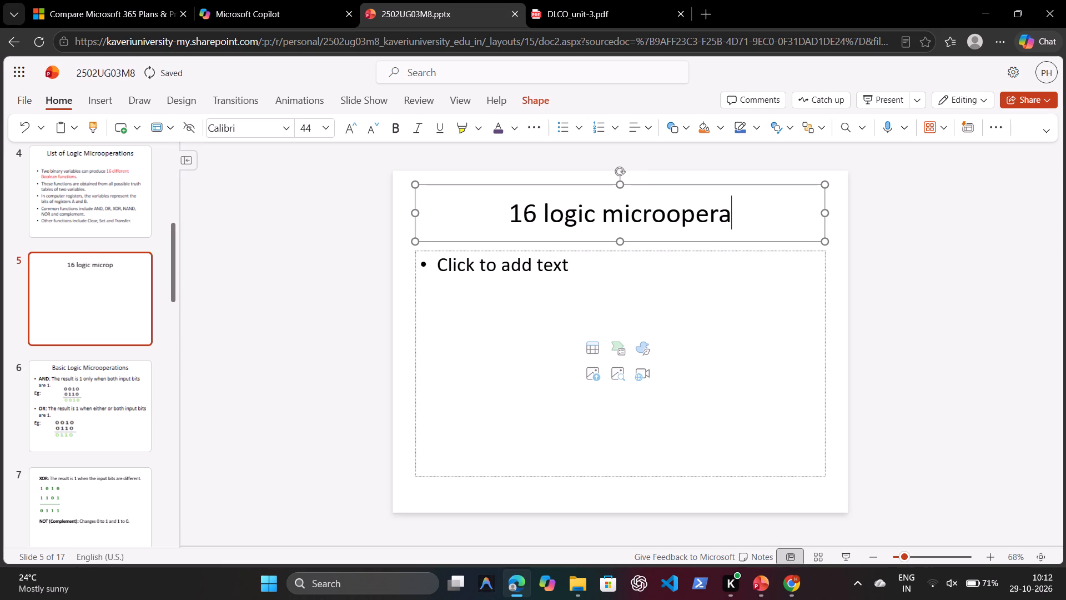
{"action": "type", "text": "tions"}
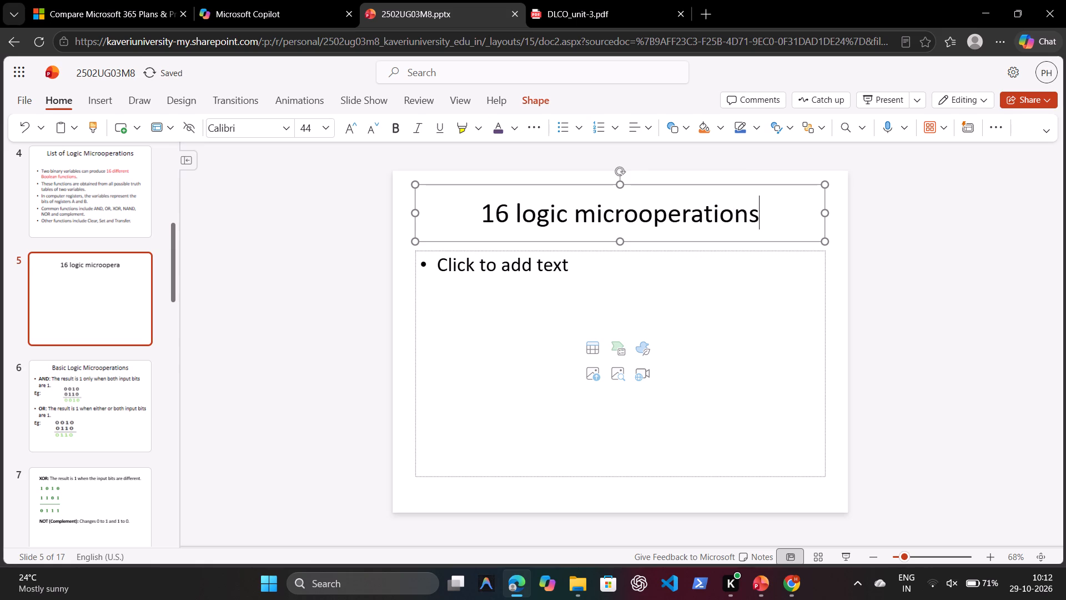
{"action": "key", "text": "shift+colon"}
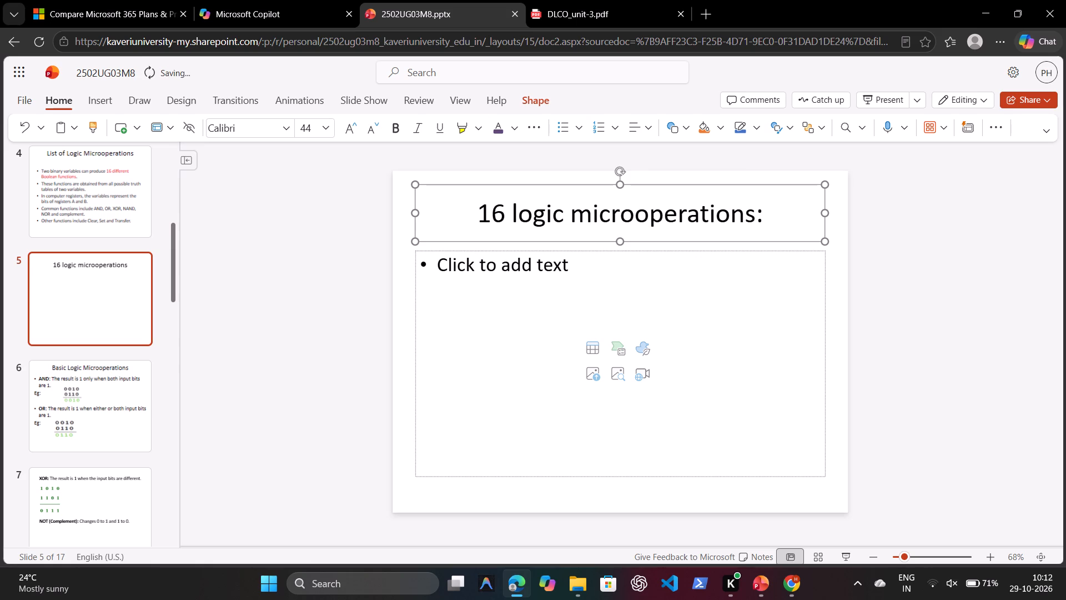
Set the font colour of slide 5's whole title to the medium blue shade of the Dark Blue, Text 2 theme colour.
{"action": "left_click", "coordinate": [519, 123]}
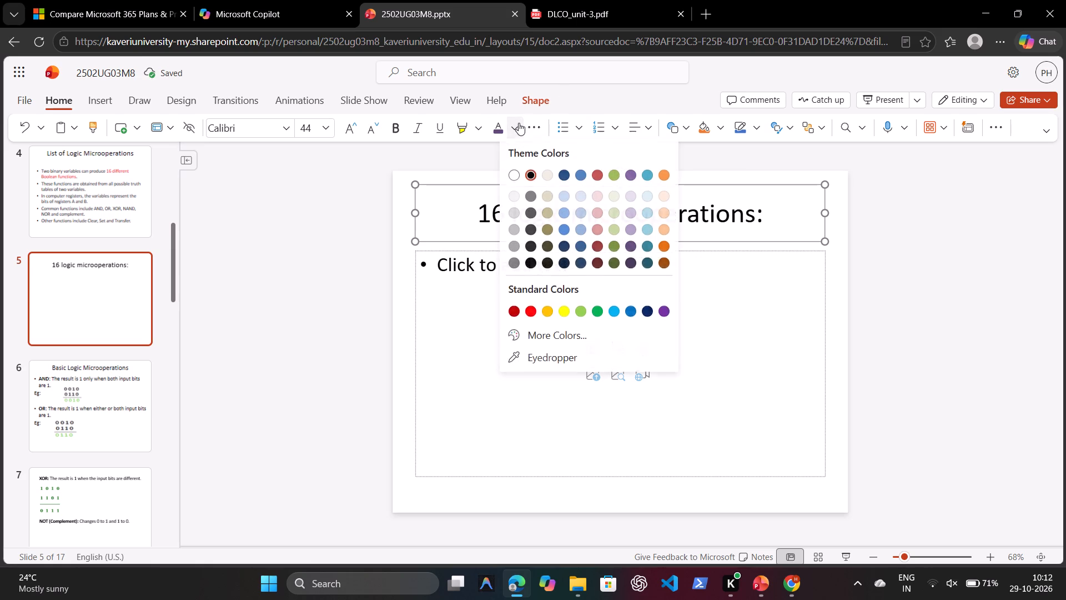
{"action": "left_click", "coordinate": [562, 228]}
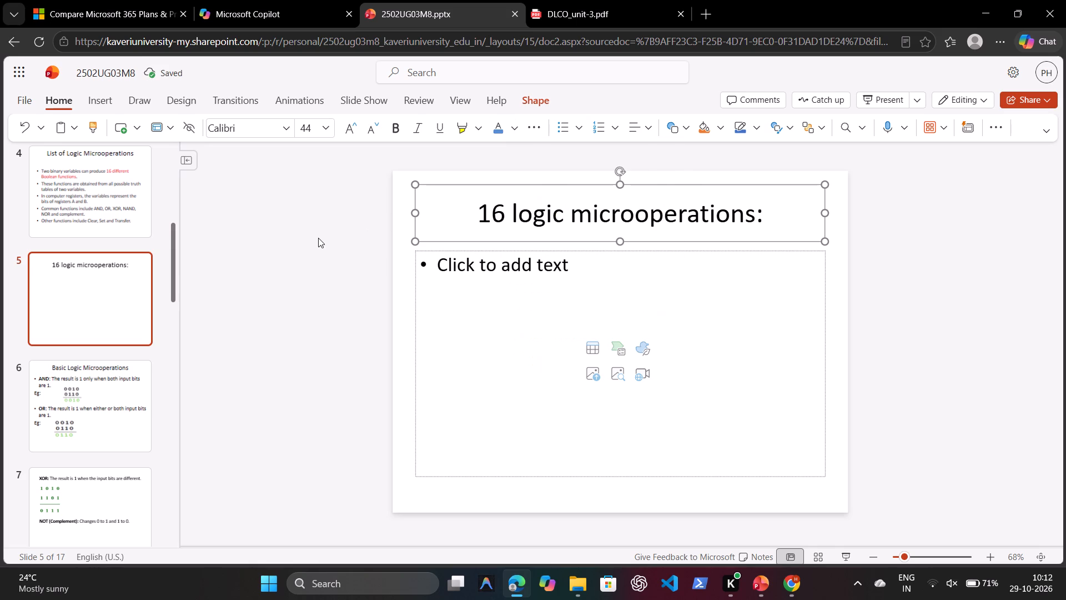
{"action": "left_click", "coordinate": [479, 213]}
{"action": "left_click_drag", "start_coordinate": [479, 213], "coordinate": [558, 230]}
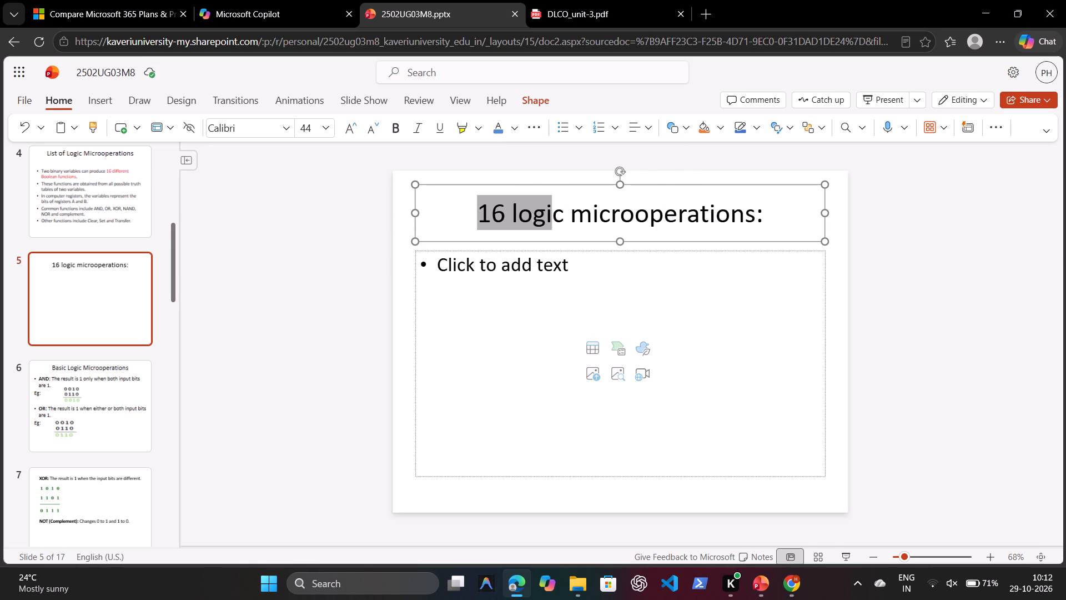
{"action": "left_click_drag", "start_coordinate": [558, 230], "coordinate": [771, 228]}
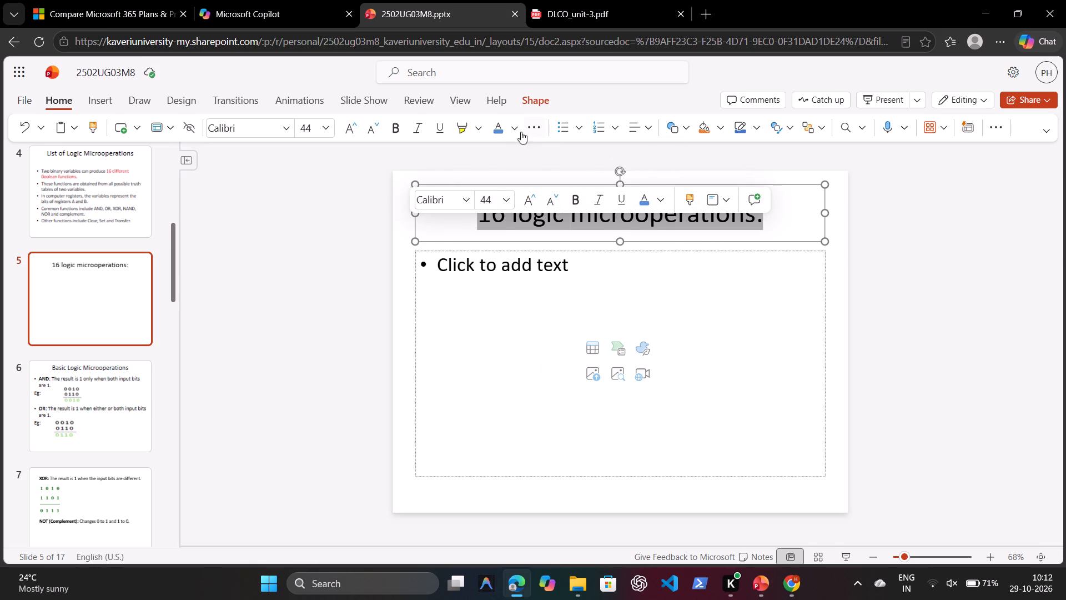
{"action": "left_click", "coordinate": [511, 129]}
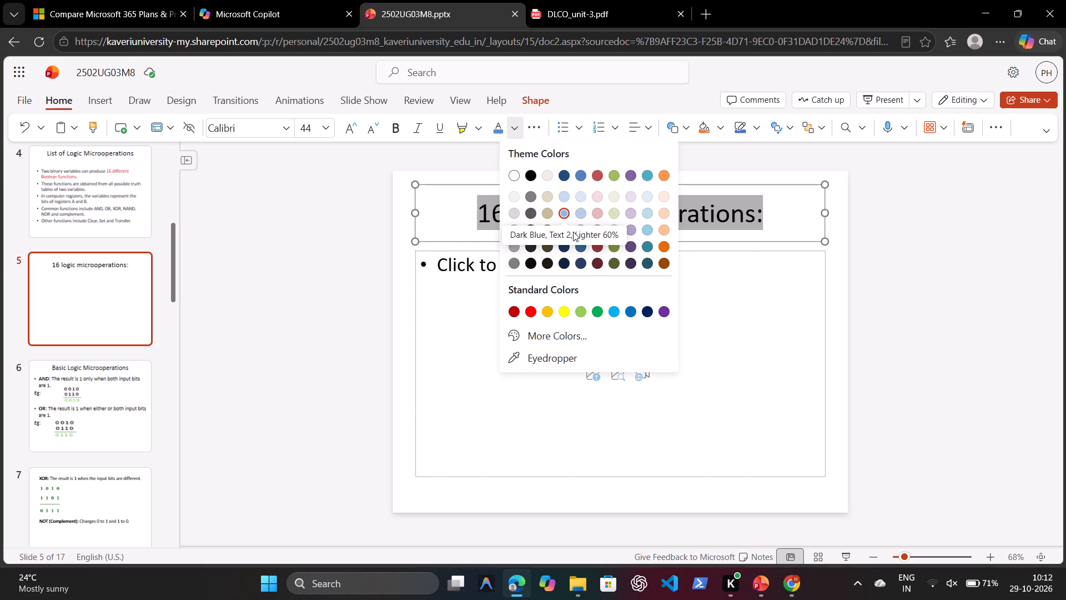
{"action": "left_click", "coordinate": [564, 229]}
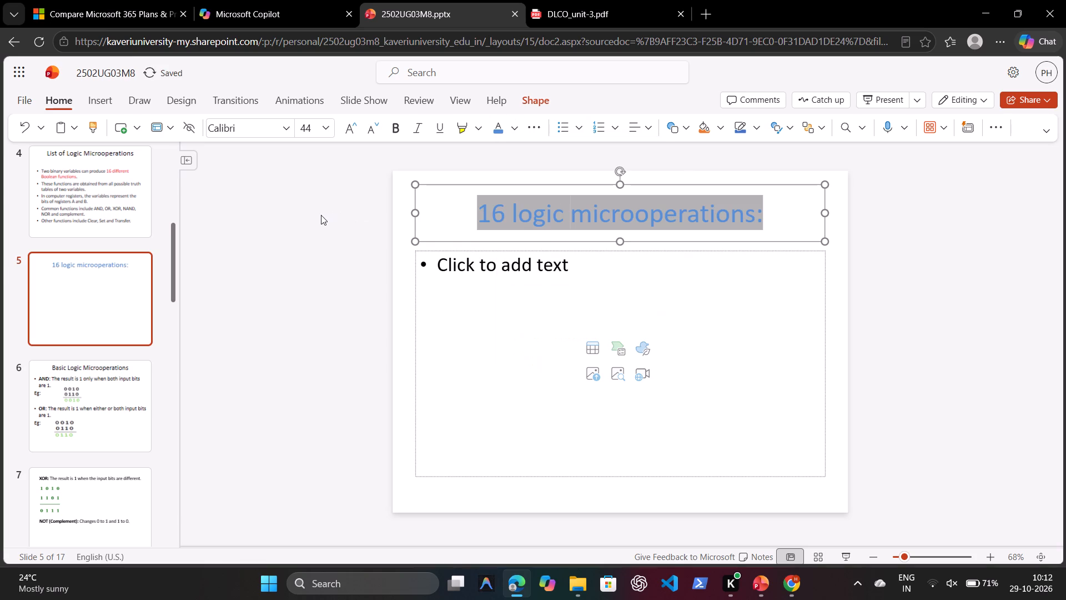
{"action": "left_click", "coordinate": [321, 215]}
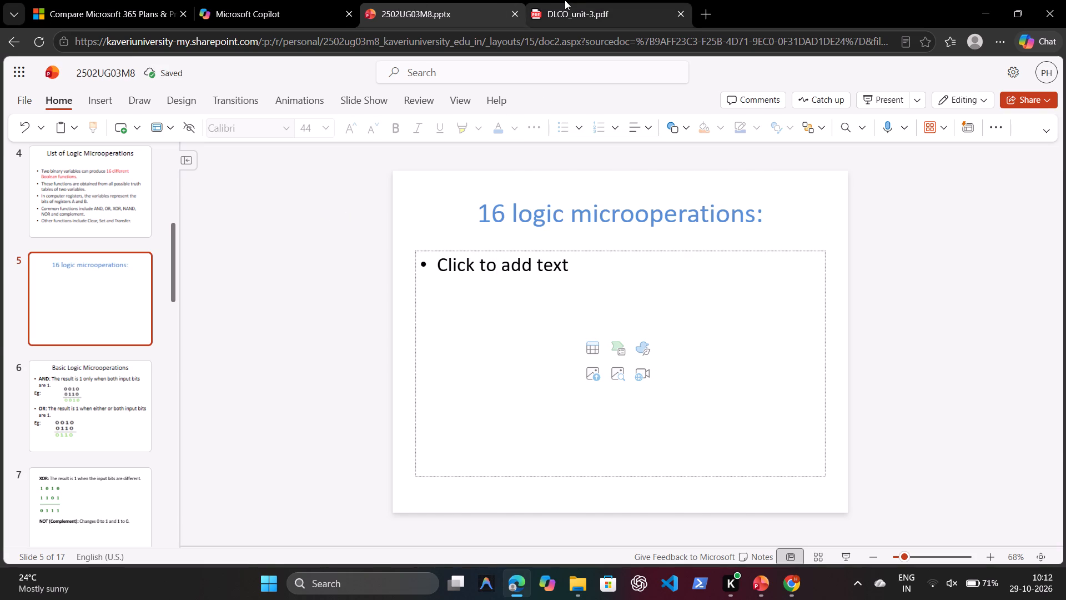
Snip the table body of Table 4-6, without its caption, from page 18 of DLCO_unit-3.pdf and paste it onto slide 5 of 2502UG03M8.pptx.
{"action": "left_click", "coordinate": [565, 0]}
{"action": "scroll", "coordinate": [502, 229], "scroll_direction": "up", "scroll_amount": 4}
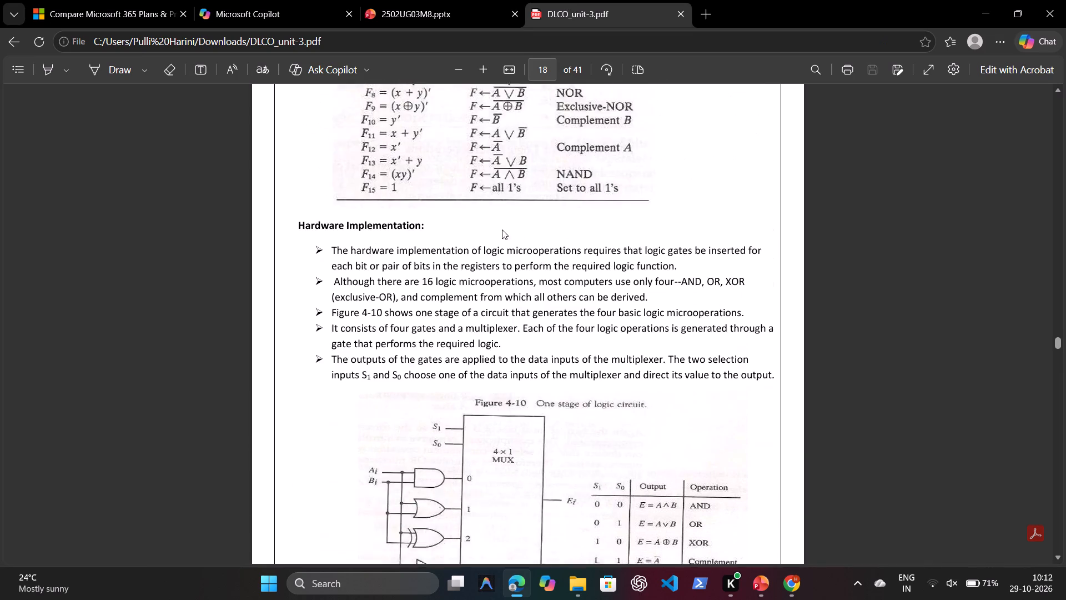
{"action": "scroll", "coordinate": [502, 229], "scroll_direction": "up", "scroll_amount": 4}
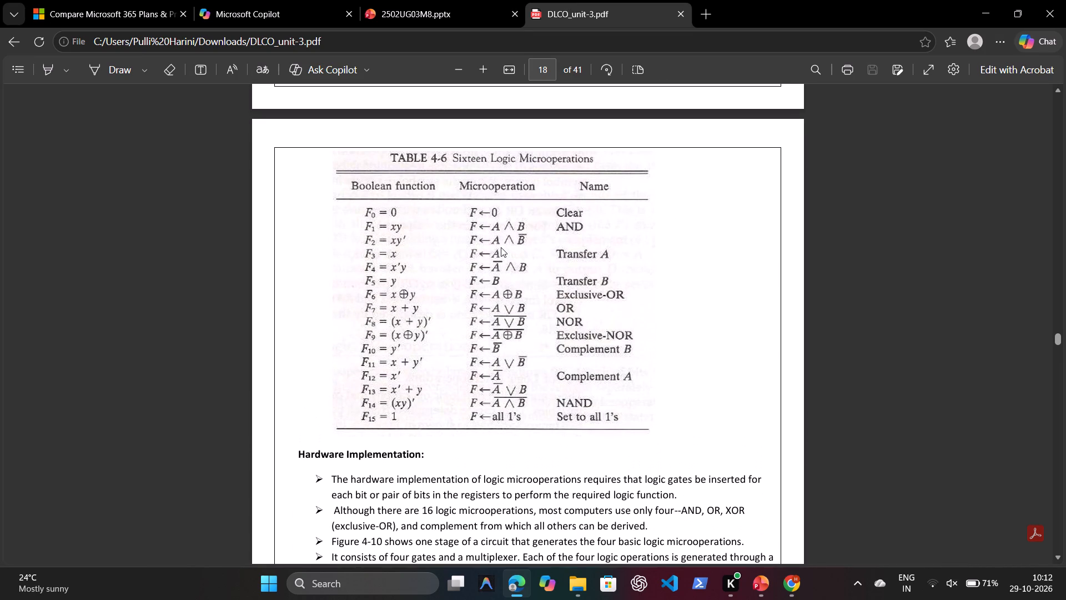
{"action": "scroll", "coordinate": [501, 247], "scroll_direction": "up", "scroll_amount": 1}
{"action": "key", "text": "shift+super+s"}
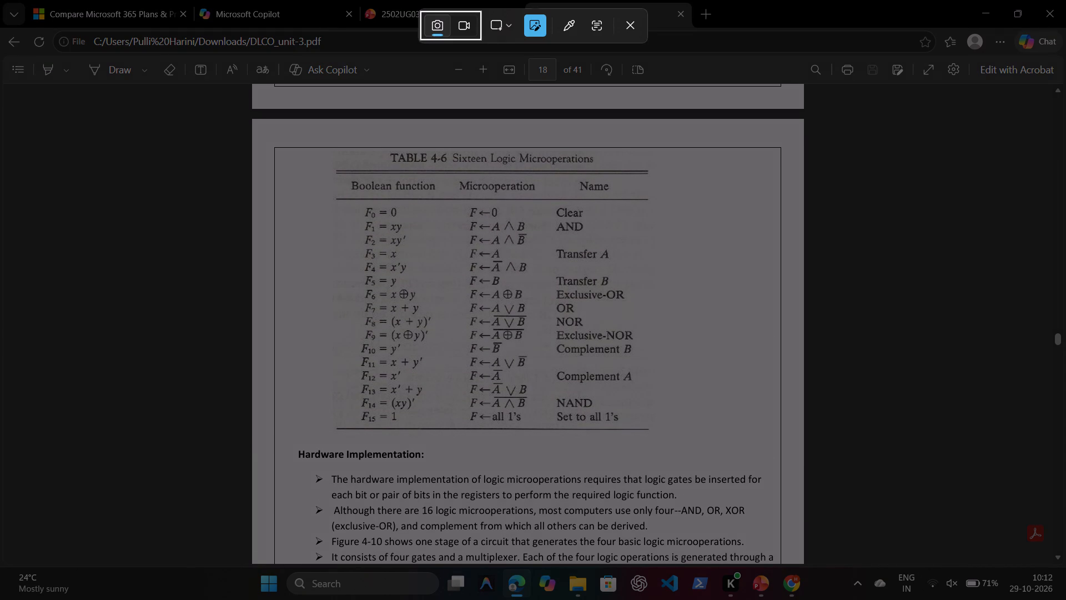
{"action": "left_click_drag", "start_coordinate": [334, 165], "coordinate": [388, 217]}
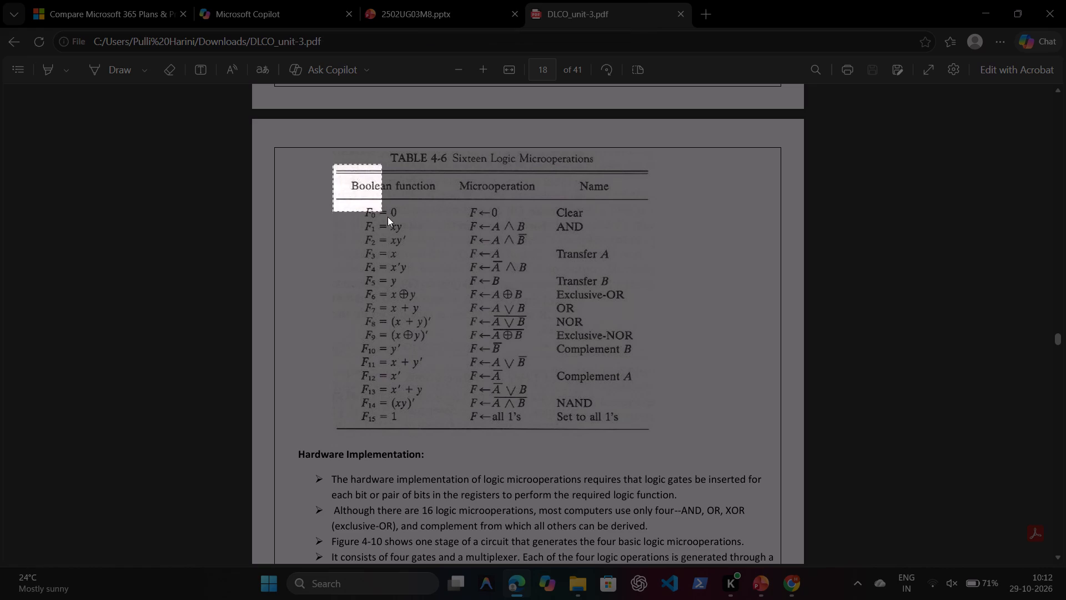
{"action": "left_click_drag", "start_coordinate": [388, 217], "coordinate": [605, 408]}
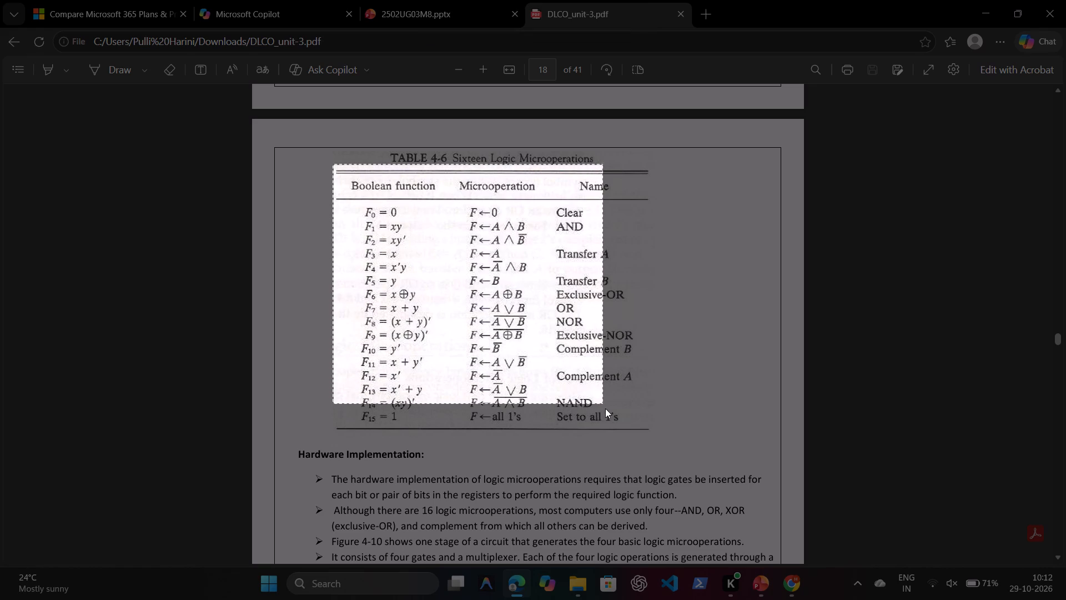
{"action": "left_click_drag", "start_coordinate": [605, 408], "coordinate": [624, 429]}
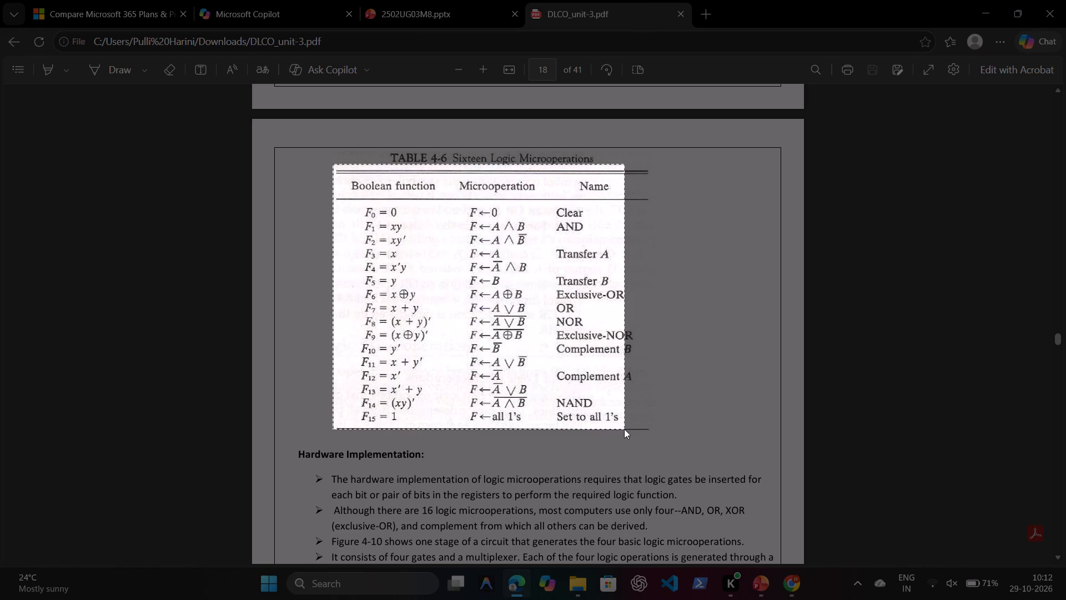
{"action": "left_click_drag", "start_coordinate": [624, 429], "coordinate": [652, 428]}
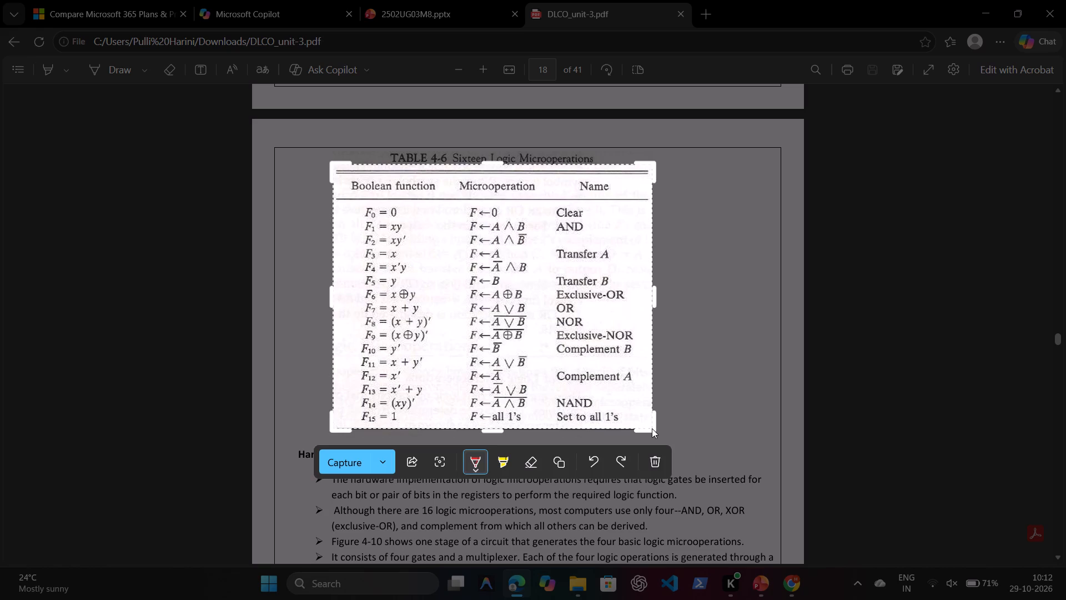
{"action": "key", "text": "ctrl+c"}
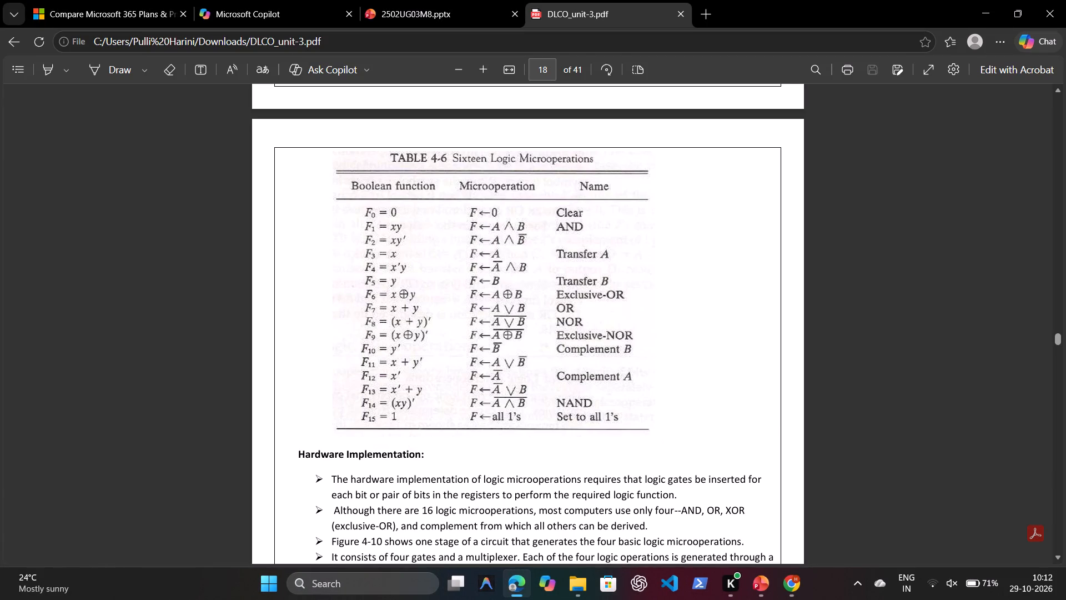
{"action": "left_click", "coordinate": [393, 6]}
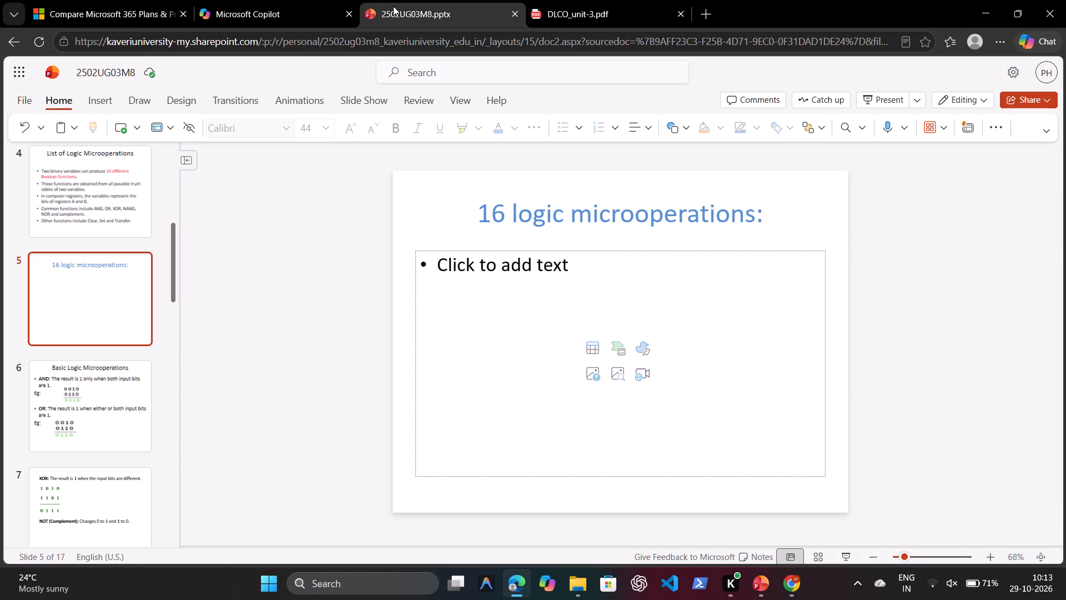
{"action": "key", "text": "ctrl+v"}
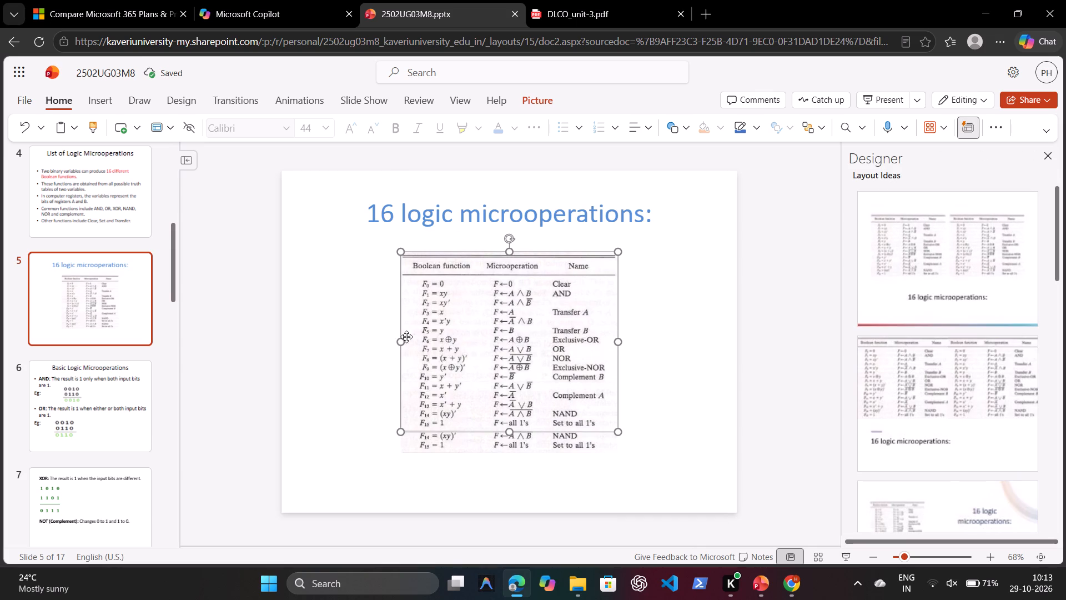
Remove the duplicate copy of the pasted table picture from slide 5, keeping only one.
{"action": "left_click_drag", "start_coordinate": [403, 338], "coordinate": [352, 342]}
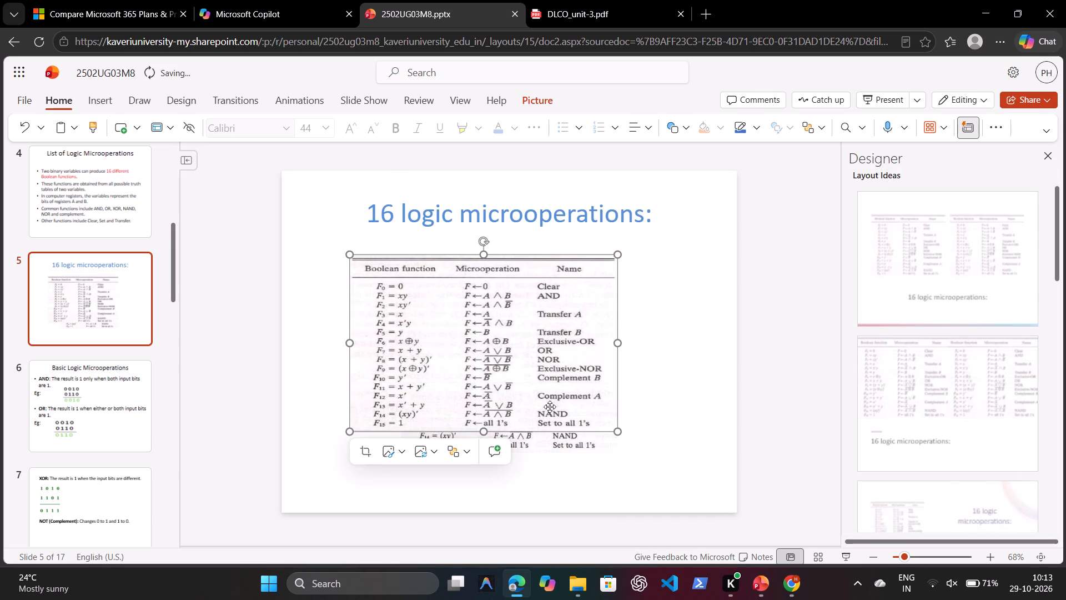
{"action": "left_click", "coordinate": [558, 452]}
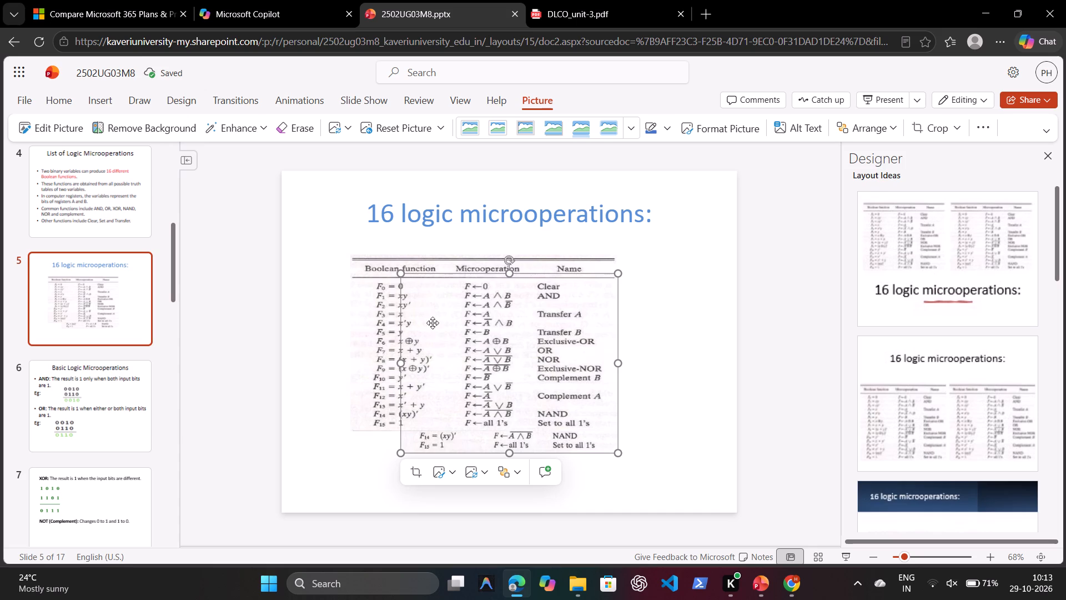
{"action": "left_click", "coordinate": [382, 315]}
{"action": "key", "text": "ctrl+x"}
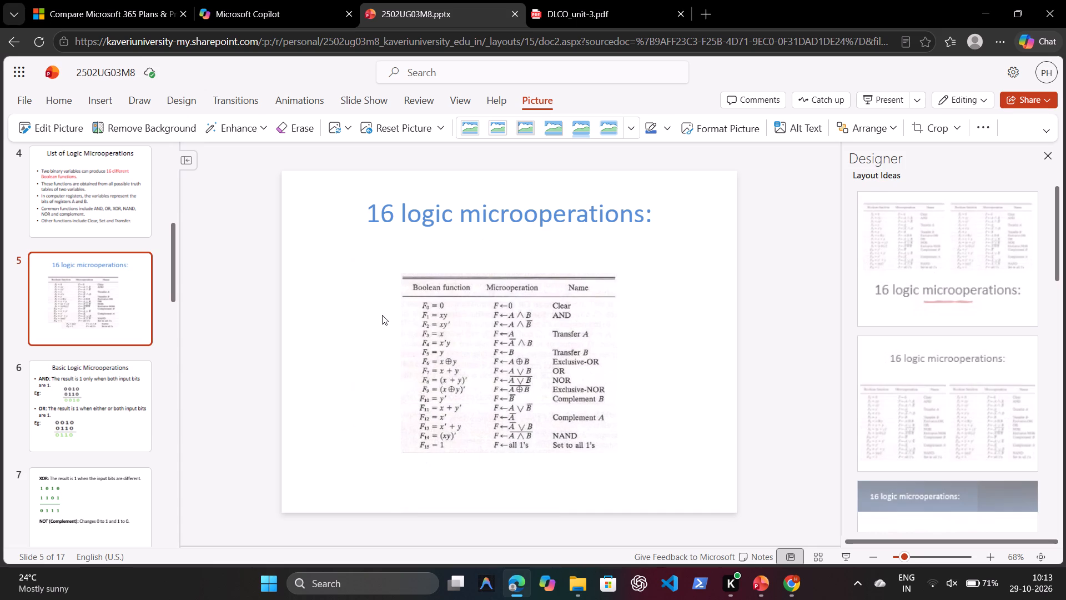
Reposition and stretch slide 5's table picture so it fills most of the area between the title and the slide's bottom edge.
{"action": "left_click", "coordinate": [468, 323]}
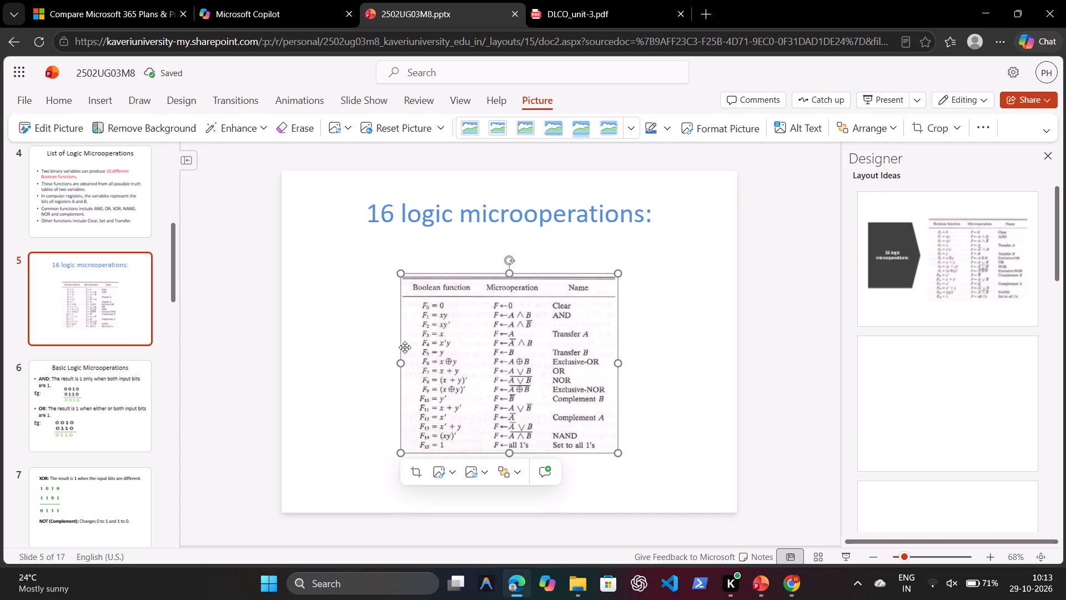
{"action": "left_click_drag", "start_coordinate": [403, 368], "coordinate": [345, 364]}
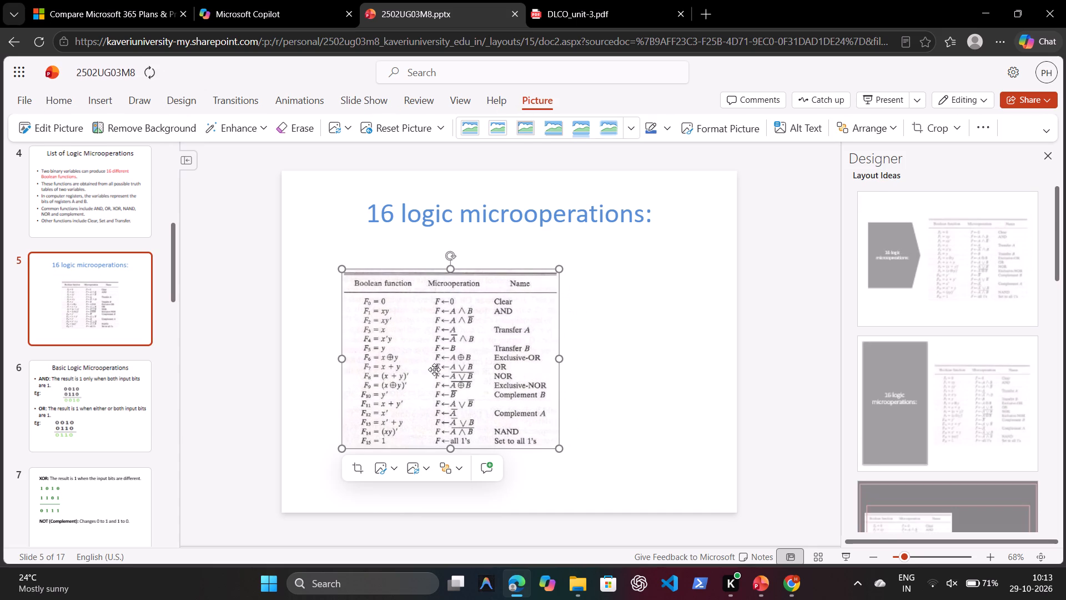
{"action": "left_click_drag", "start_coordinate": [435, 369], "coordinate": [479, 352]}
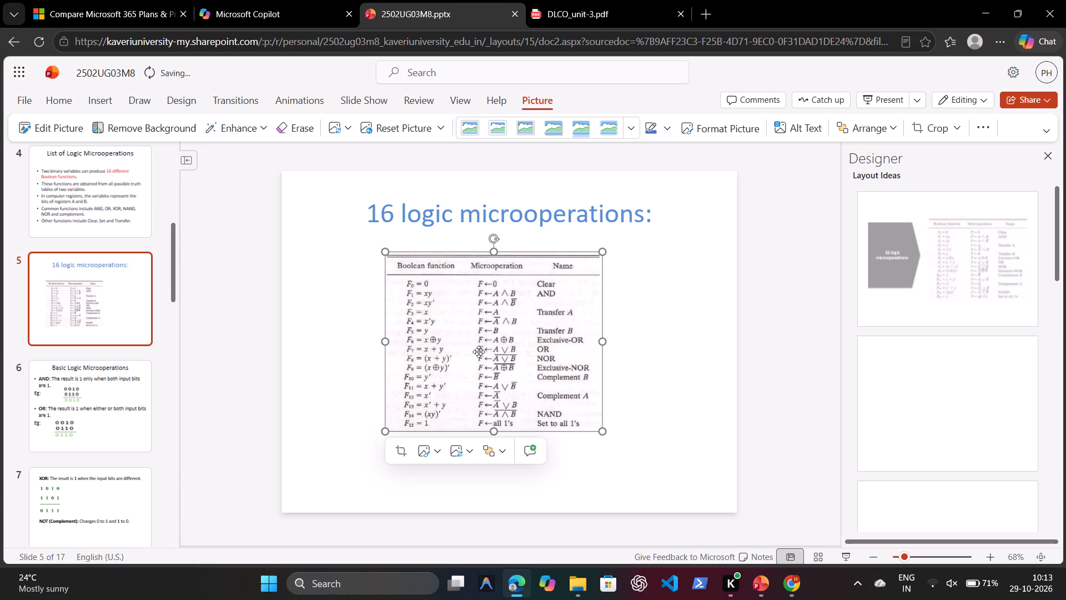
{"action": "left_click_drag", "start_coordinate": [601, 339], "coordinate": [644, 341]}
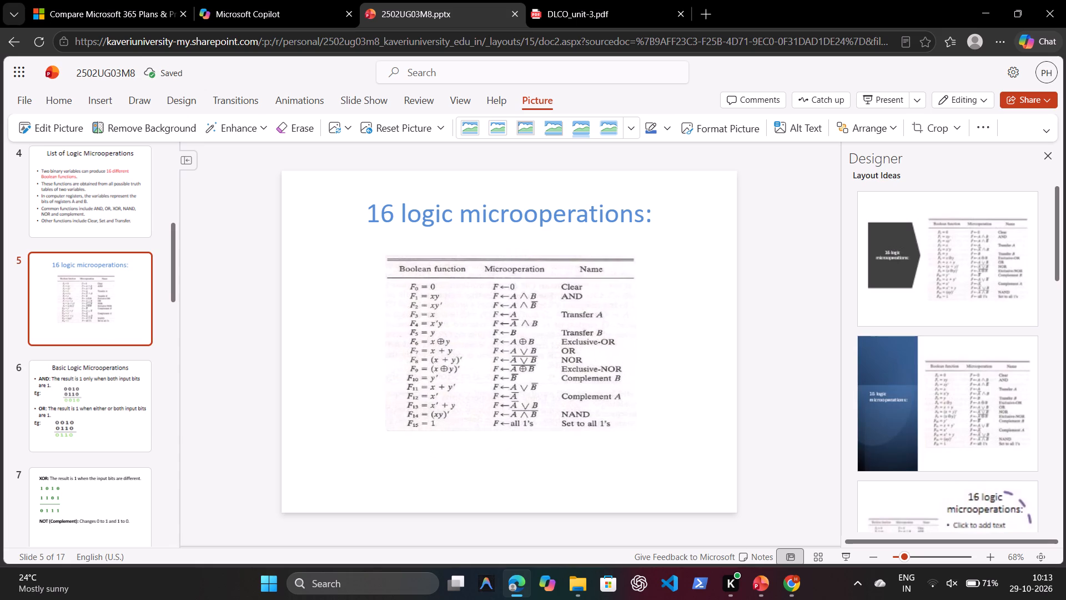
{"action": "left_click_drag", "start_coordinate": [644, 341], "coordinate": [666, 341]}
{"action": "left_click_drag", "start_coordinate": [387, 343], "coordinate": [343, 339]}
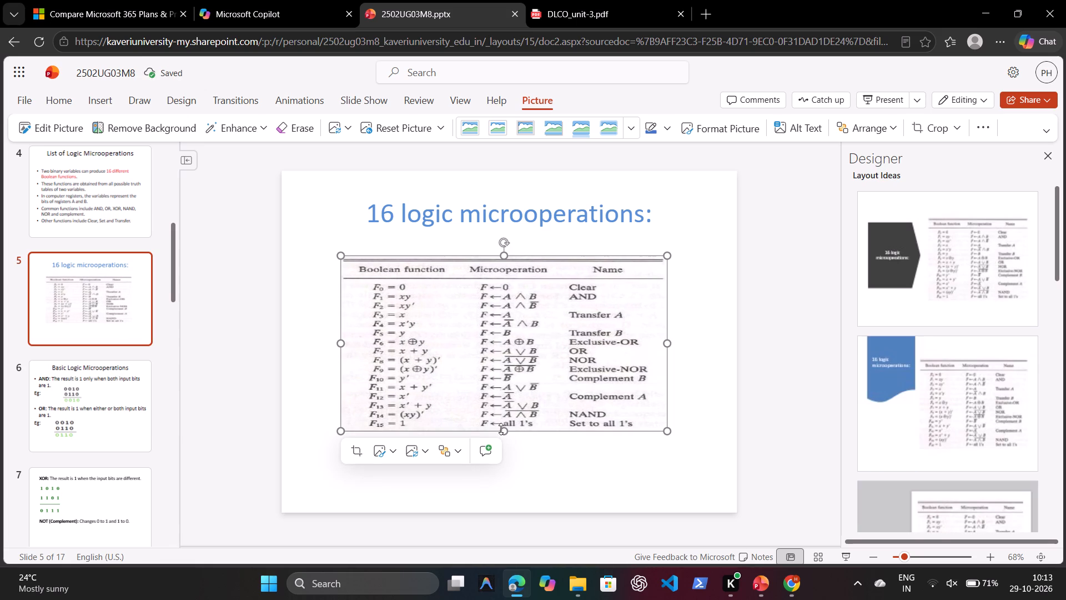
{"action": "left_click_drag", "start_coordinate": [506, 429], "coordinate": [520, 494]}
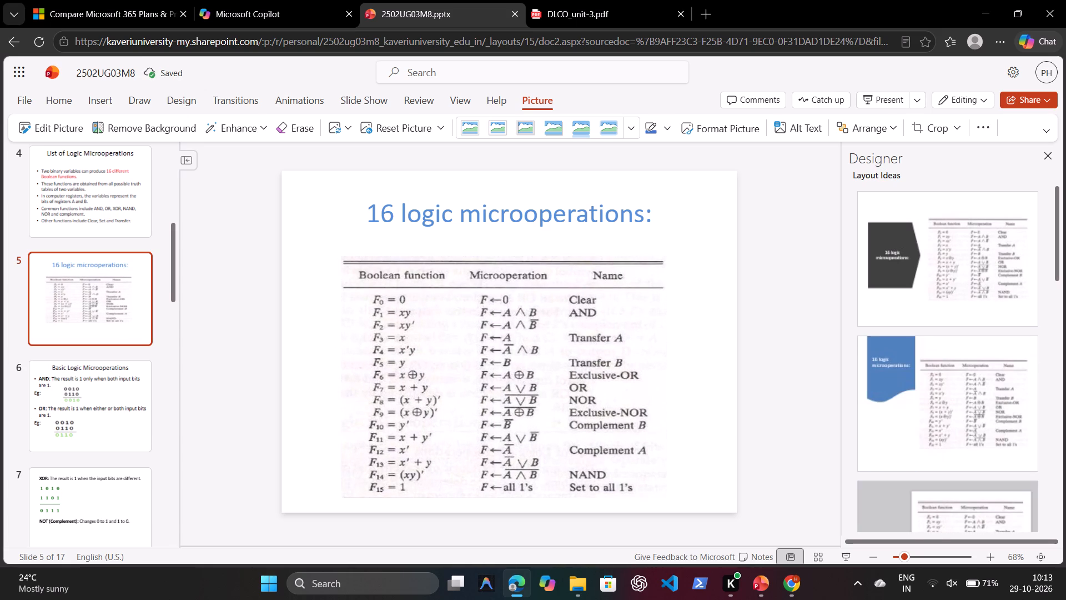
{"action": "left_click_drag", "start_coordinate": [520, 494], "coordinate": [502, 484]}
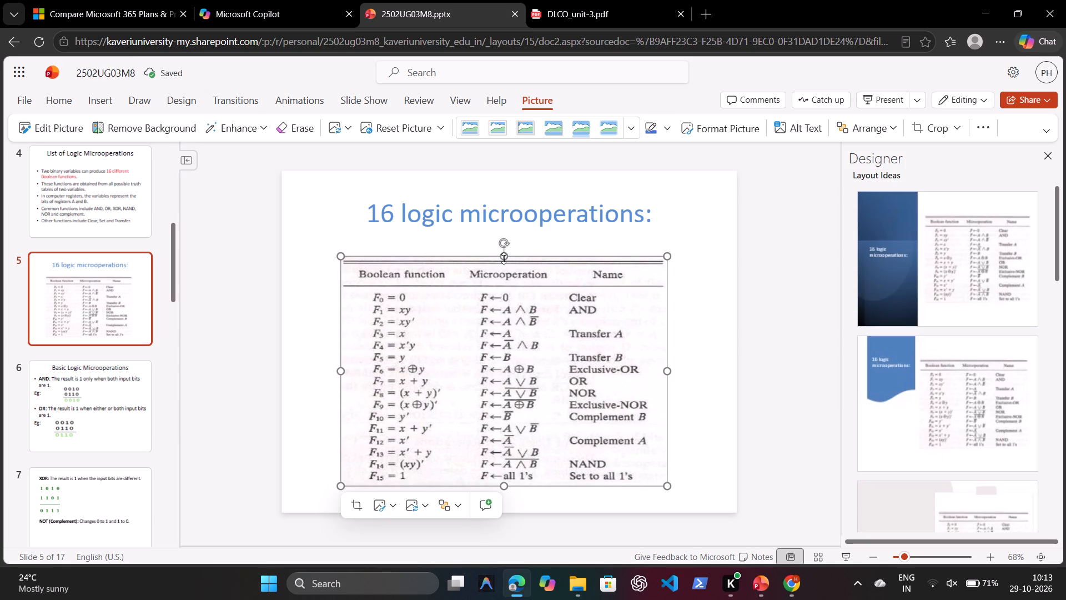
{"action": "left_click_drag", "start_coordinate": [504, 258], "coordinate": [501, 243]}
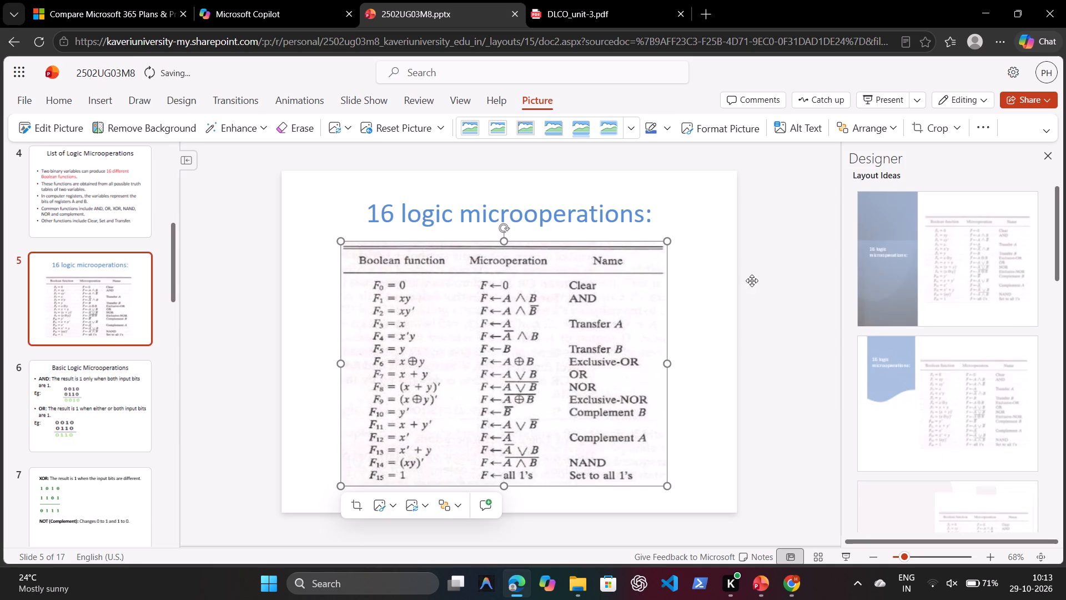
Browse the Designer layout ideas for slide 5, including a further batch of suggestions.
{"action": "scroll", "coordinate": [920, 366], "scroll_direction": "down", "scroll_amount": 3}
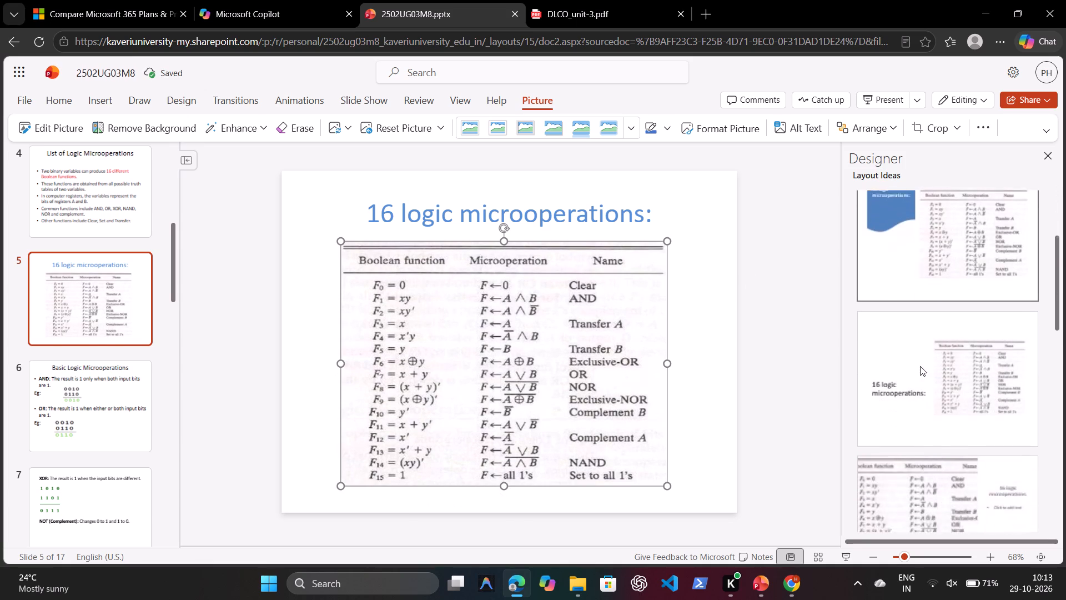
{"action": "scroll", "coordinate": [920, 366], "scroll_direction": "down", "scroll_amount": 4}
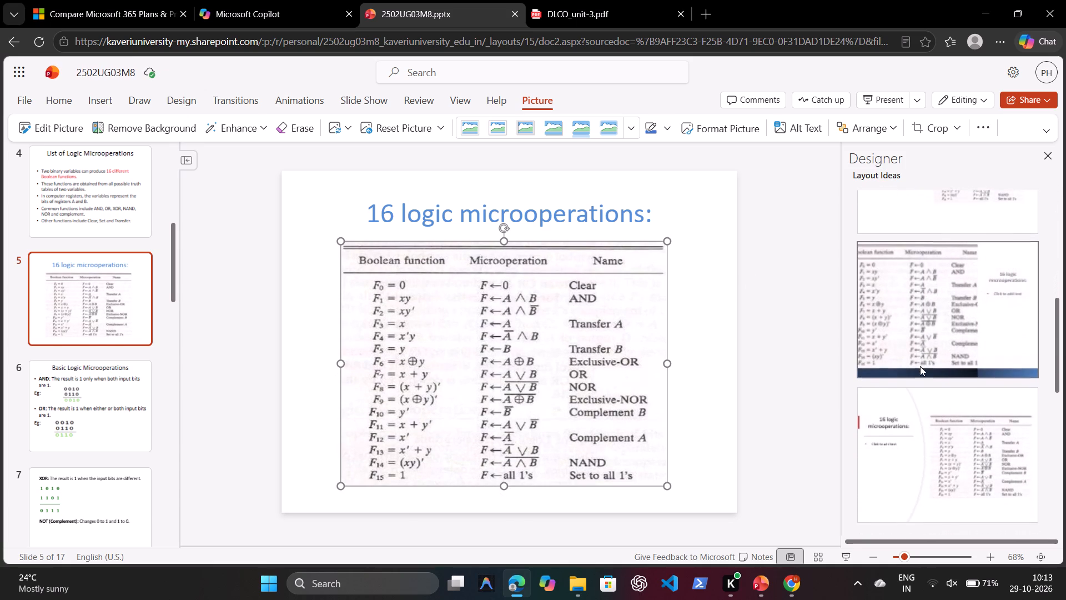
{"action": "scroll", "coordinate": [920, 366], "scroll_direction": "down", "scroll_amount": 8}
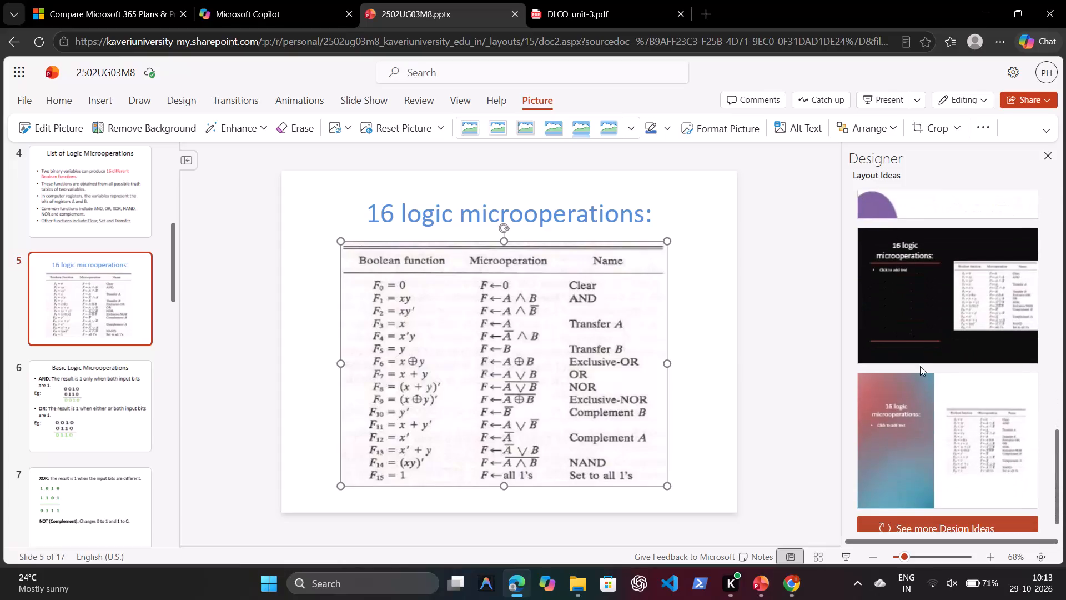
{"action": "scroll", "coordinate": [920, 366], "scroll_direction": "down", "scroll_amount": 5}
{"action": "left_click", "coordinate": [938, 518]}
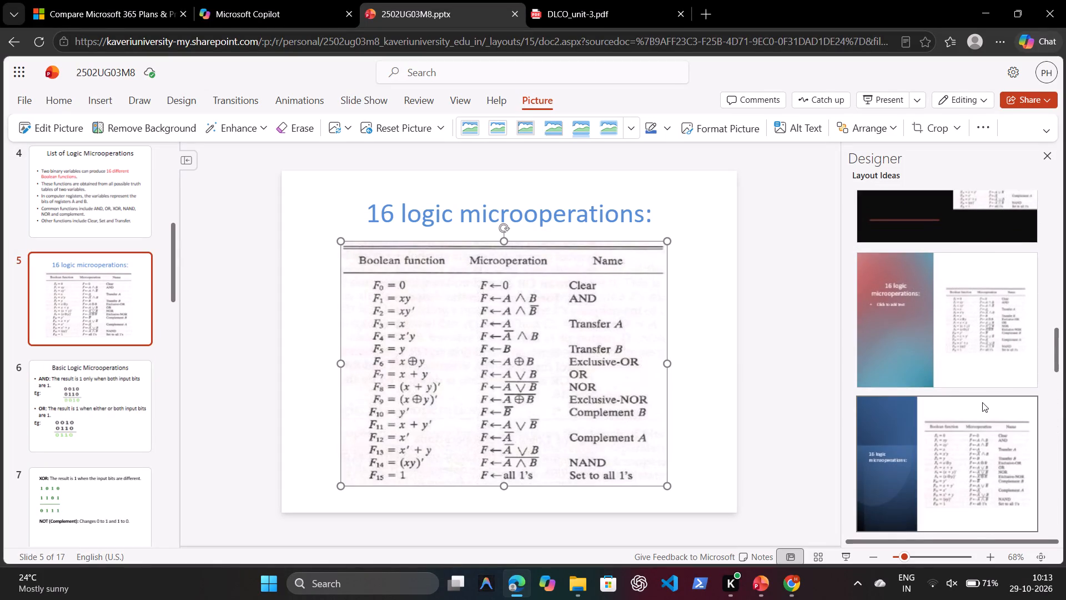
{"action": "scroll", "coordinate": [982, 402], "scroll_direction": "down", "scroll_amount": 10}
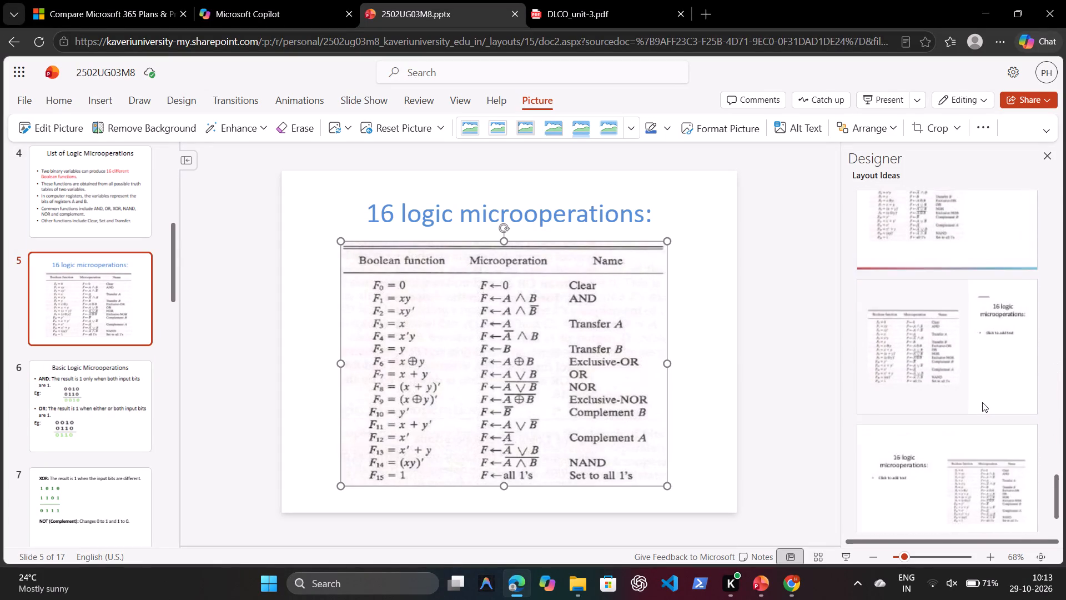
{"action": "scroll", "coordinate": [982, 402], "scroll_direction": "down", "scroll_amount": 2}
{"action": "scroll", "coordinate": [982, 402], "scroll_direction": "up", "scroll_amount": 8}
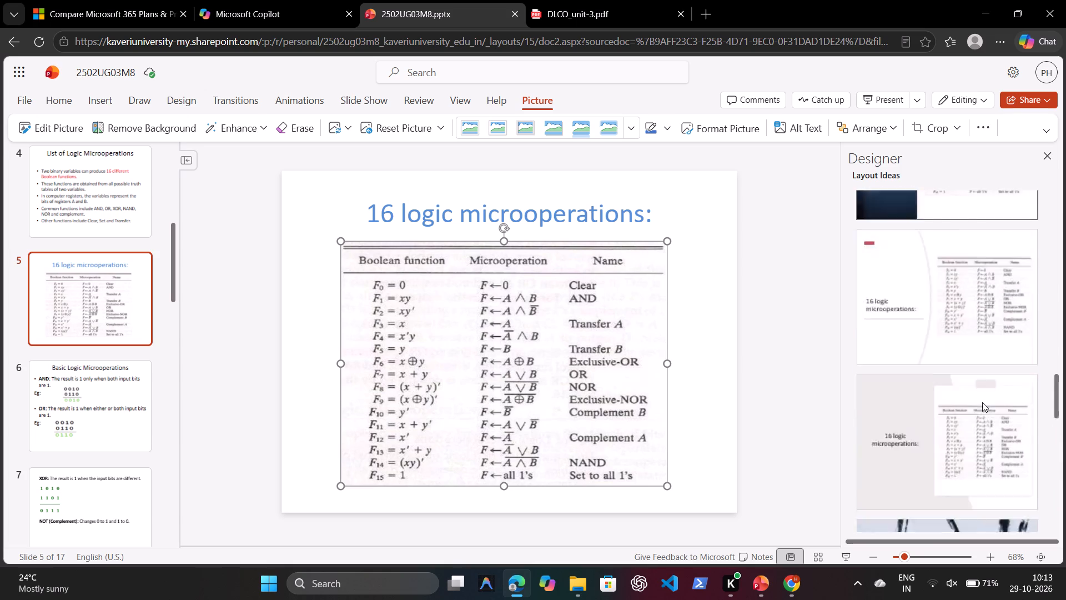
{"action": "scroll", "coordinate": [982, 402], "scroll_direction": "up", "scroll_amount": 3}
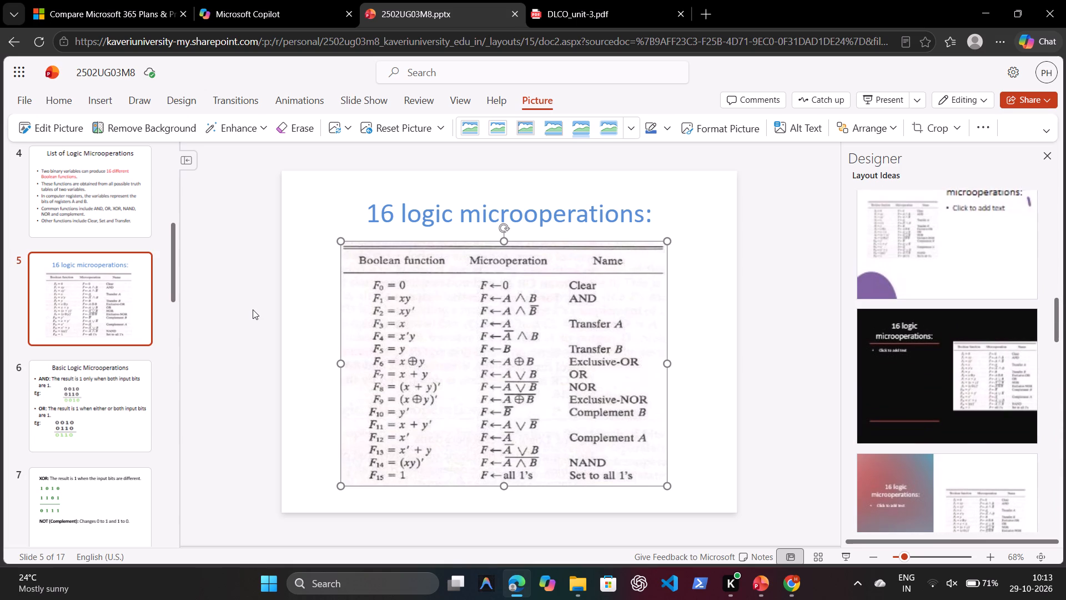
{"action": "left_click", "coordinate": [253, 309]}
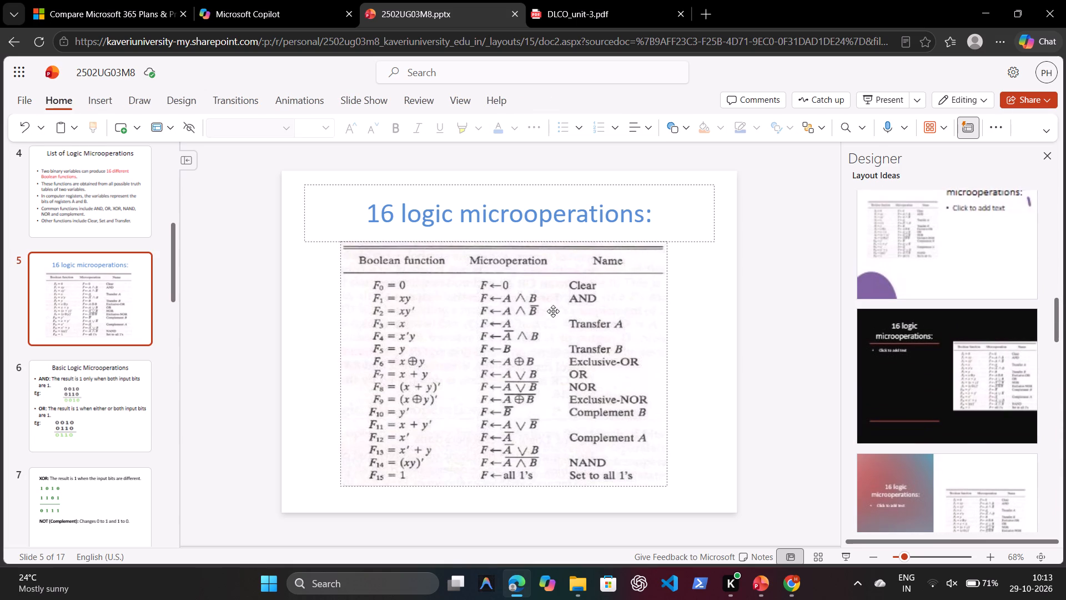
Snip and copy the logic diagram and function table of Figure 4-10, without its caption, from page 18 of DLCO_unit-3.pdf.
{"action": "left_click", "coordinate": [566, 8]}
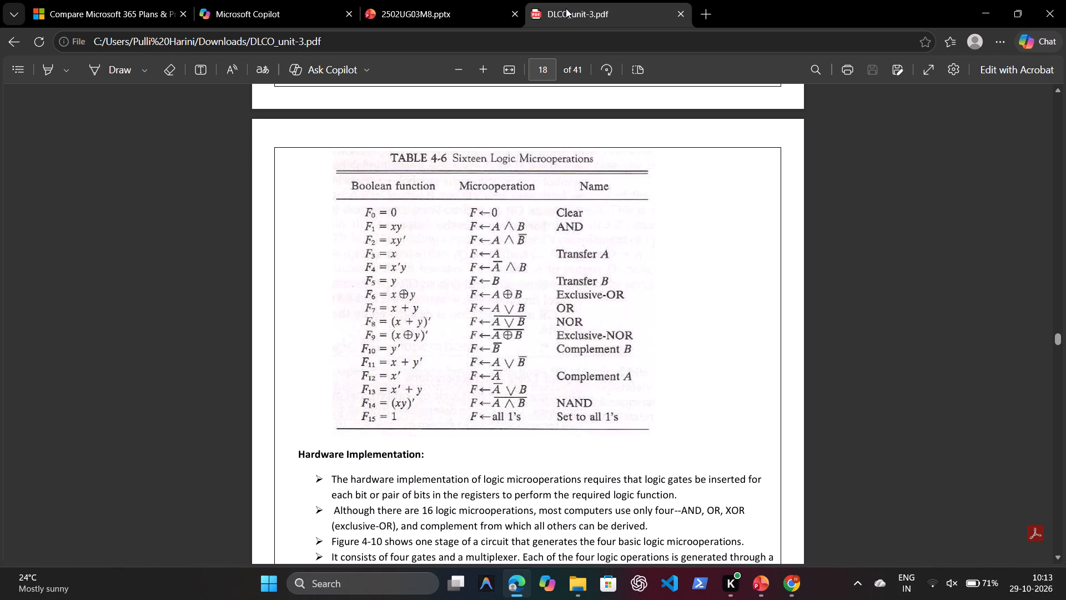
{"action": "scroll", "coordinate": [517, 342], "scroll_direction": "down", "scroll_amount": 3}
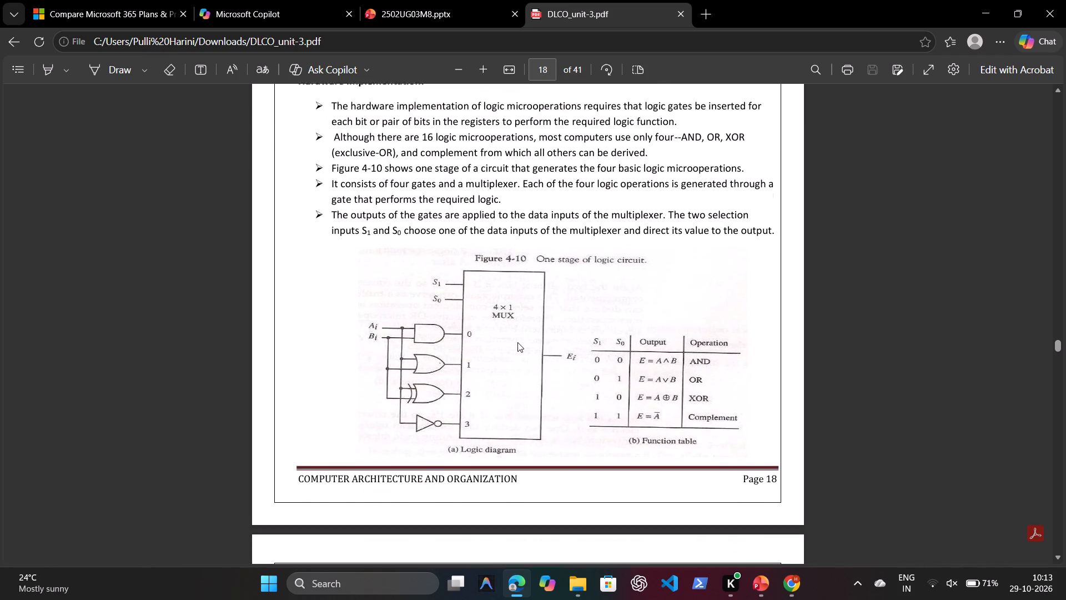
{"action": "scroll", "coordinate": [517, 342], "scroll_direction": "down", "scroll_amount": 2}
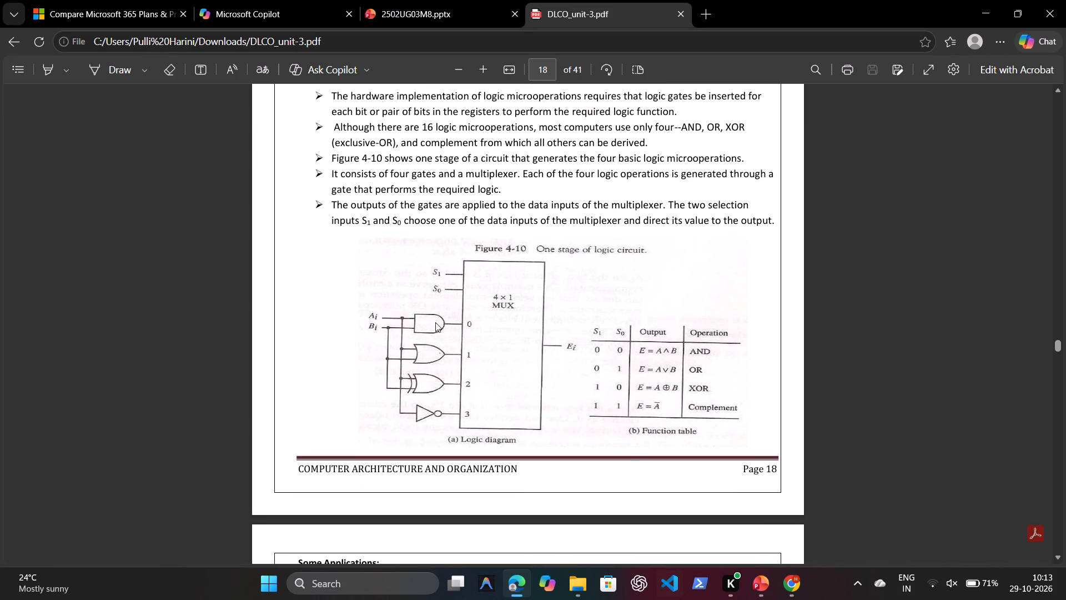
{"action": "key", "text": "shift+super+s"}
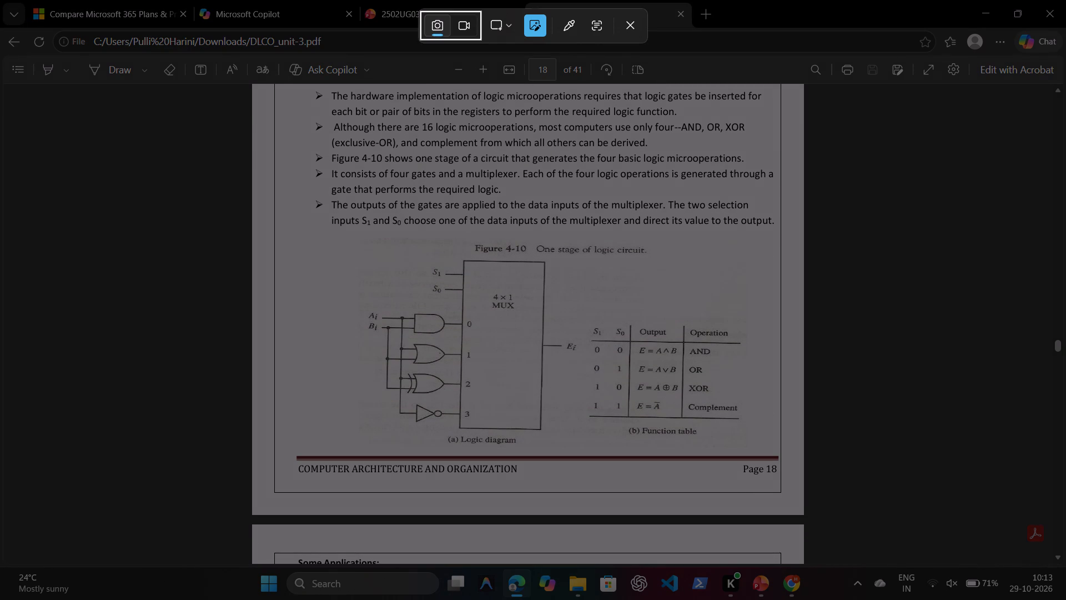
{"action": "left_click_drag", "start_coordinate": [366, 251], "coordinate": [402, 344]}
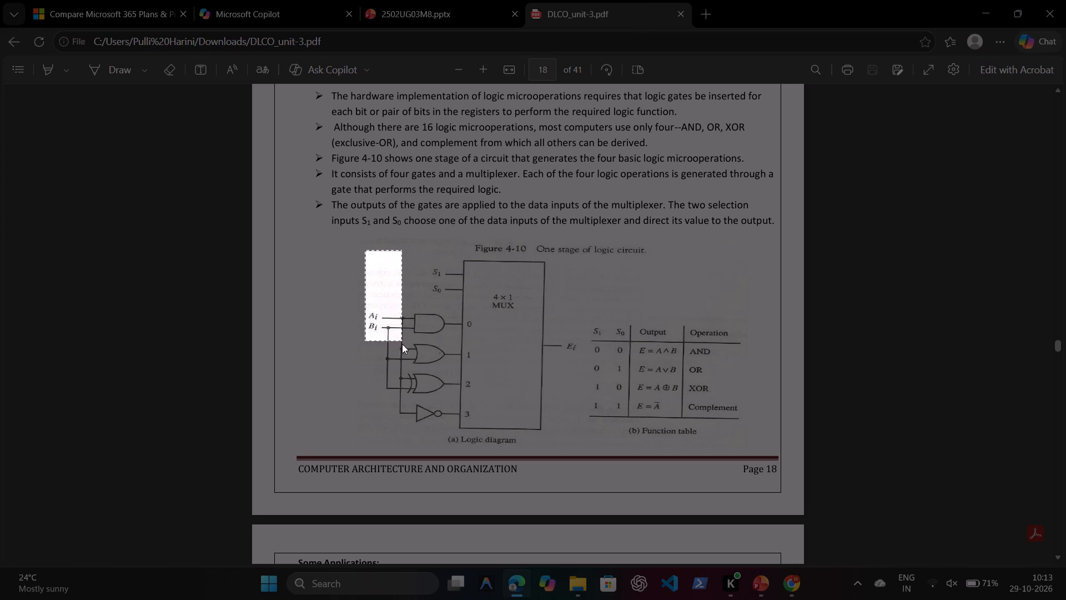
{"action": "left_click_drag", "start_coordinate": [402, 344], "coordinate": [613, 449]}
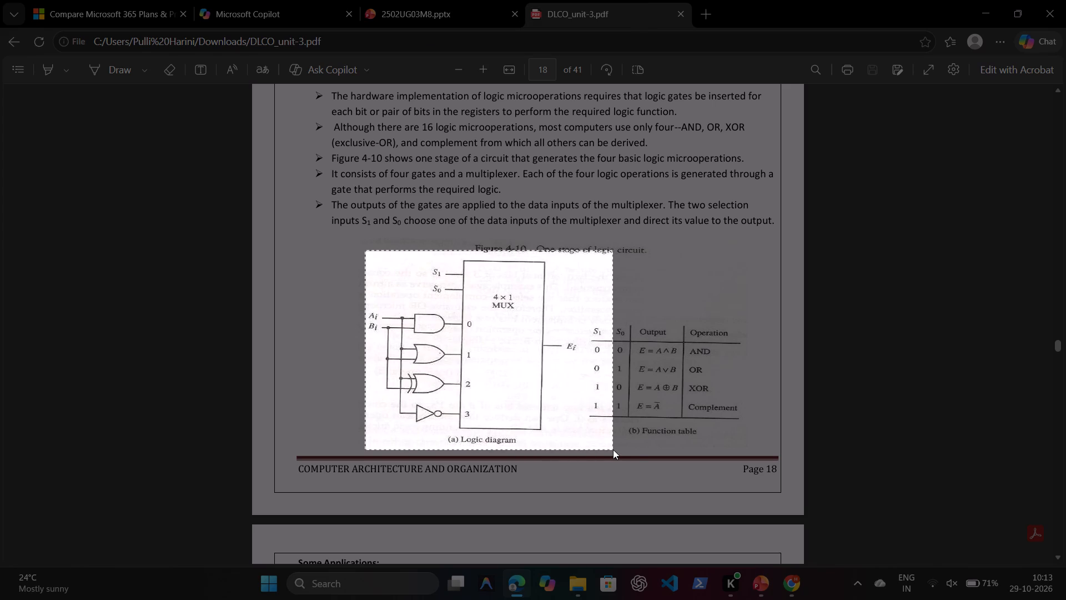
{"action": "left_click_drag", "start_coordinate": [613, 449], "coordinate": [770, 448]}
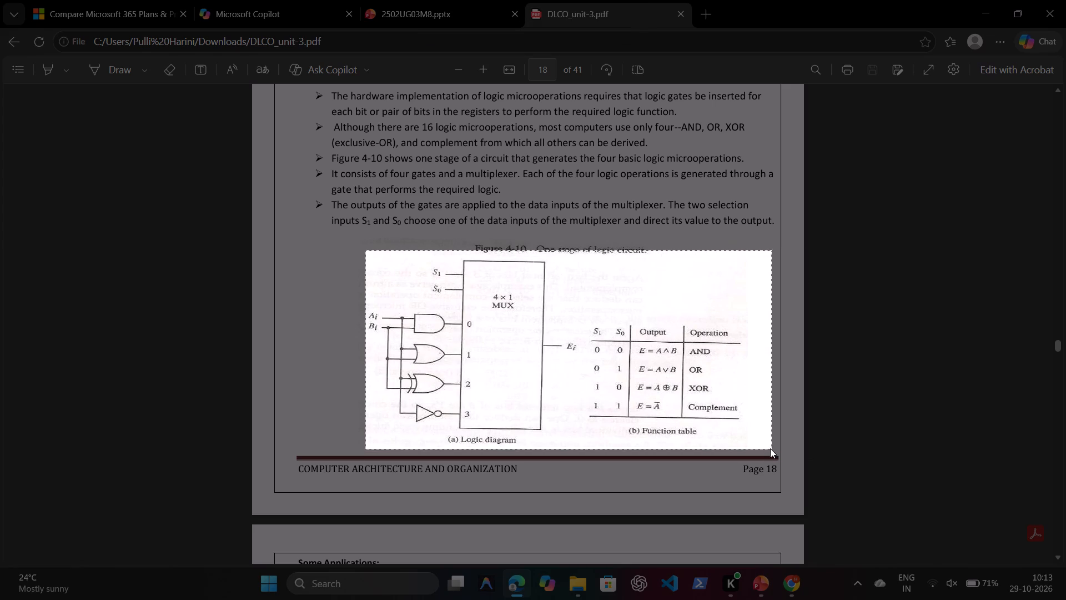
{"action": "left_click_drag", "start_coordinate": [770, 448], "coordinate": [761, 451]}
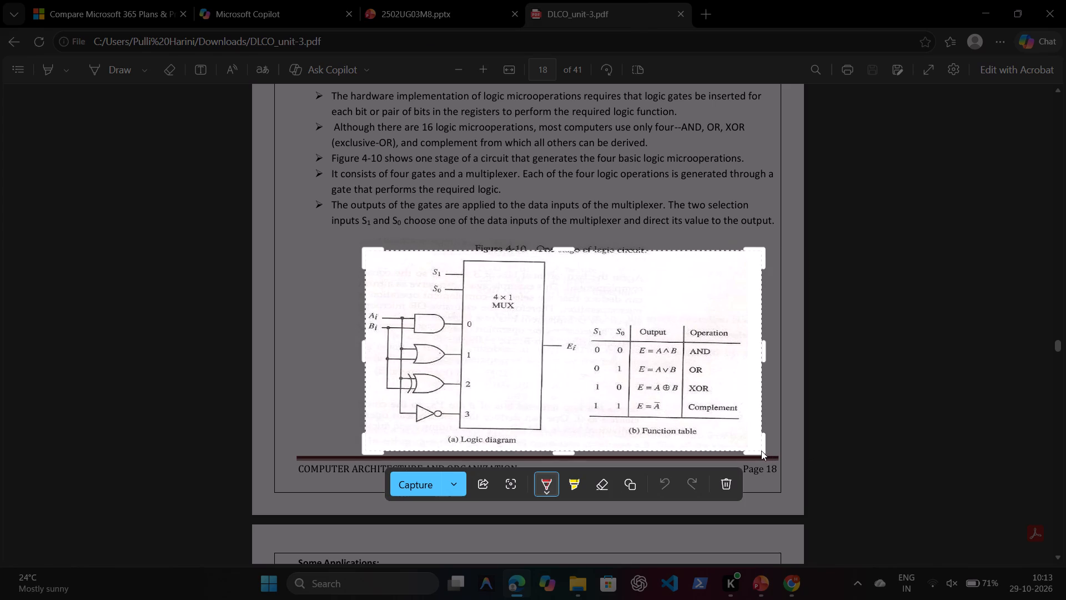
{"action": "key", "text": "ctrl+c"}
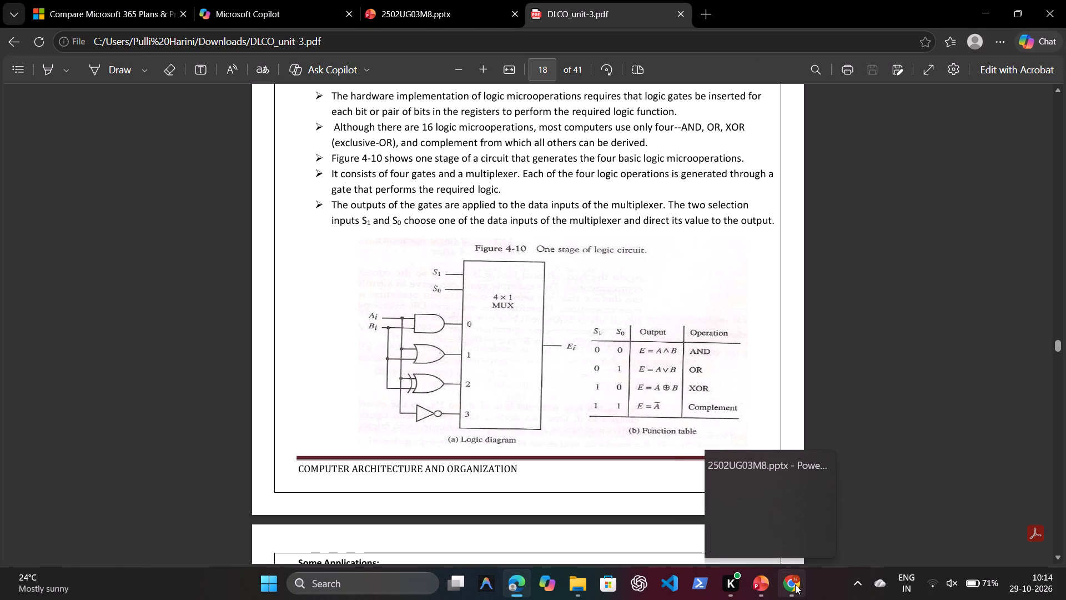
{"action": "scroll", "coordinate": [484, 347], "scroll_direction": "up", "scroll_amount": 1}
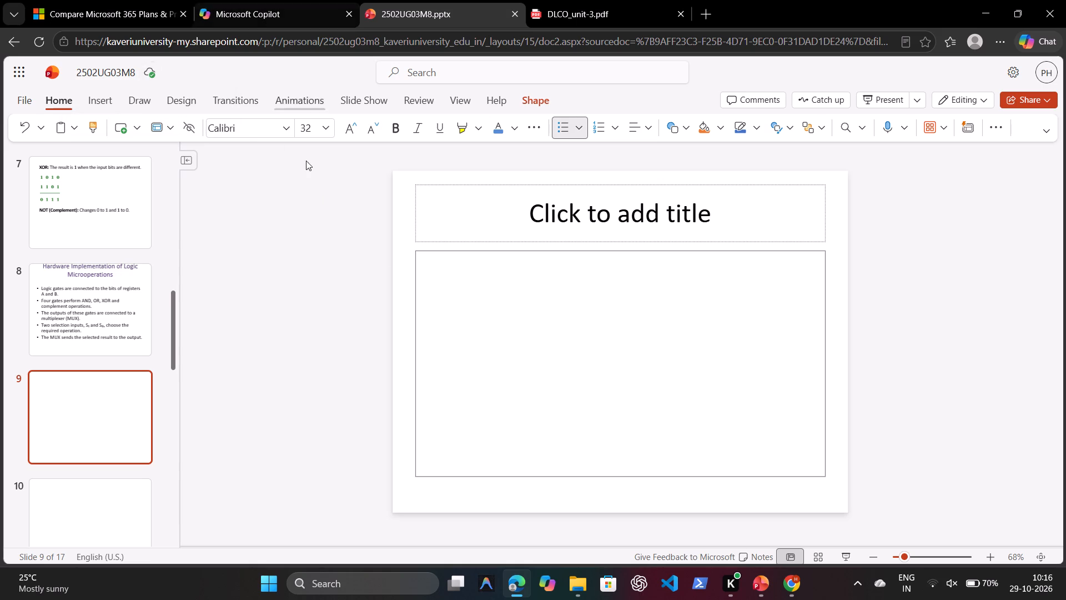
{"action": "left_click", "coordinate": [442, 314]}
{"action": "key", "text": "ctrl+v"}
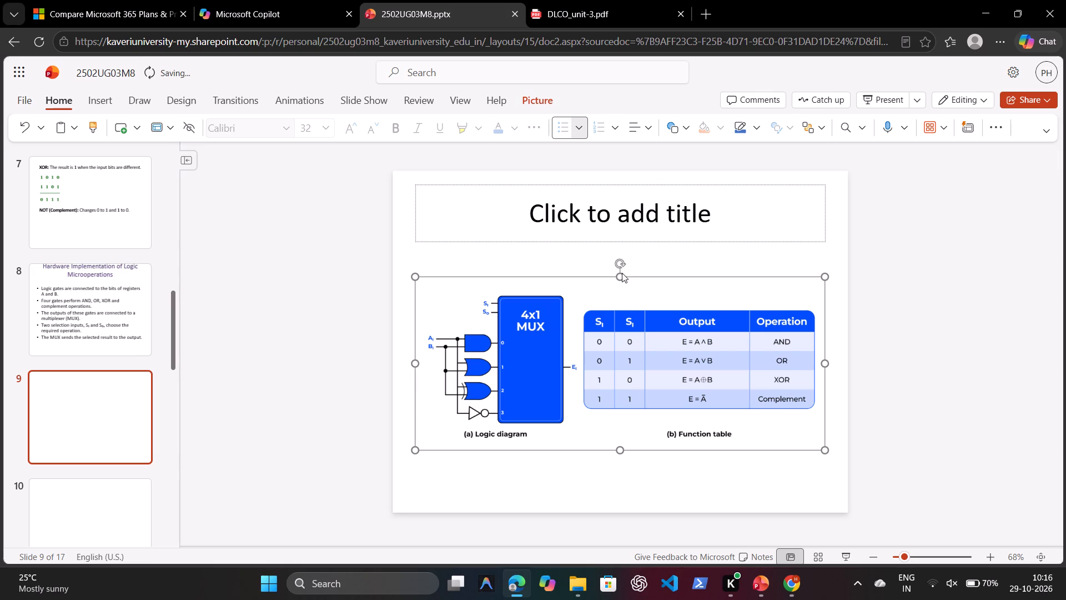
Stretch the 4x1 MUX picture on slide 9 upward into the title placeholder and slightly downward, then deselect it.
{"action": "left_click_drag", "start_coordinate": [619, 273], "coordinate": [616, 213]}
{"action": "left_click_drag", "start_coordinate": [619, 446], "coordinate": [619, 457]}
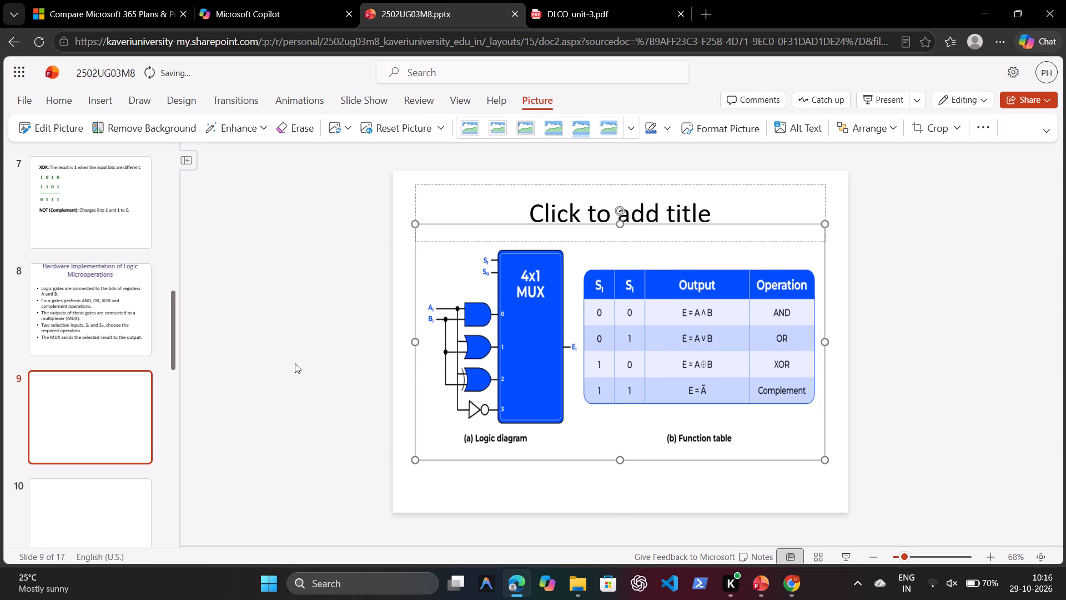
{"action": "left_click", "coordinate": [295, 363]}
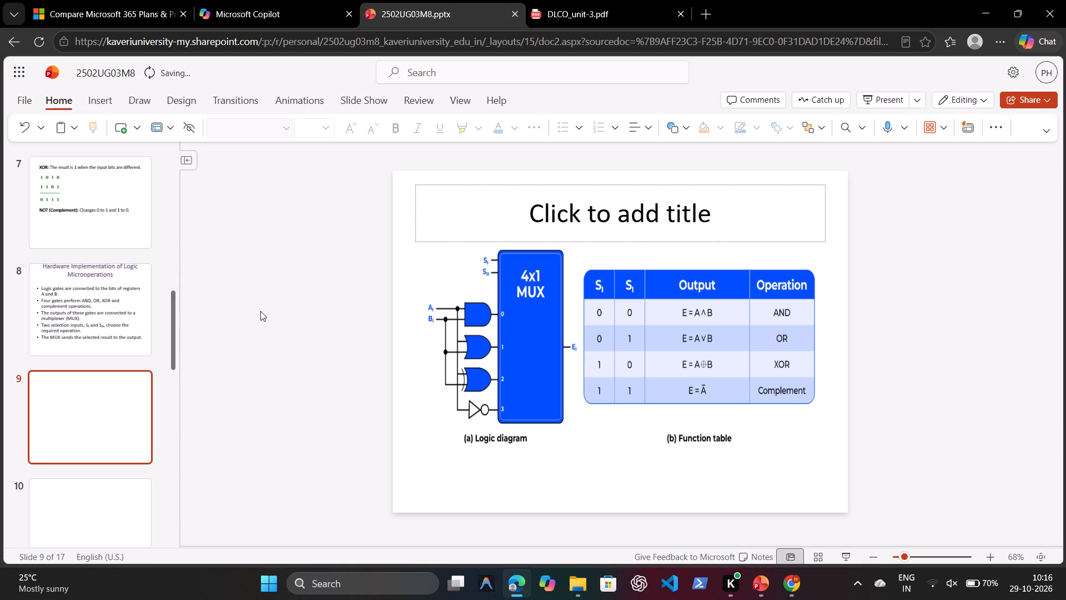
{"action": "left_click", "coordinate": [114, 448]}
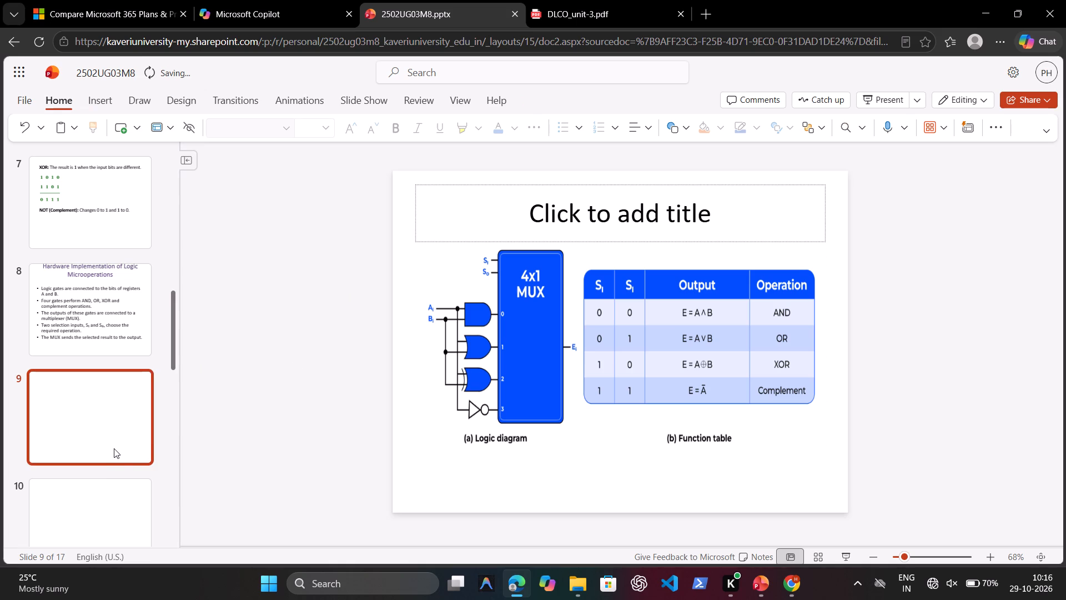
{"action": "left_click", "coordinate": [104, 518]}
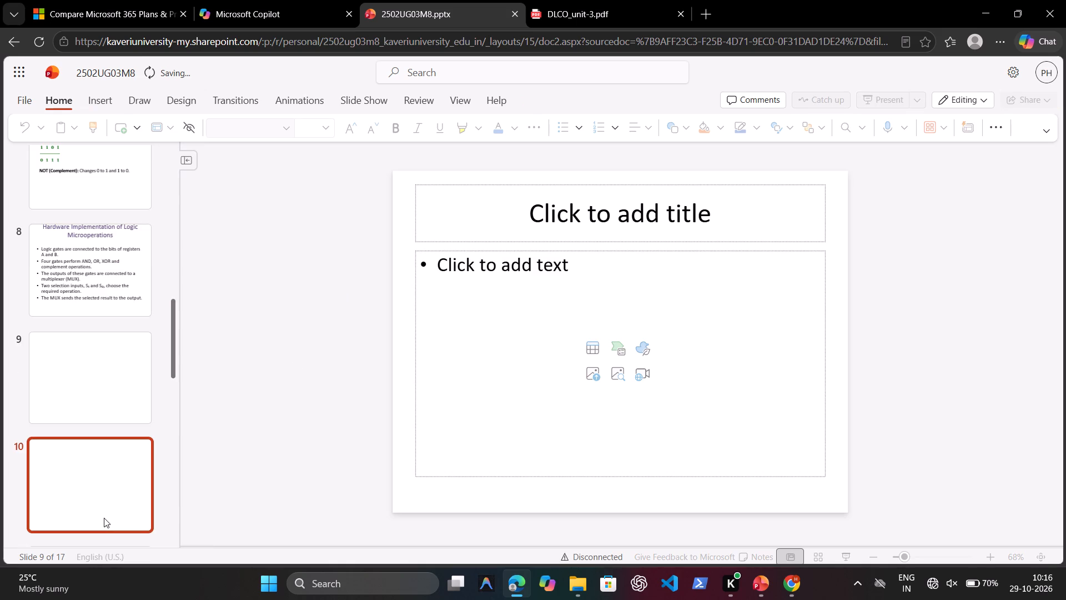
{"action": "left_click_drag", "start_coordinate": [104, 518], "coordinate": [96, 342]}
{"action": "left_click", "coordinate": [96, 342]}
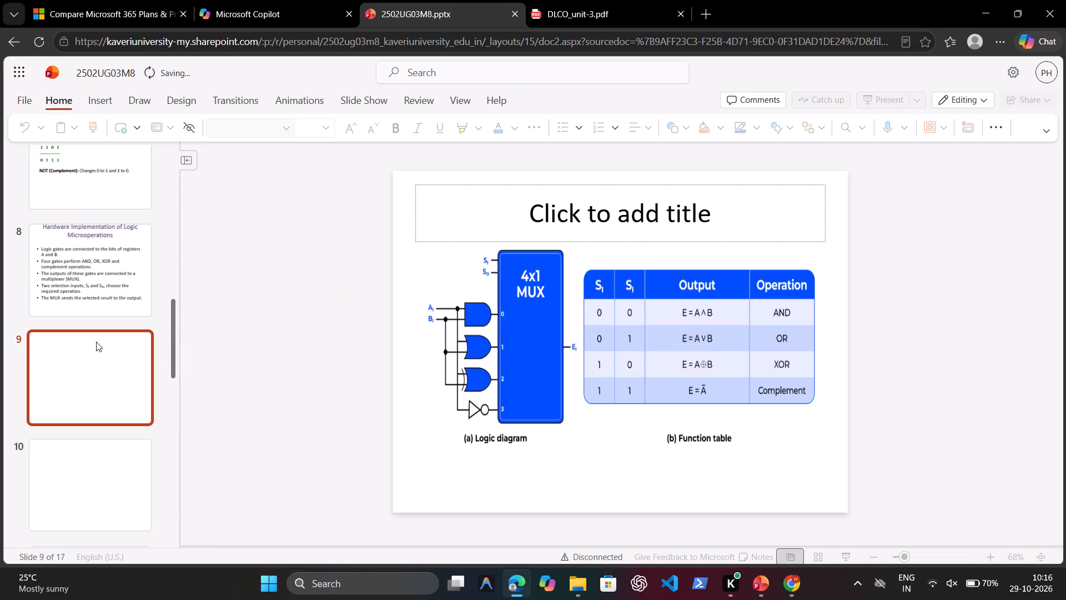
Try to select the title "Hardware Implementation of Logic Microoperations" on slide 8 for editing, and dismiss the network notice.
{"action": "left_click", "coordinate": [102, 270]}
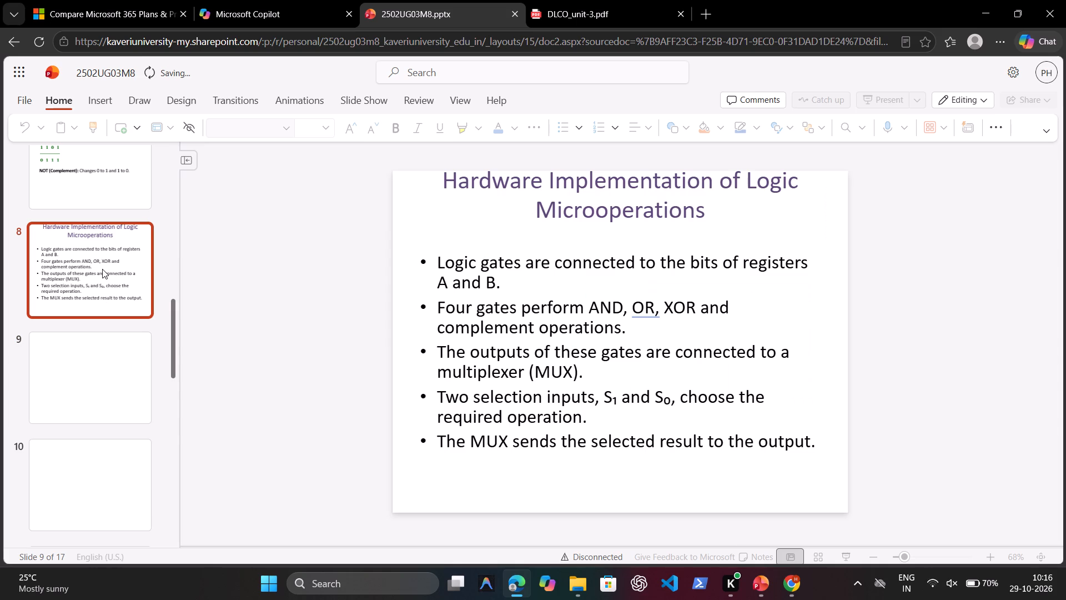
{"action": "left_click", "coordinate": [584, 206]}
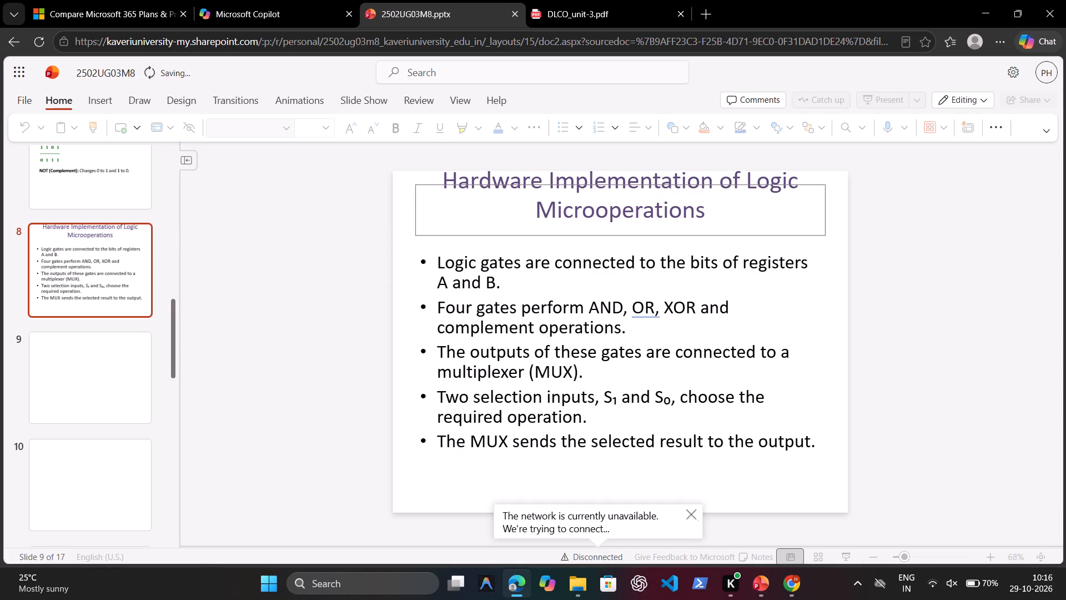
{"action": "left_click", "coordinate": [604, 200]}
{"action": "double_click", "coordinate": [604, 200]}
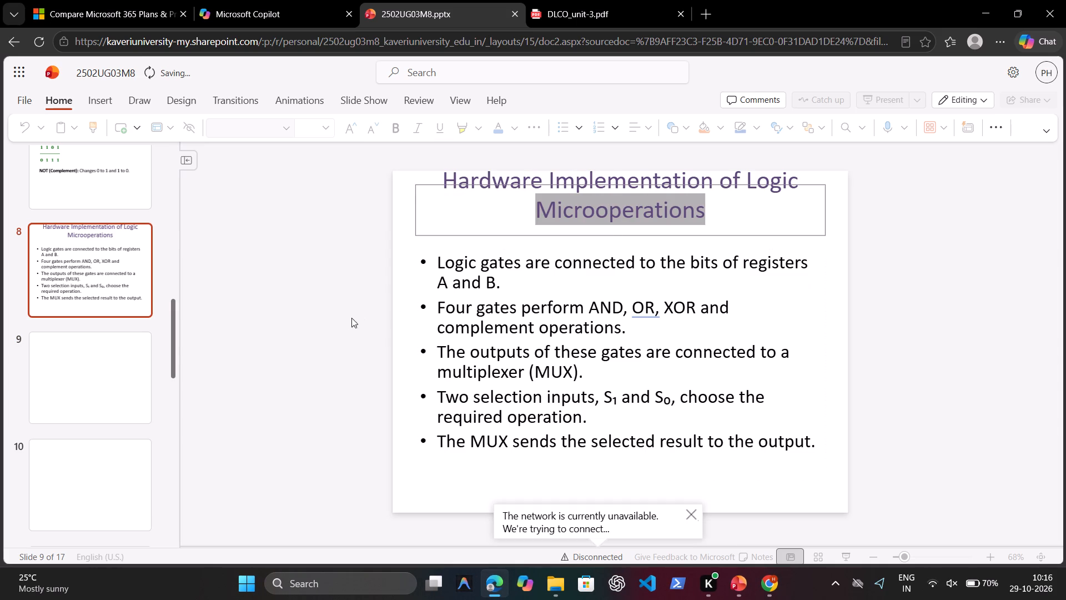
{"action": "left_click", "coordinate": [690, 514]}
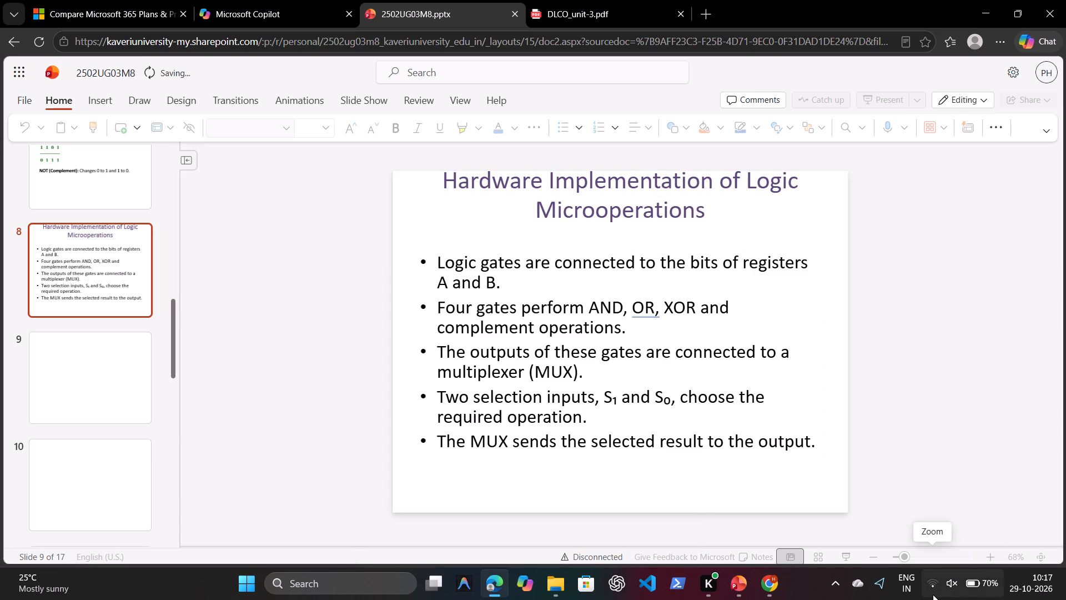
Check the computer's Wi-Fi connection and the available networks, then return to the presentation.
{"action": "left_click", "coordinate": [933, 594]}
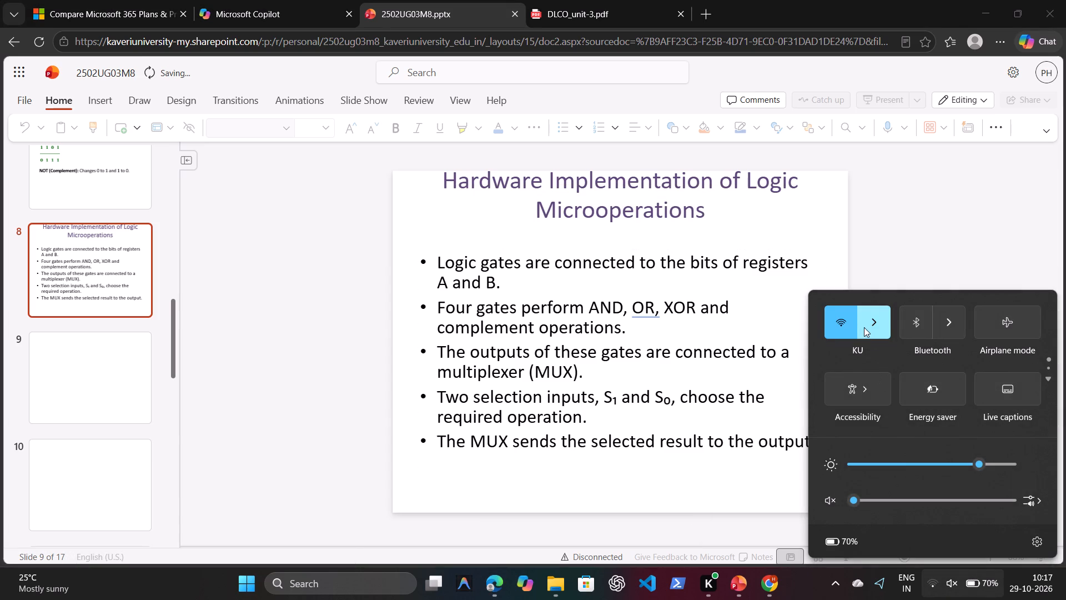
{"action": "left_click", "coordinate": [864, 327]}
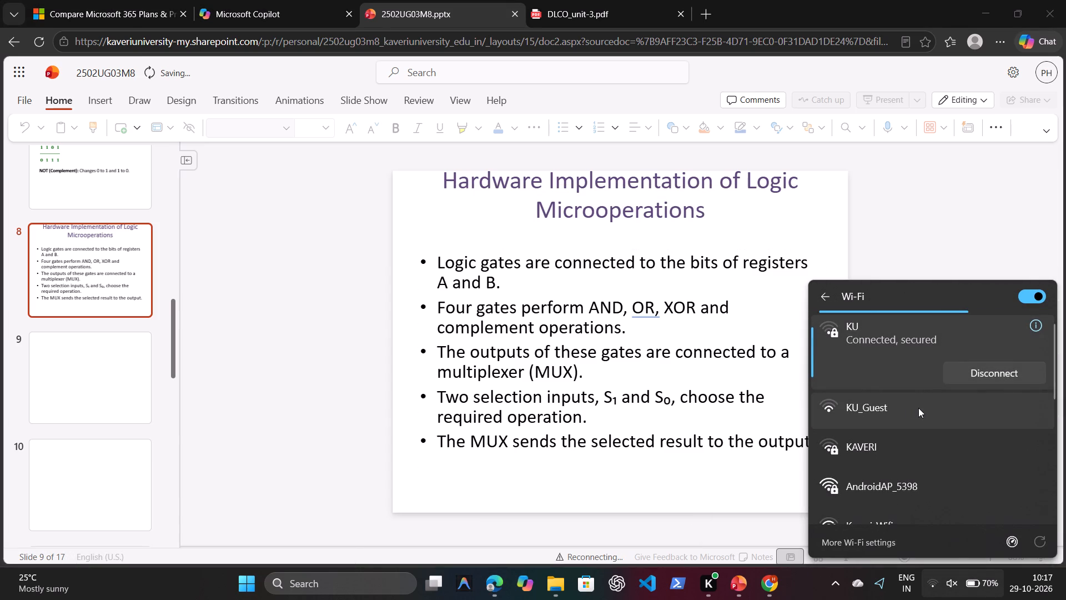
{"action": "left_click", "coordinate": [909, 244]}
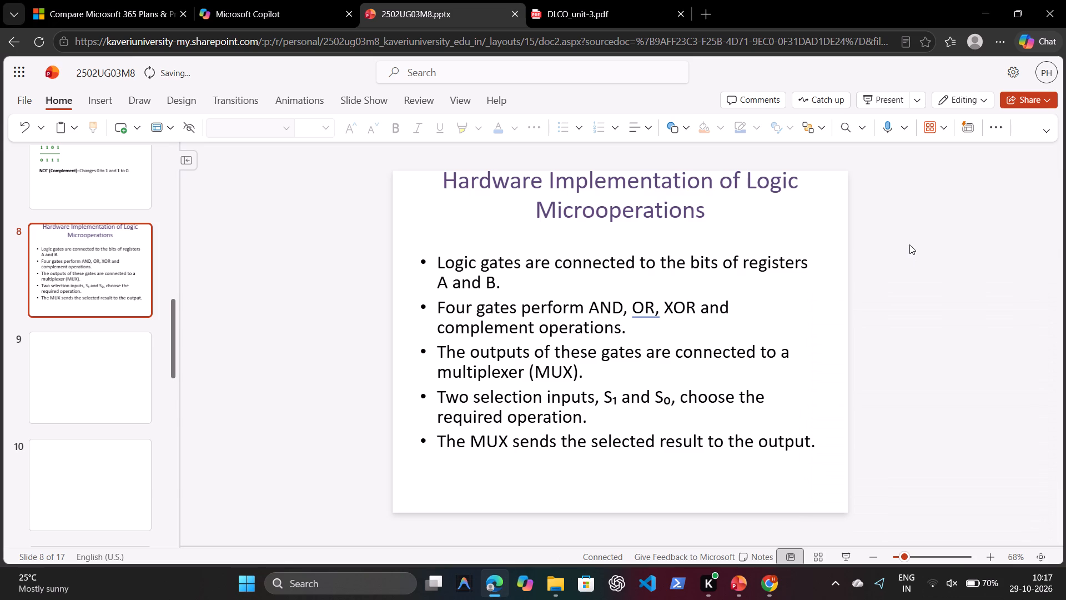
Move slide 8's title "Hardware Implementation of Logic Microoperations" down so that it fits on the slide directly above the bullets.
{"action": "left_click", "coordinate": [555, 224]}
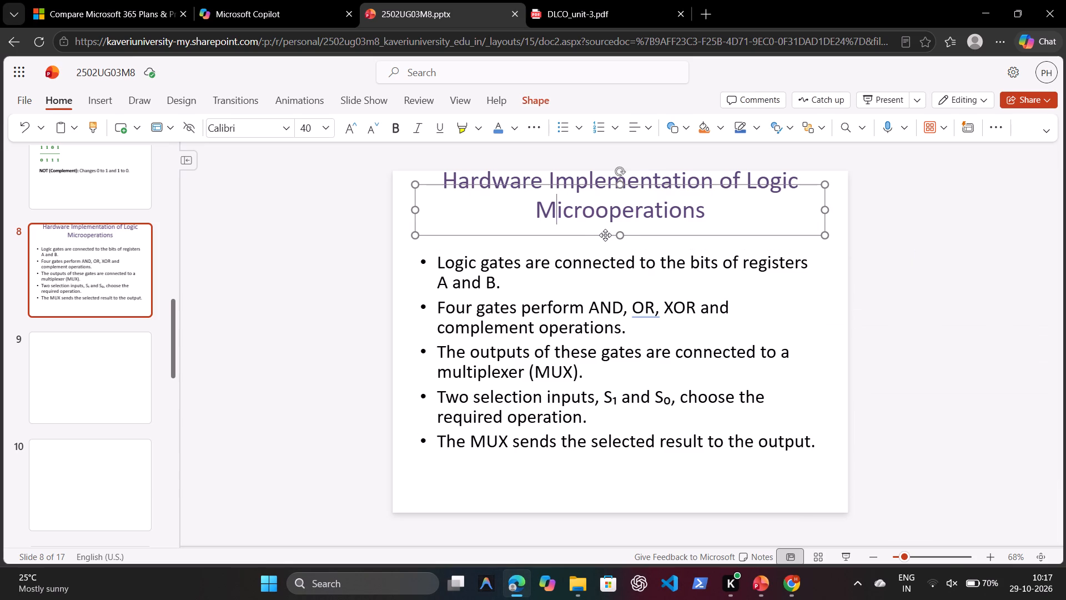
{"action": "left_click_drag", "start_coordinate": [602, 235], "coordinate": [602, 251]}
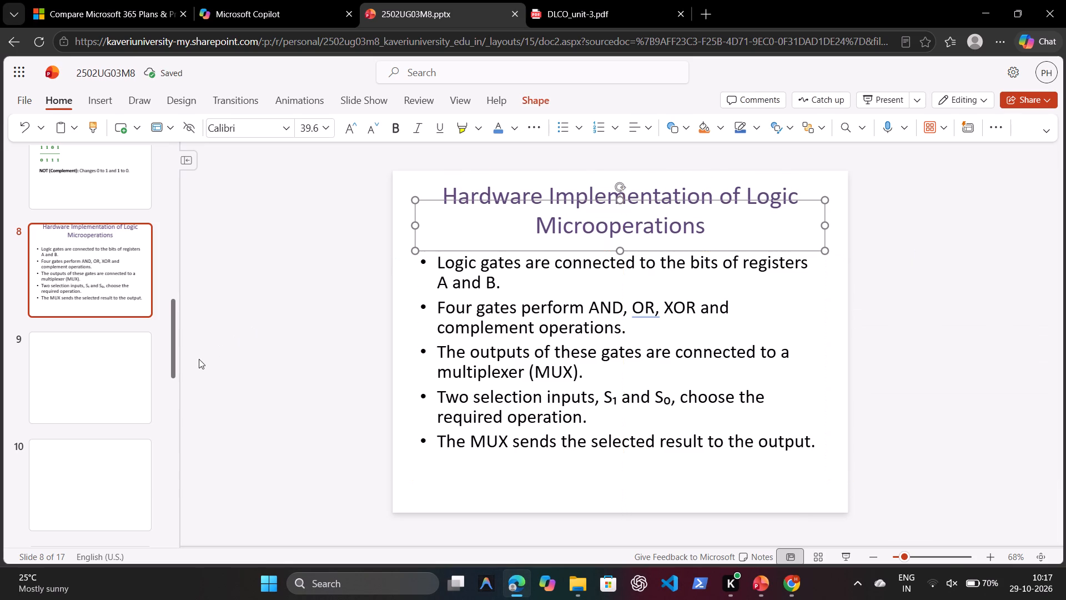
Stretch the 4x1 MUX picture on slide 9 upward to the top edge of the title placeholder and deselect it.
{"action": "left_click", "coordinate": [113, 376]}
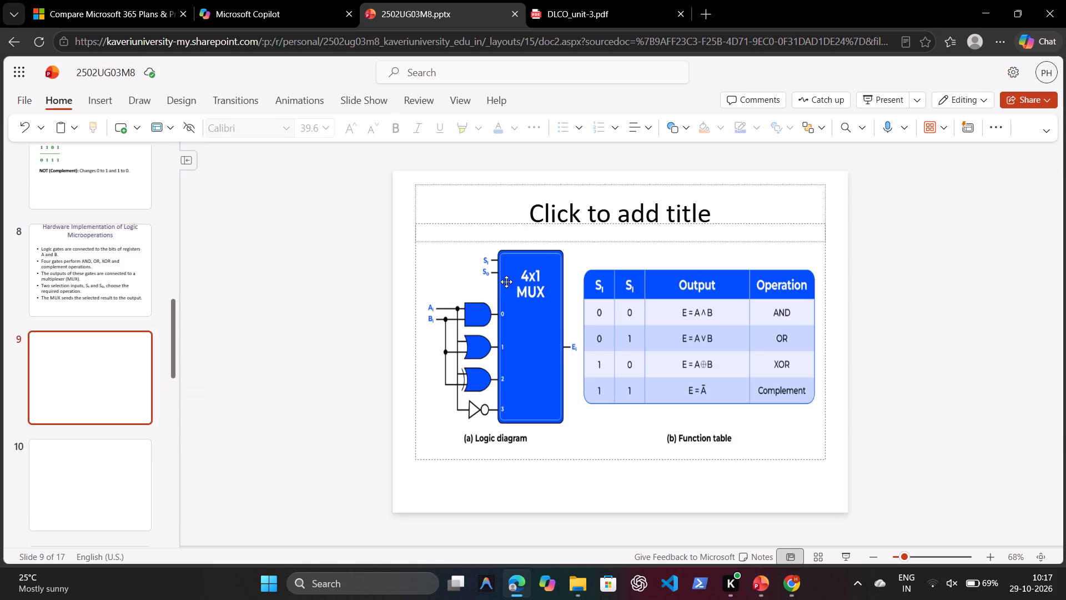
{"action": "left_click", "coordinate": [564, 329]}
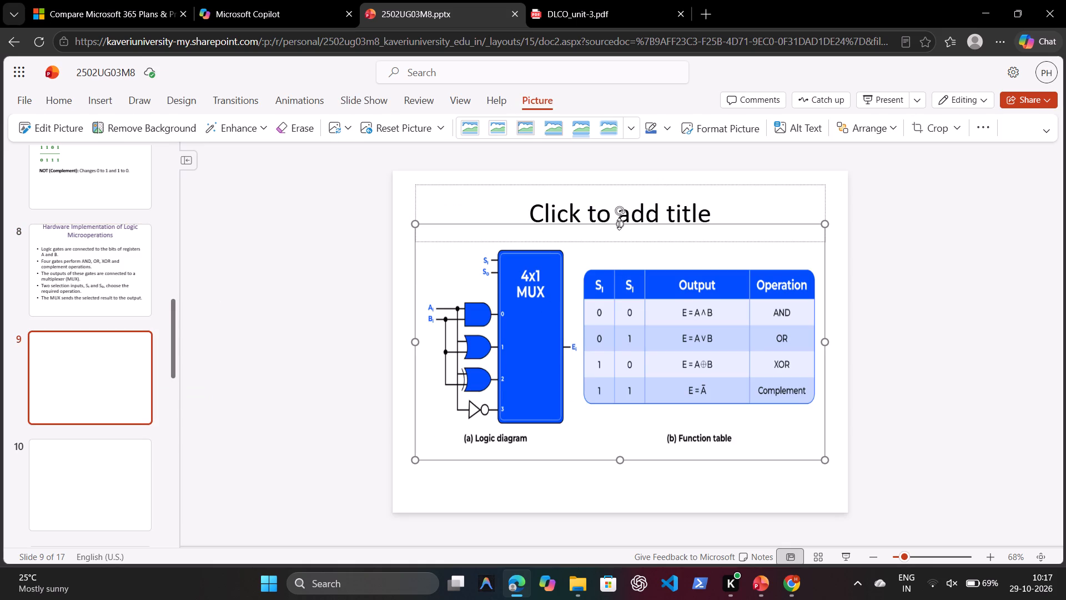
{"action": "left_click_drag", "start_coordinate": [620, 221], "coordinate": [614, 180]}
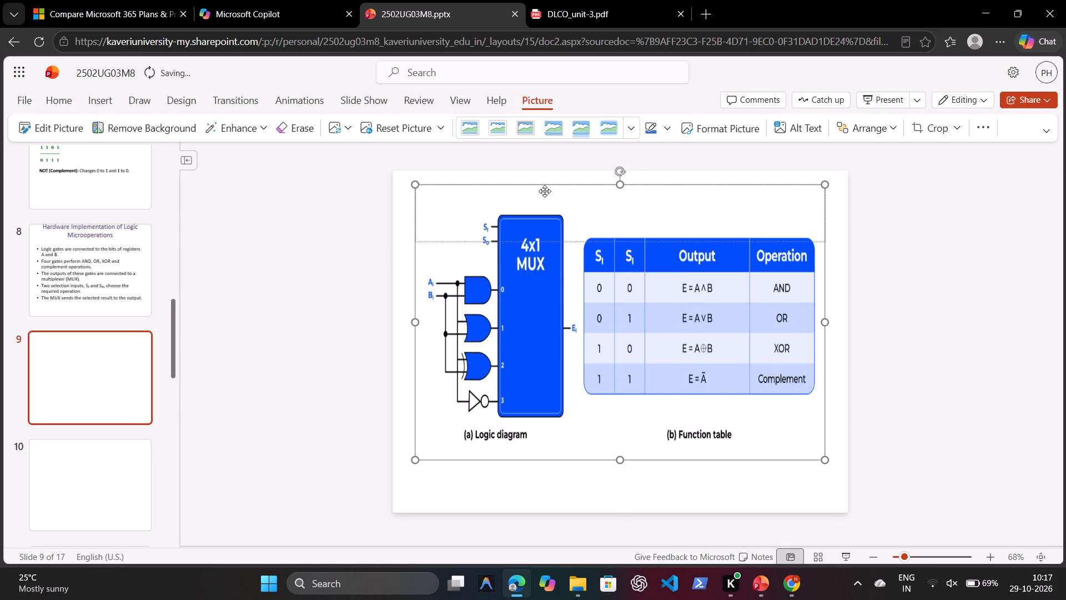
{"action": "left_click", "coordinate": [320, 279]}
{"action": "left_click", "coordinate": [320, 279]}
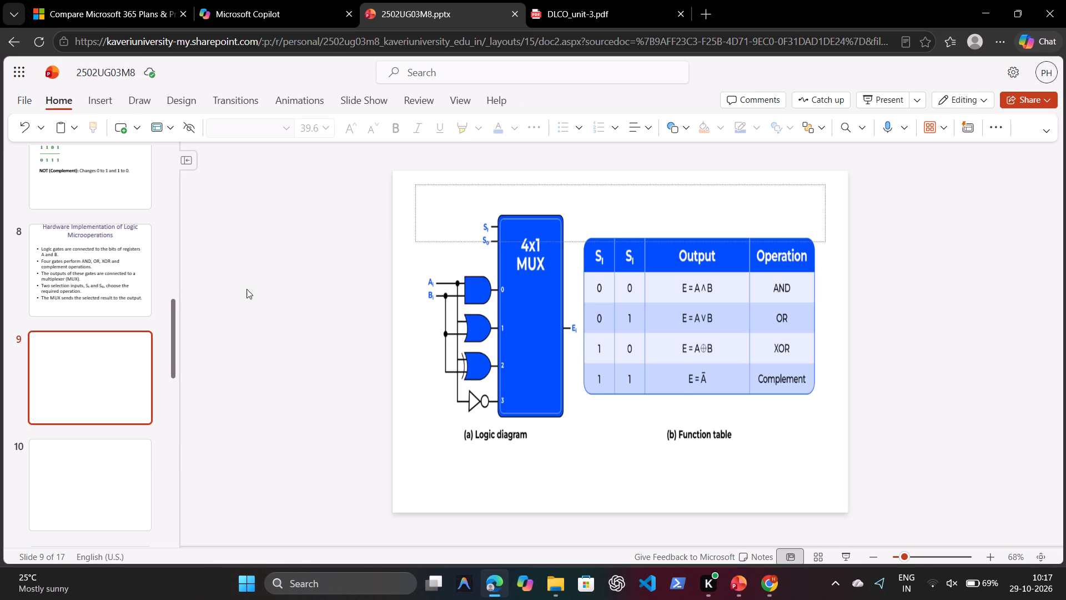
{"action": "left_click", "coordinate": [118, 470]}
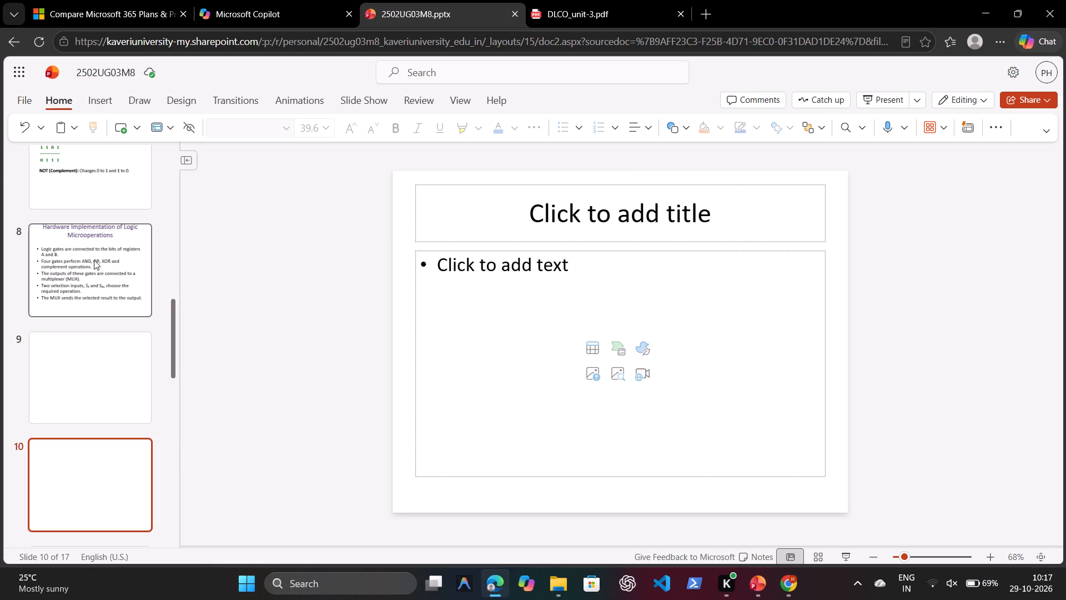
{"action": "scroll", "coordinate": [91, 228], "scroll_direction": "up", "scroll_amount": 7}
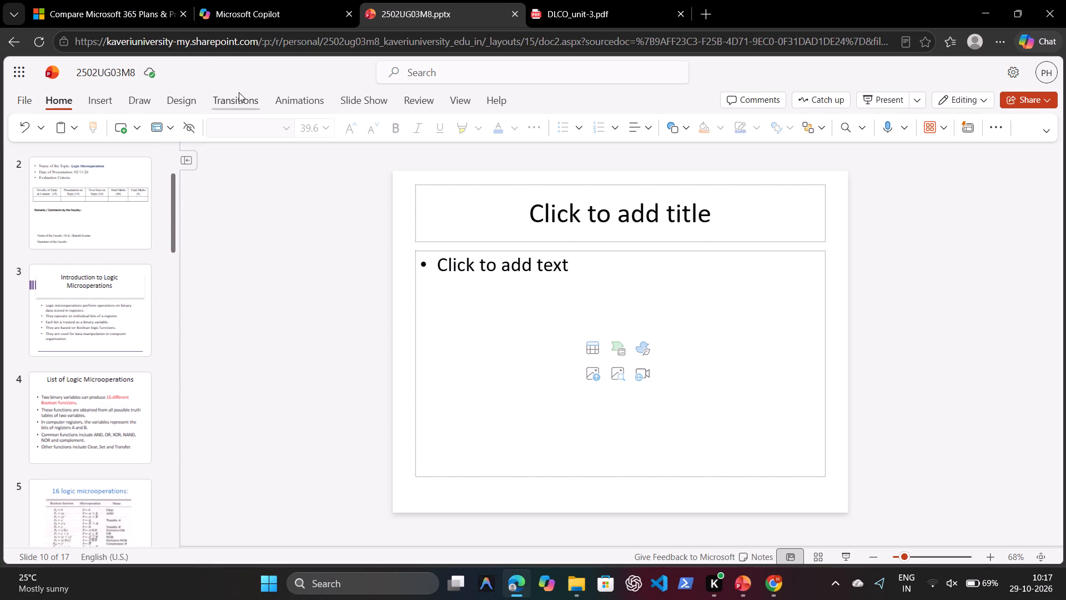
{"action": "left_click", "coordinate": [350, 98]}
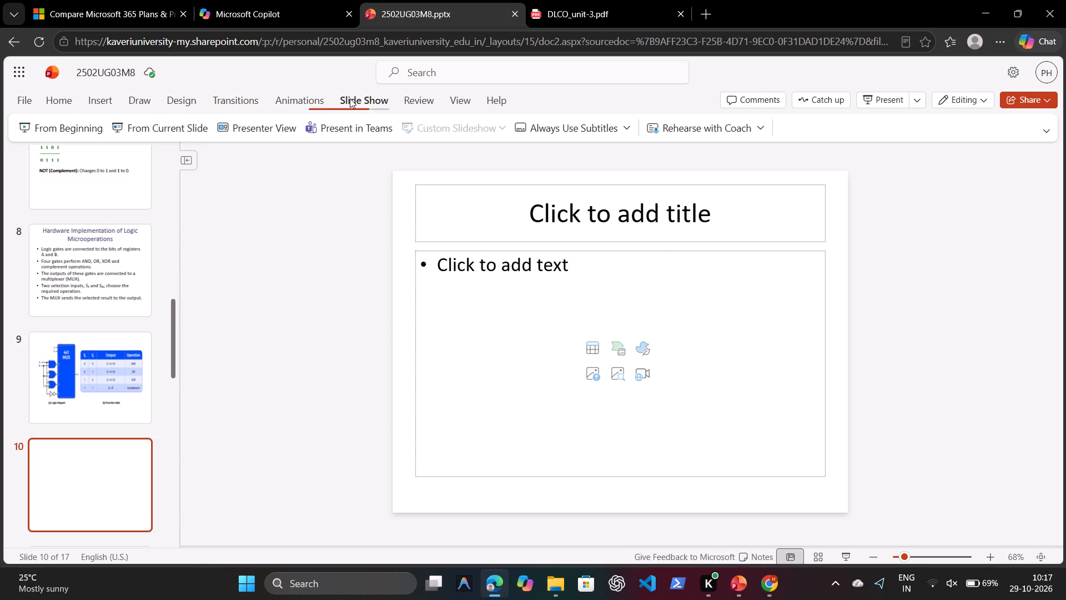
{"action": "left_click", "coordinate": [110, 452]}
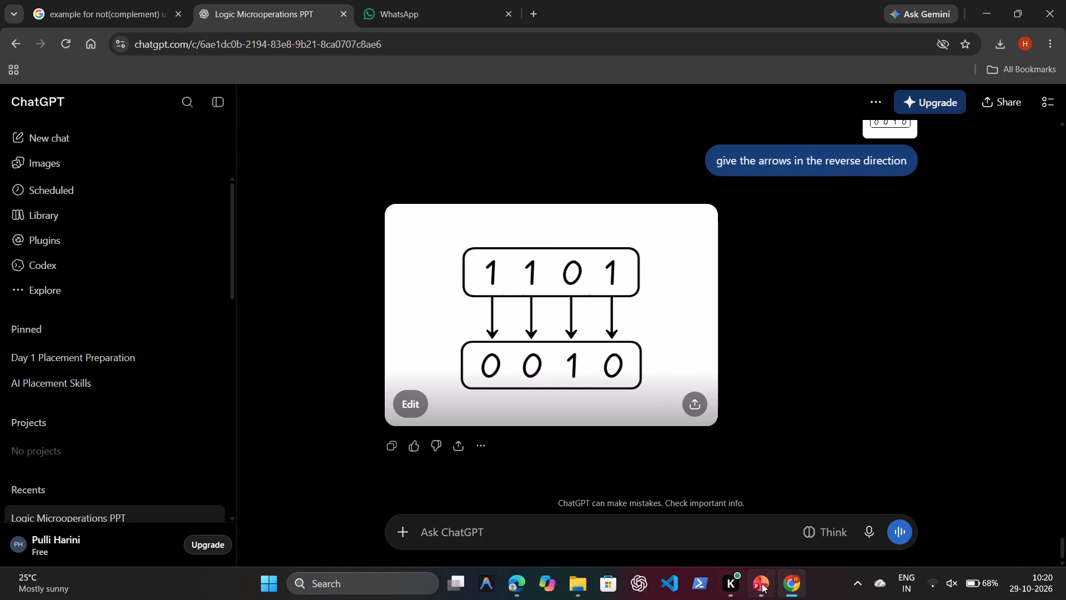
In Edge, extend slide 7's NOT (Complement) text box downward and paste the copied diagram onto the slide.
{"action": "left_click", "coordinate": [515, 591]}
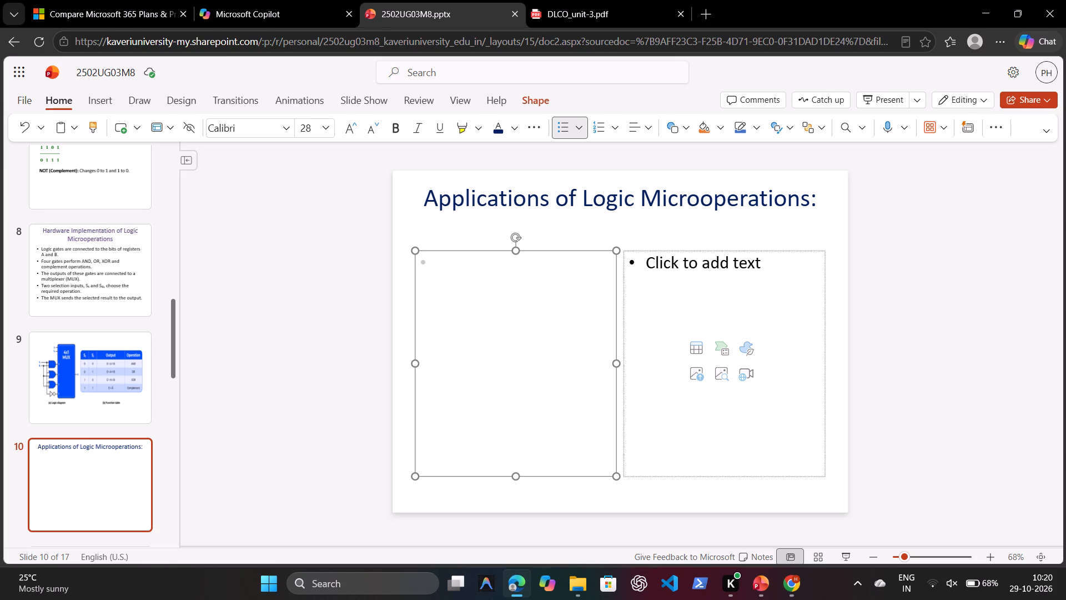
{"action": "scroll", "coordinate": [87, 274], "scroll_direction": "up", "scroll_amount": 2}
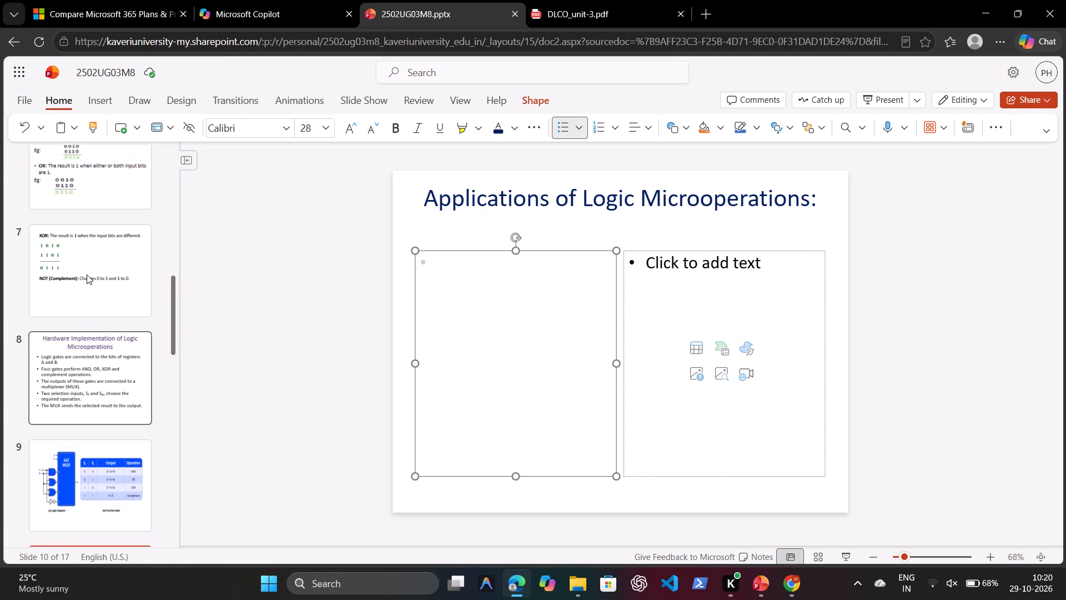
{"action": "scroll", "coordinate": [87, 274], "scroll_direction": "up", "scroll_amount": 1}
{"action": "left_click", "coordinate": [87, 274]}
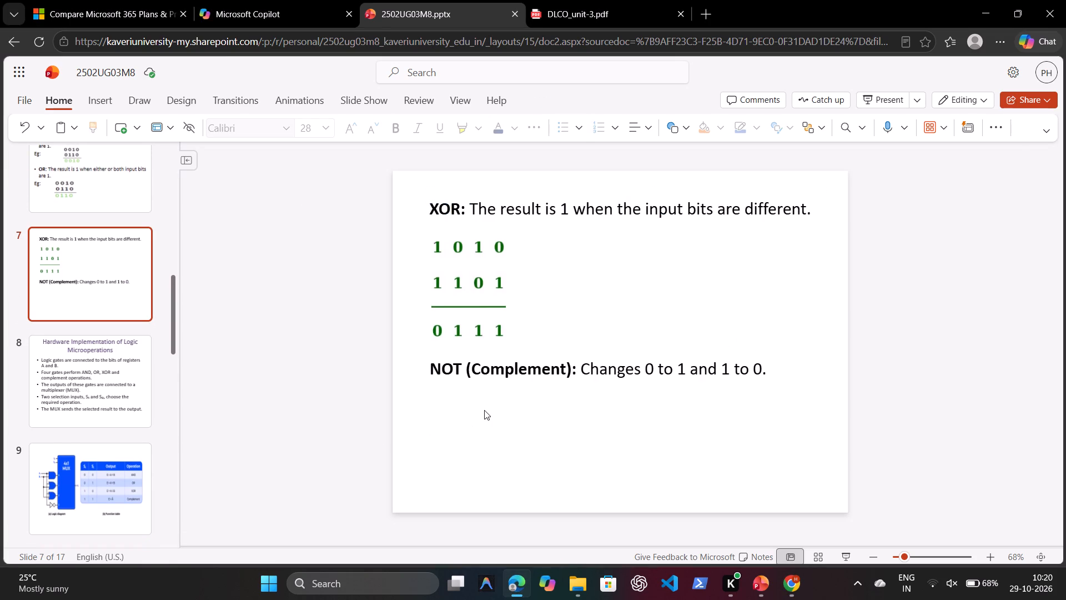
{"action": "left_click", "coordinate": [505, 384]}
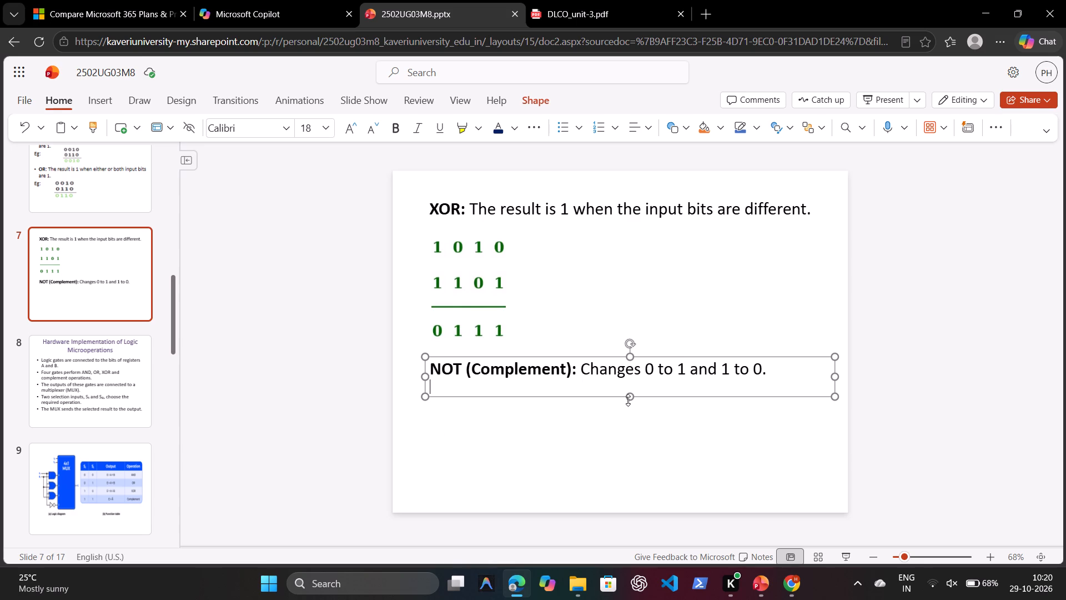
{"action": "left_click_drag", "start_coordinate": [627, 399], "coordinate": [620, 495]}
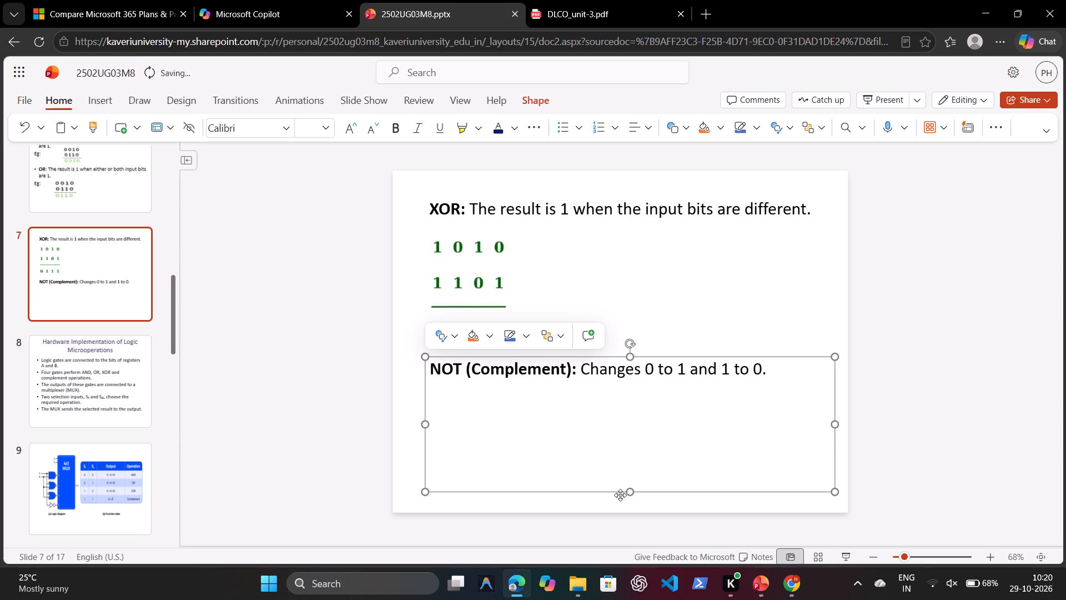
{"action": "key", "text": "ctrl+v"}
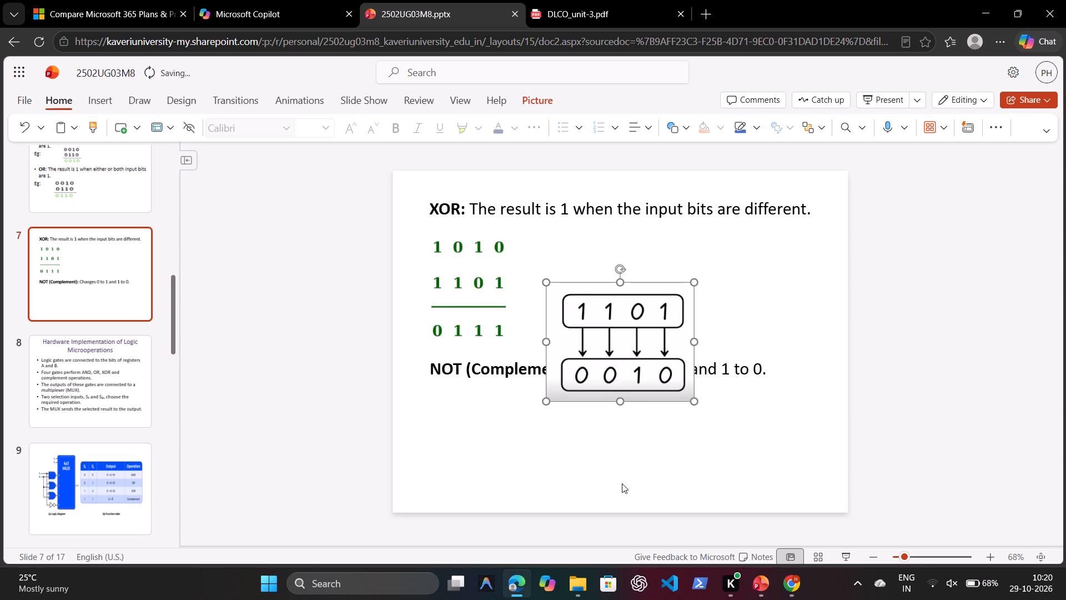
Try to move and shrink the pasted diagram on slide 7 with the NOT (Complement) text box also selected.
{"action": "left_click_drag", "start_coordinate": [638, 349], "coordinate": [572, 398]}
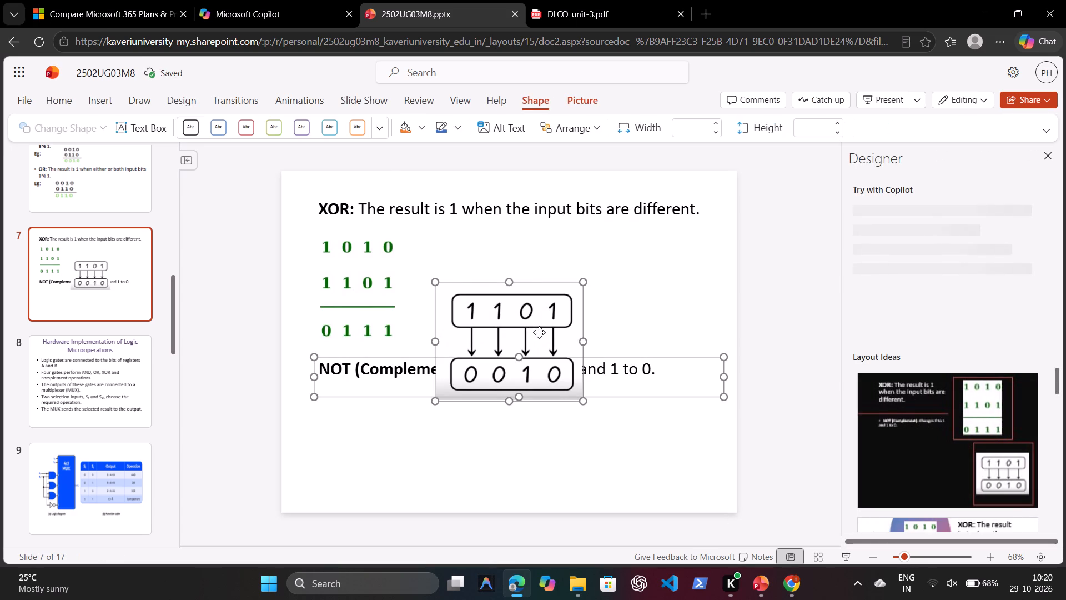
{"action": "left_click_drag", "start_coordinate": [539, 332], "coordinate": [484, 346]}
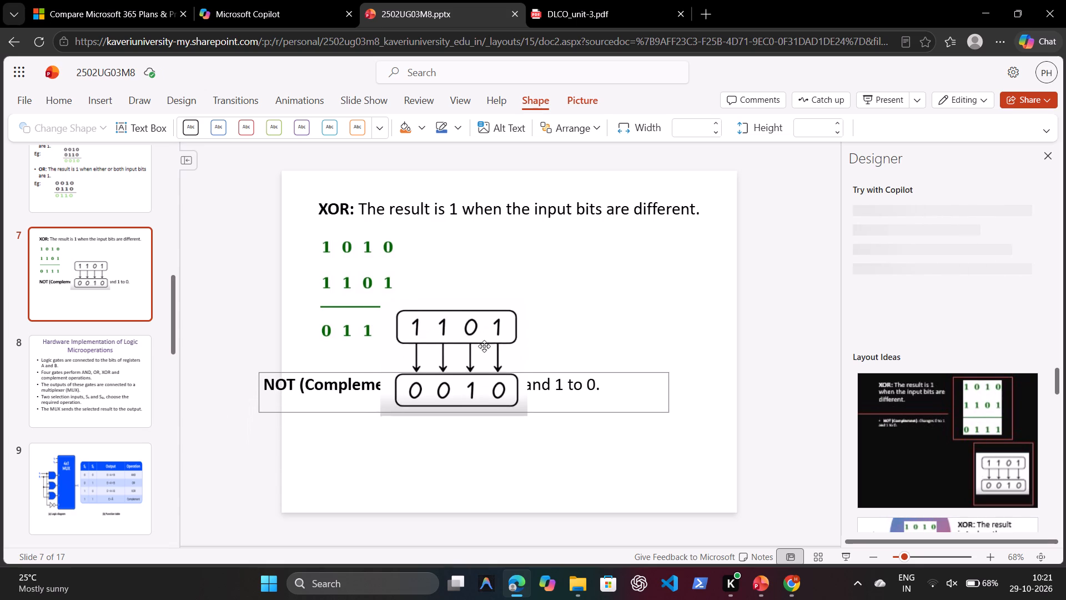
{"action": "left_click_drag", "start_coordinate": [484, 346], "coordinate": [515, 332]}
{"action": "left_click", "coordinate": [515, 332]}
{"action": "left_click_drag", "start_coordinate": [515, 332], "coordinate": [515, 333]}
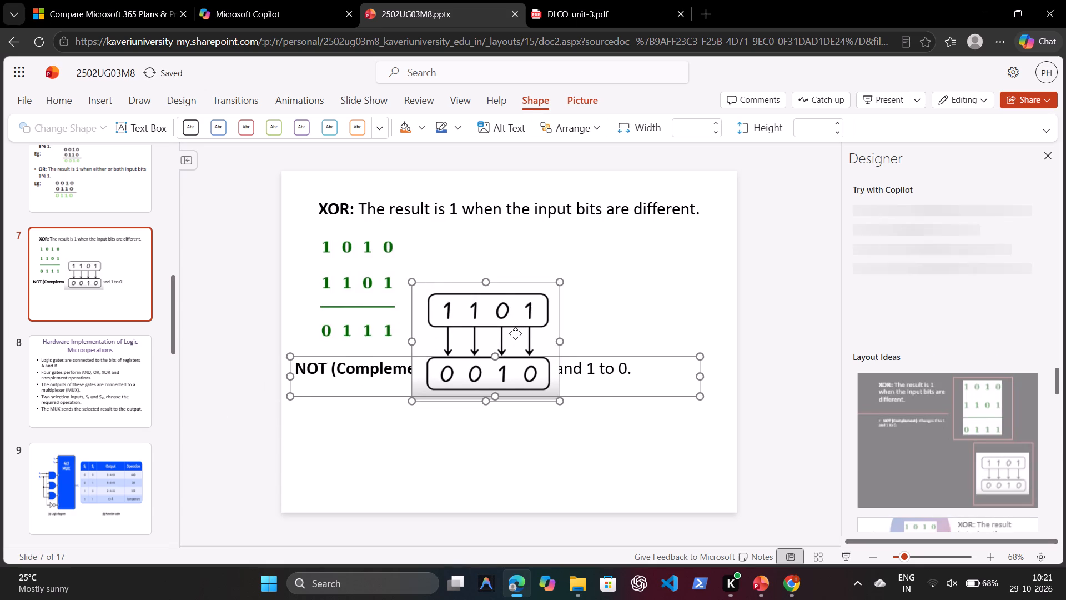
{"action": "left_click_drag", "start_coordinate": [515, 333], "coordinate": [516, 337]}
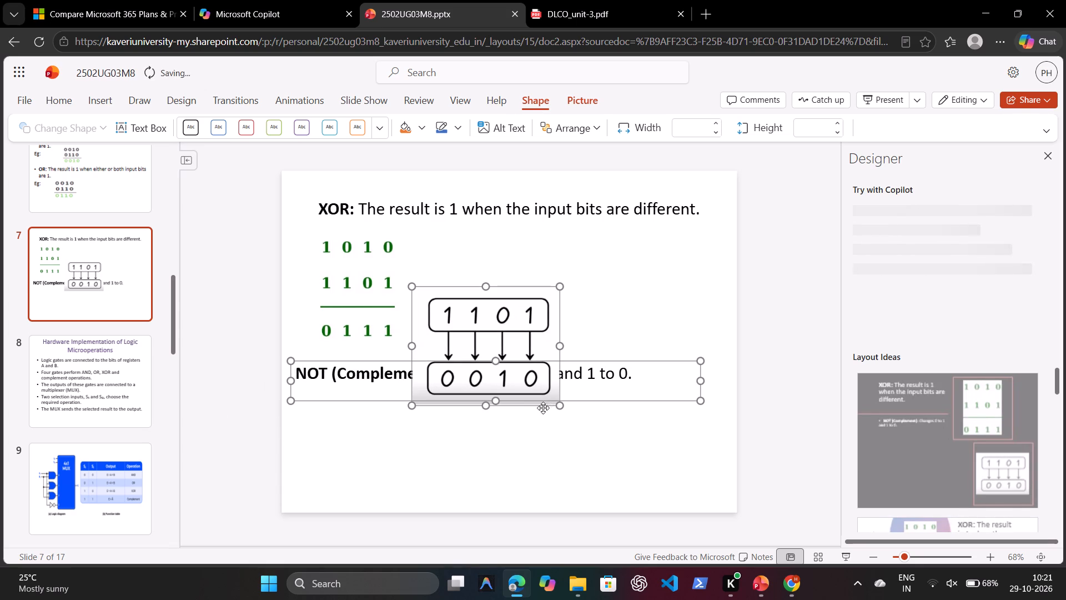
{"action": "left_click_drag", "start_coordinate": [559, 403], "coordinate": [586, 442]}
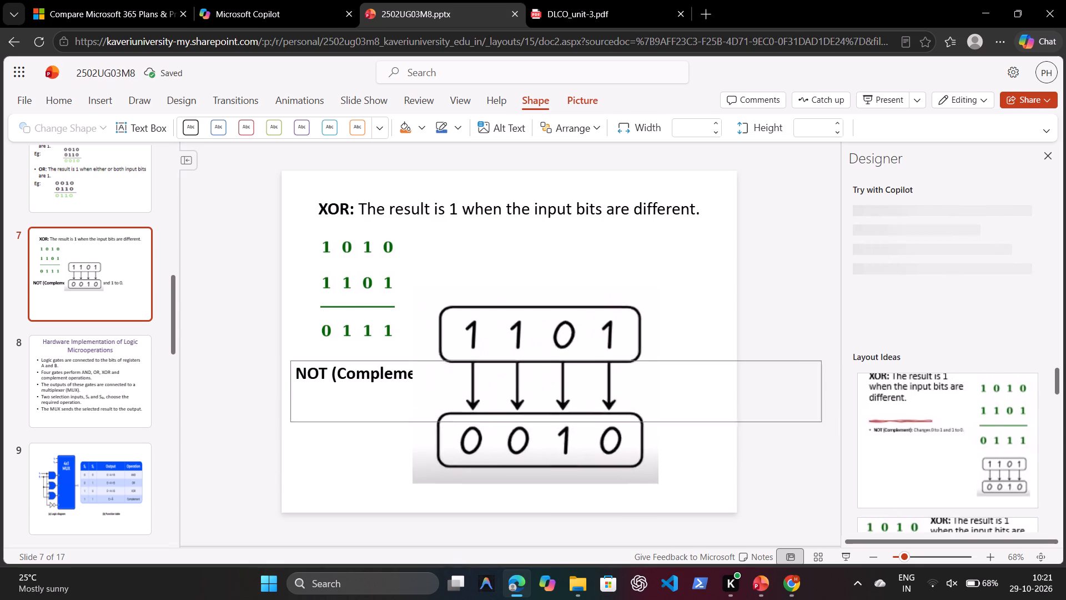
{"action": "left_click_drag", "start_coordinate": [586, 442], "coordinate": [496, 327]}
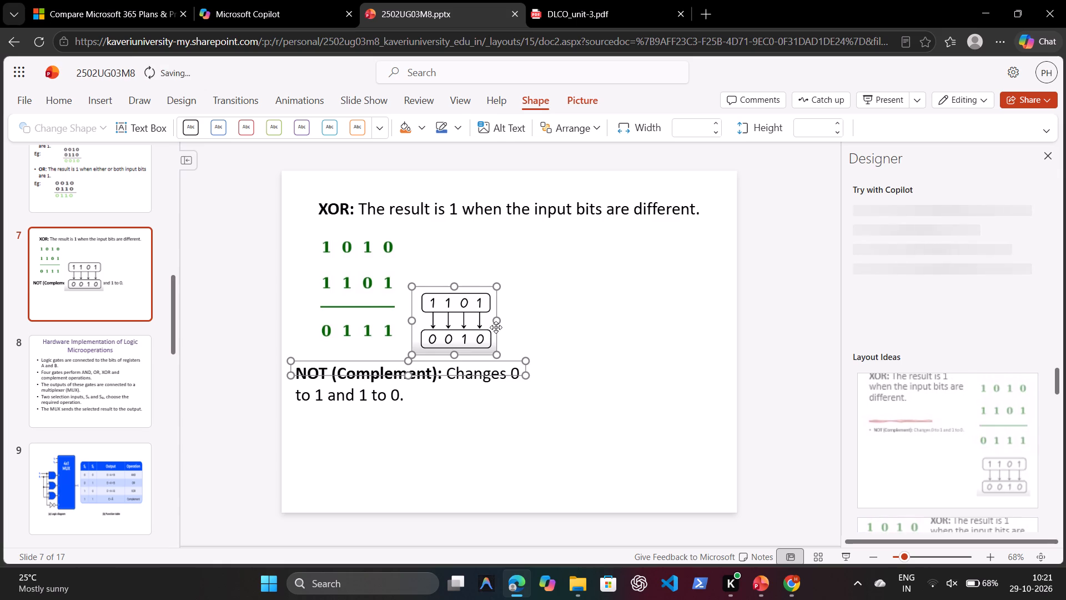
Cut the diagram together with the NOT (Complement) text box on slide 7, and undo back to the original full-width text box without the diagram.
{"action": "left_click", "coordinate": [476, 319]}
{"action": "key", "text": "ctrl+x"}
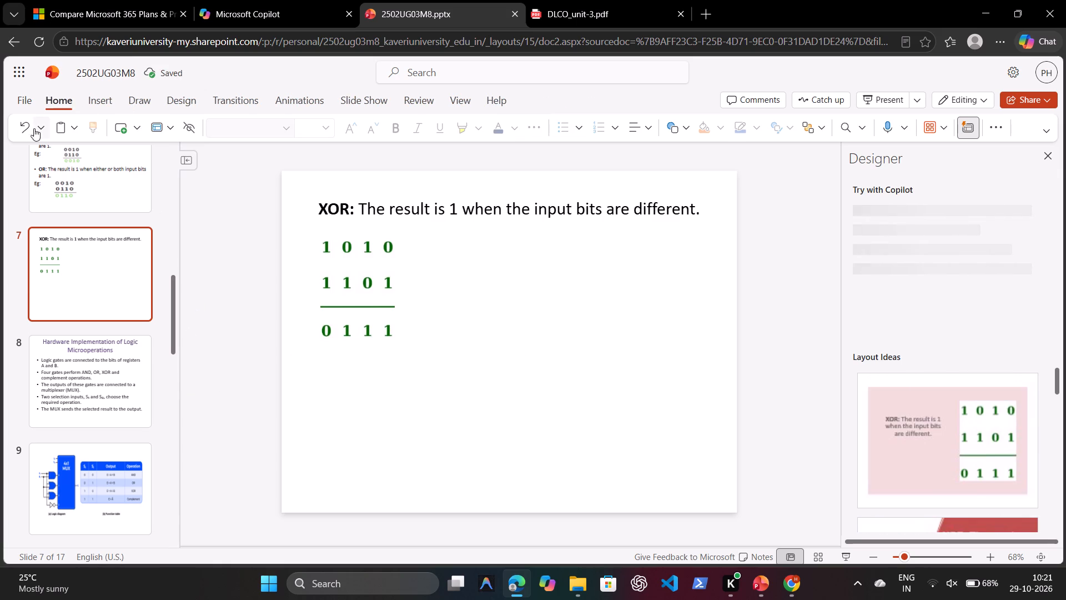
{"action": "left_click", "coordinate": [25, 125]}
{"action": "left_click", "coordinate": [25, 125]}
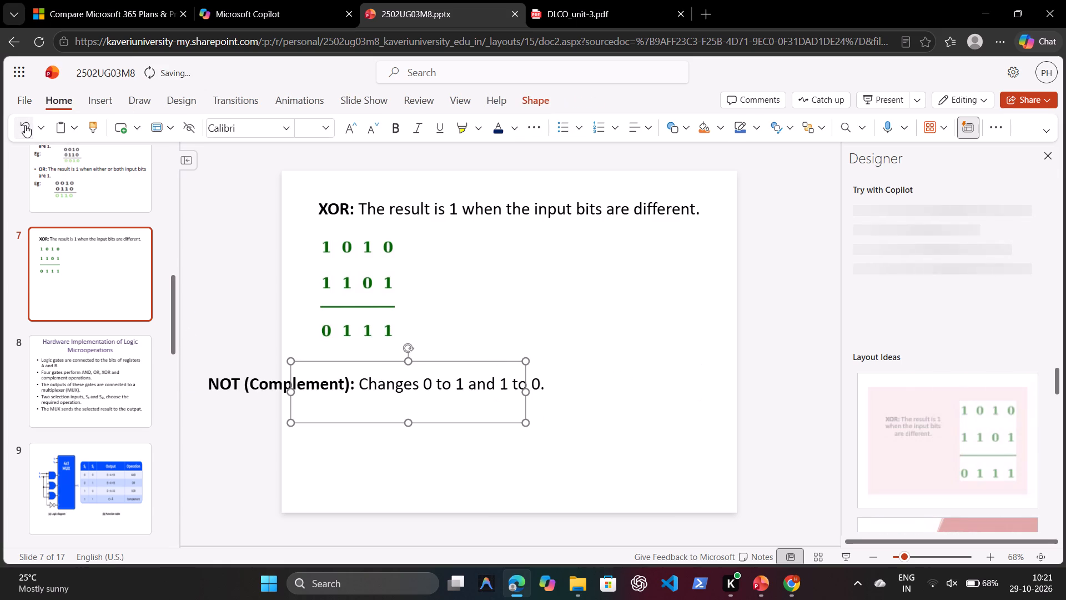
{"action": "left_click", "coordinate": [25, 125]}
{"action": "left_click", "coordinate": [25, 125]}
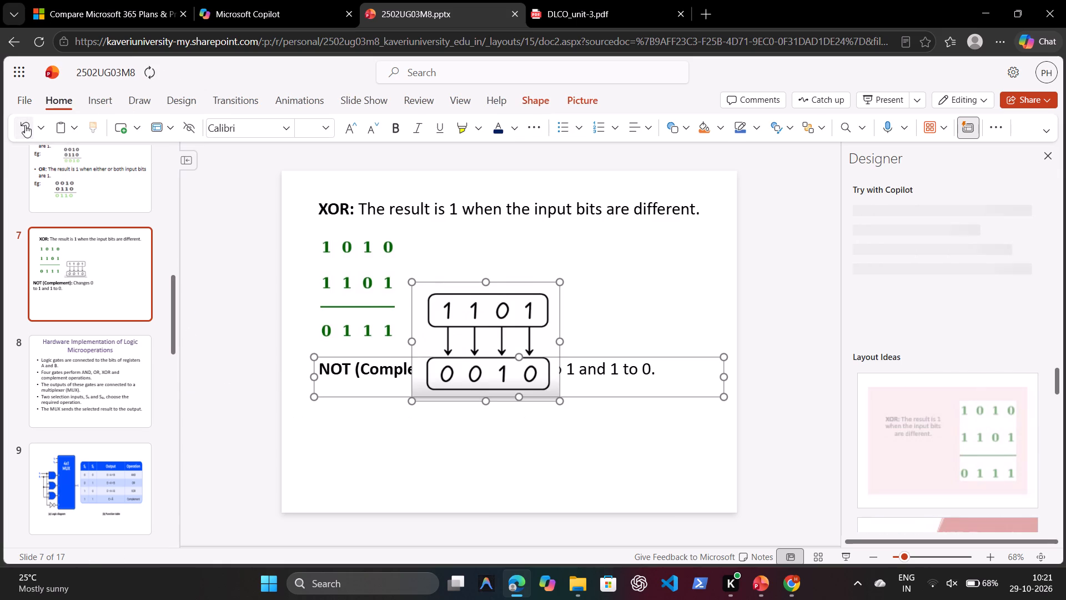
{"action": "left_click", "coordinate": [25, 125]}
{"action": "left_click", "coordinate": [25, 125]}
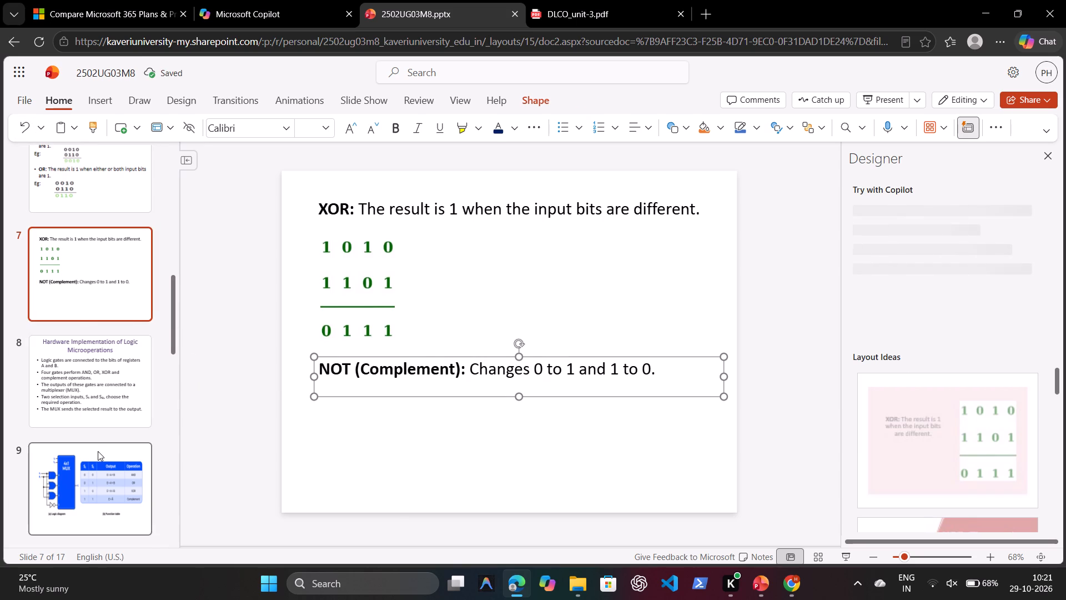
Paste the cut diagram and text box back onto slide 7.
{"action": "scroll", "coordinate": [98, 451], "scroll_direction": "right", "scroll_amount": 1}
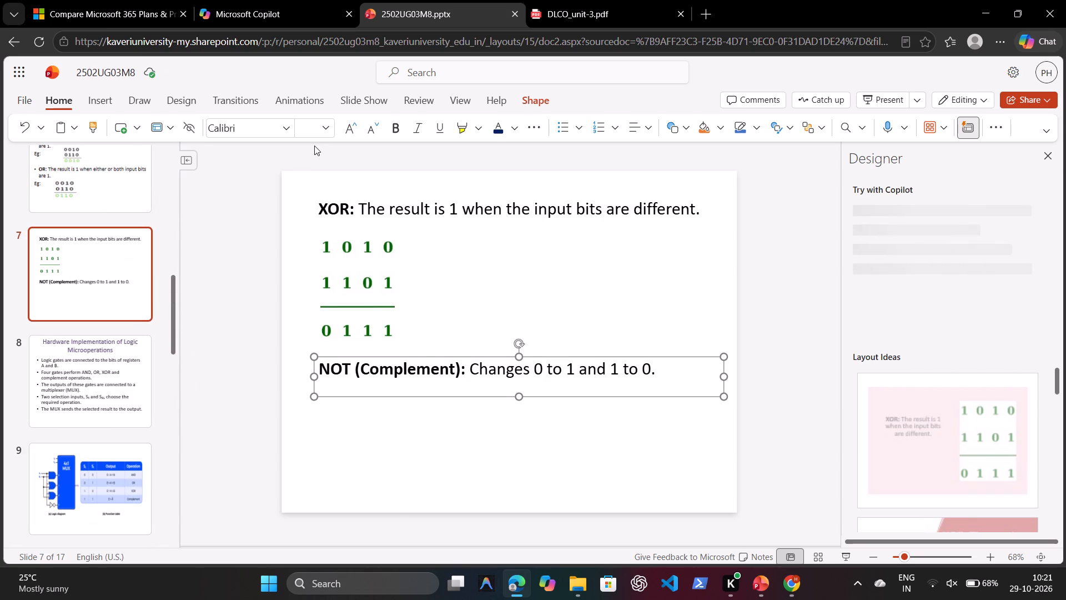
{"action": "left_click", "coordinate": [453, 447]}
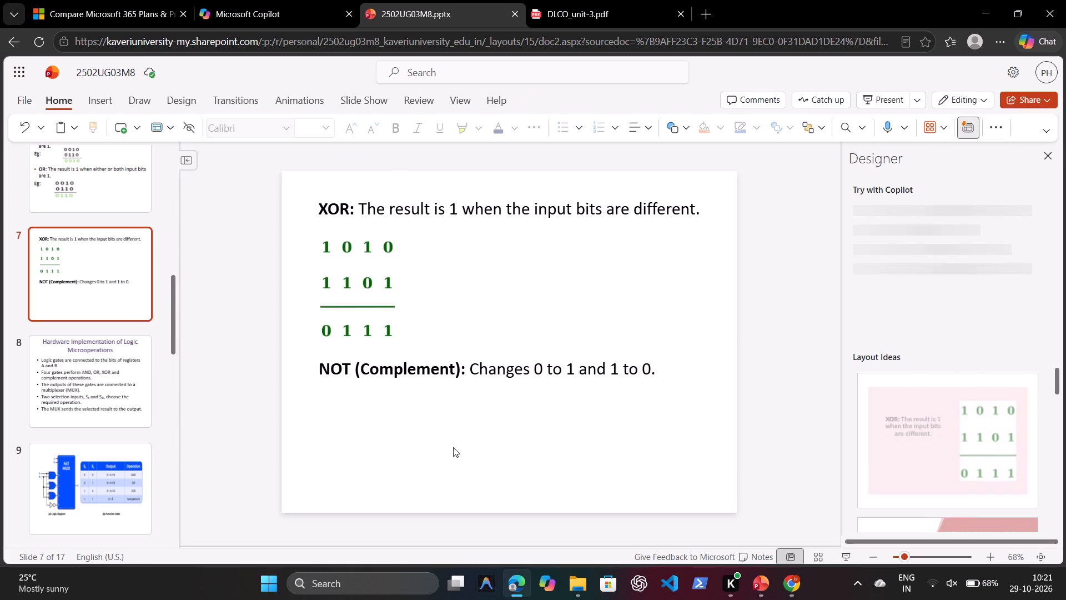
{"action": "key", "text": "ctrl+v"}
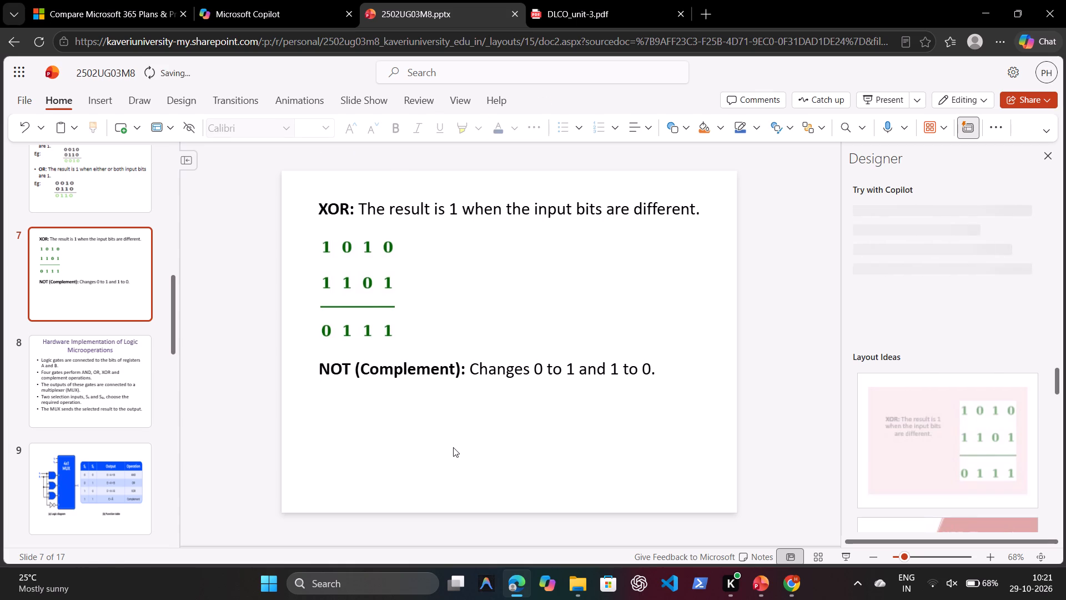
{"action": "left_click", "coordinate": [608, 23]}
{"action": "left_click", "coordinate": [452, 17]}
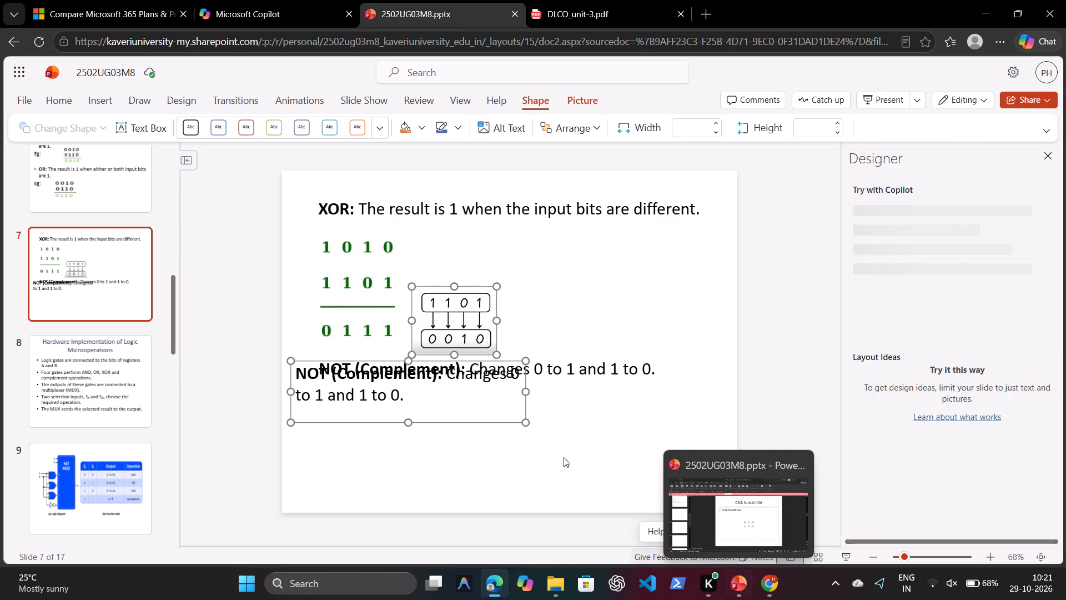
Delete all the text in the narrower duplicate NOT (Complement) text box overlapping the original on slide 7.
{"action": "left_click", "coordinate": [451, 383]}
{"action": "double_click", "coordinate": [462, 394]}
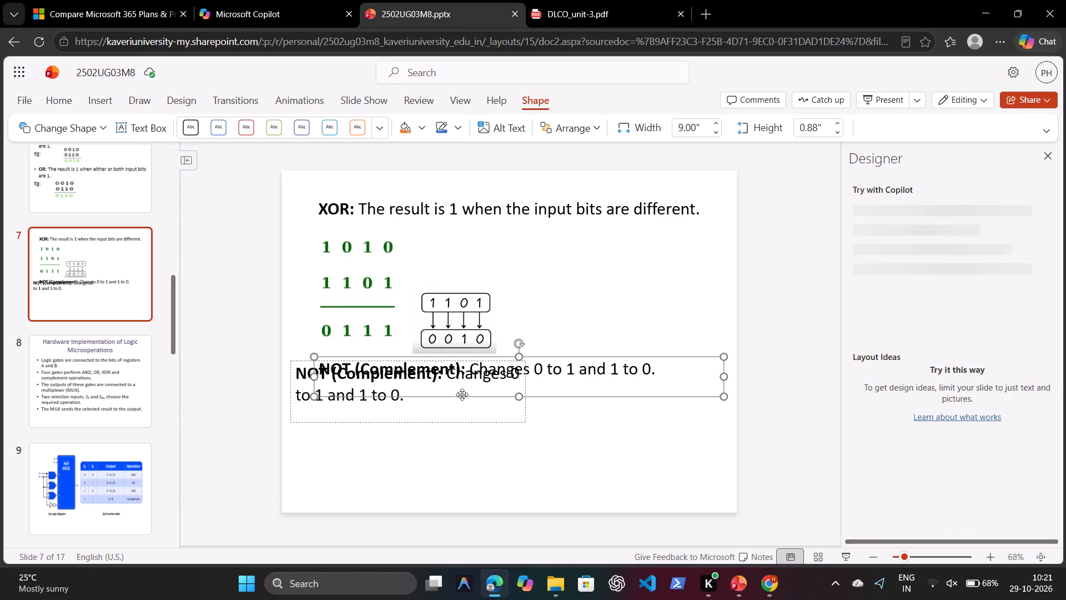
{"action": "left_click", "coordinate": [489, 418]}
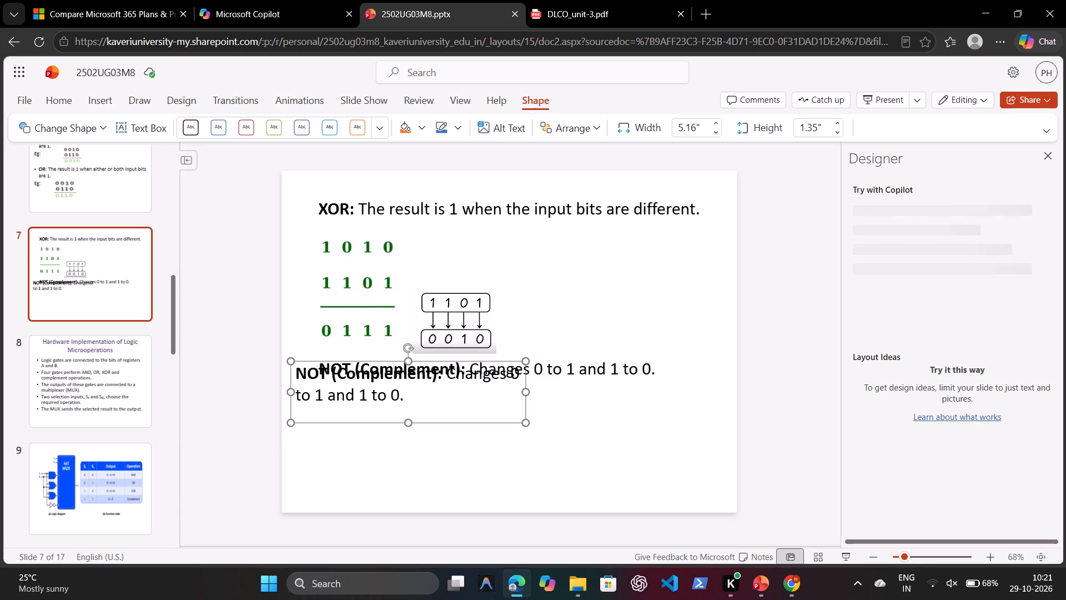
{"action": "key", "text": "ctrl+x"}
{"action": "left_click", "coordinate": [510, 413]}
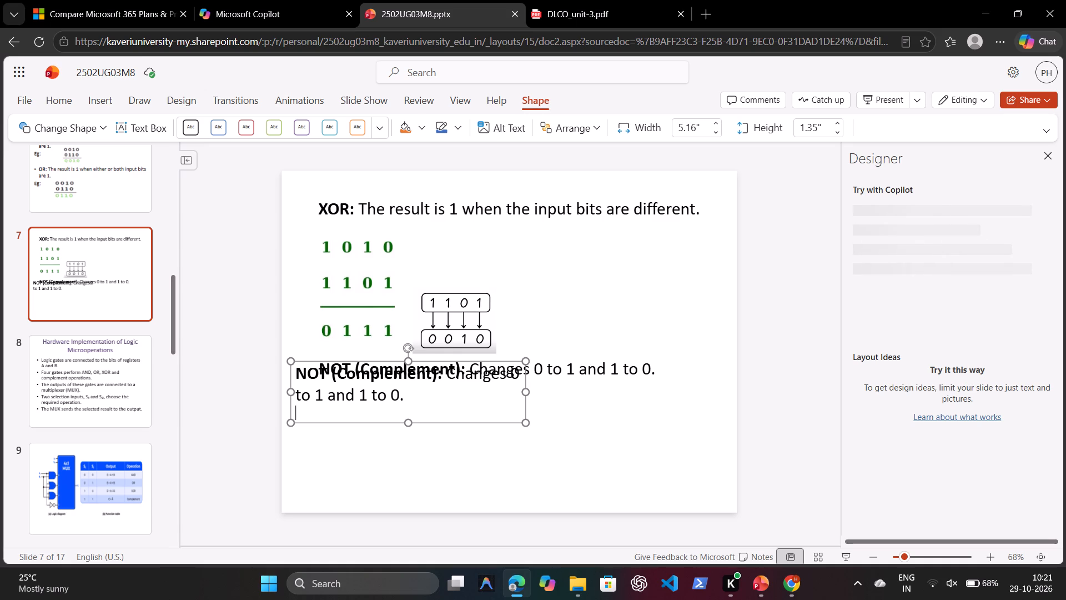
{"action": "left_click", "coordinate": [510, 413]}
{"action": "key", "text": "BackSpace"}
{"action": "key", "text": "BackSpace"}
{"action": "key", "text": "BackSpace"}
{"action": "key", "text": "BackSpace"}
{"action": "key", "text": "BackSpace"}
{"action": "key", "text": "BackSpace"}
{"action": "key", "text": "BackSpace"}
{"action": "key", "text": "BackSpace"}
{"action": "key", "text": "BackSpace"}
{"action": "key", "text": "BackSpace"}
{"action": "key", "text": "BackSpace"}
{"action": "key", "text": "BackSpace"}
{"action": "key", "text": "BackSpace"}
{"action": "key", "text": "BackSpace"}
{"action": "key", "text": "BackSpace"}
{"action": "key", "text": "BackSpace"}
{"action": "key", "text": "BackSpace"}
{"action": "key", "text": "BackSpace"}
{"action": "key", "text": "BackSpace"}
{"action": "key", "text": "BackSpace"}
{"action": "key", "text": "BackSpace"}
{"action": "key", "text": "BackSpace"}
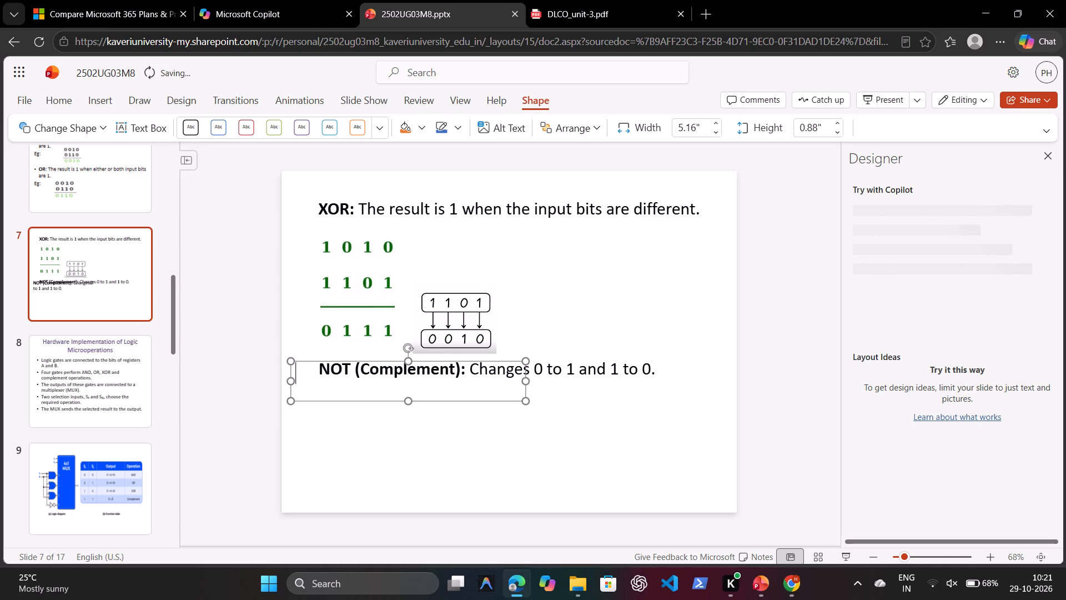
{"action": "left_click", "coordinate": [644, 439]}
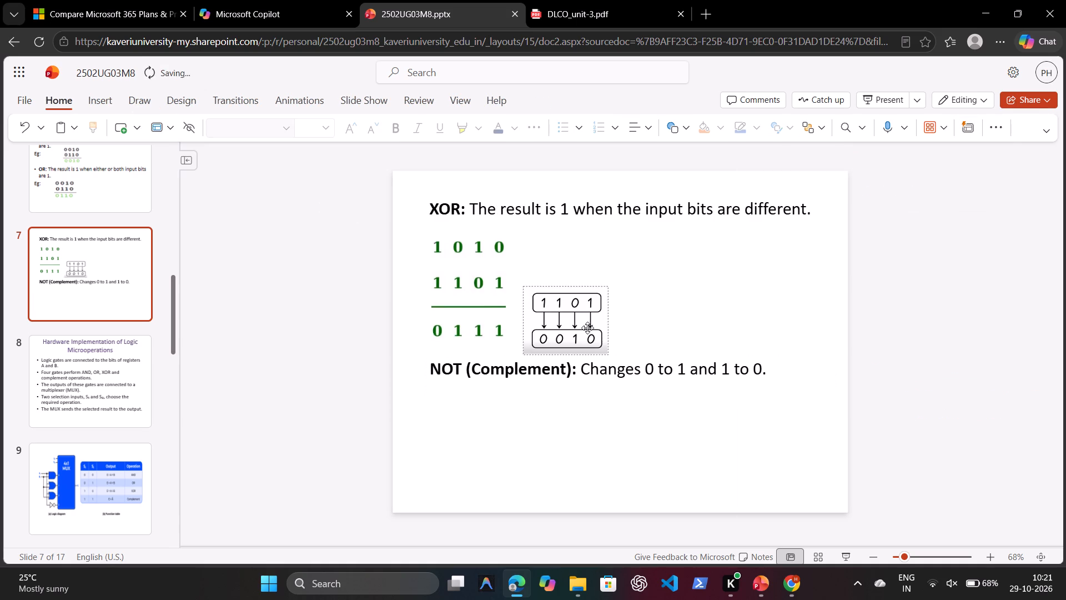
Place the 1101-to-0010 diagram beneath the NOT (Complement) line, aligned with the start of its text, and enlarge it slightly in width and height.
{"action": "left_click", "coordinate": [585, 328]}
{"action": "left_click_drag", "start_coordinate": [585, 328], "coordinate": [504, 437]}
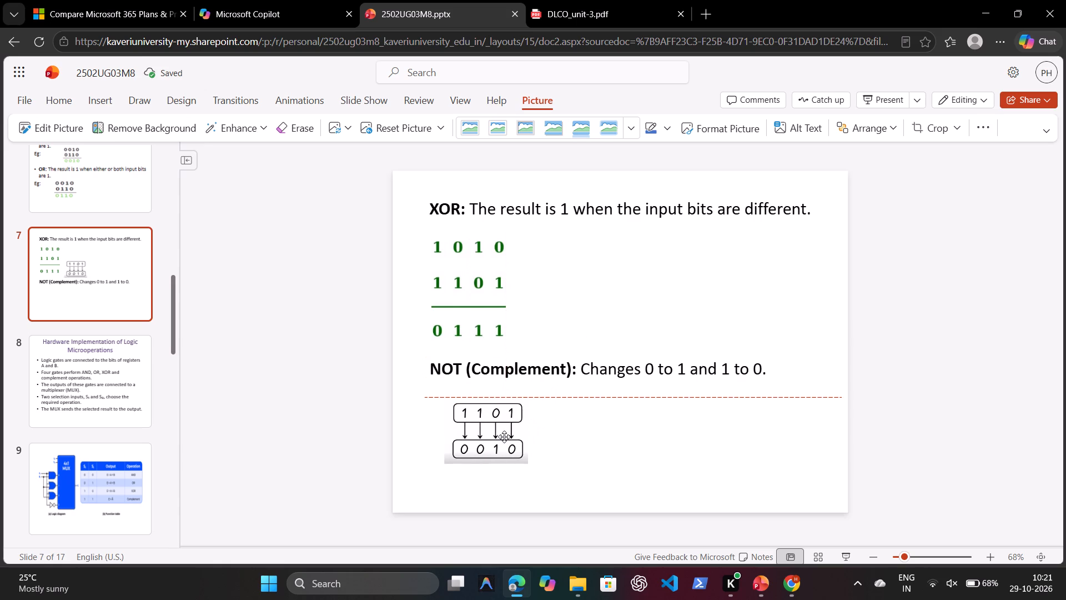
{"action": "left_click_drag", "start_coordinate": [504, 437], "coordinate": [496, 437]}
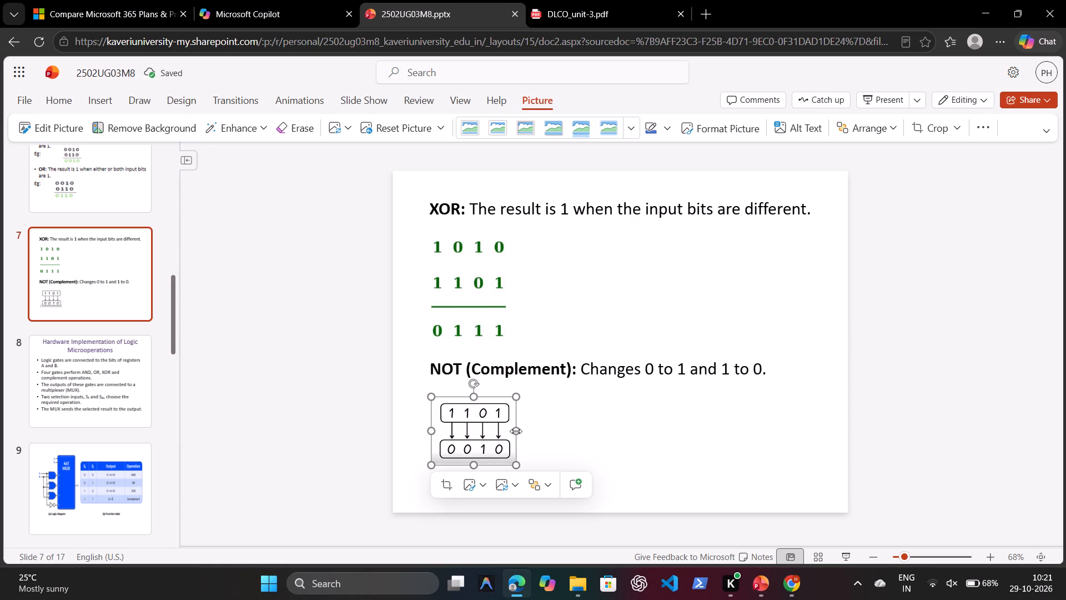
{"action": "left_click_drag", "start_coordinate": [516, 431], "coordinate": [539, 430]}
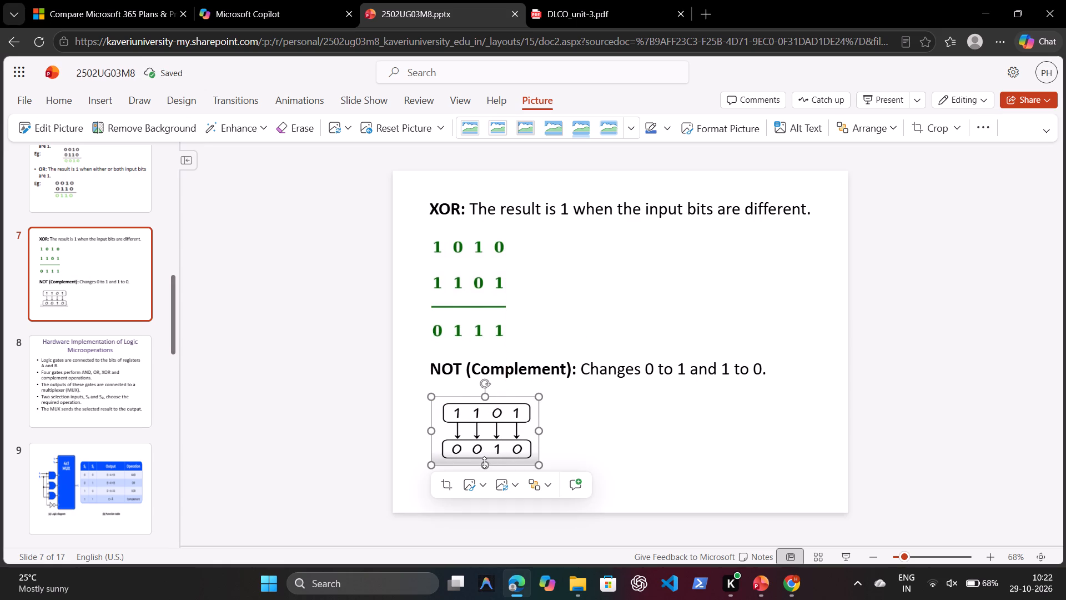
{"action": "left_click_drag", "start_coordinate": [484, 462], "coordinate": [487, 483]}
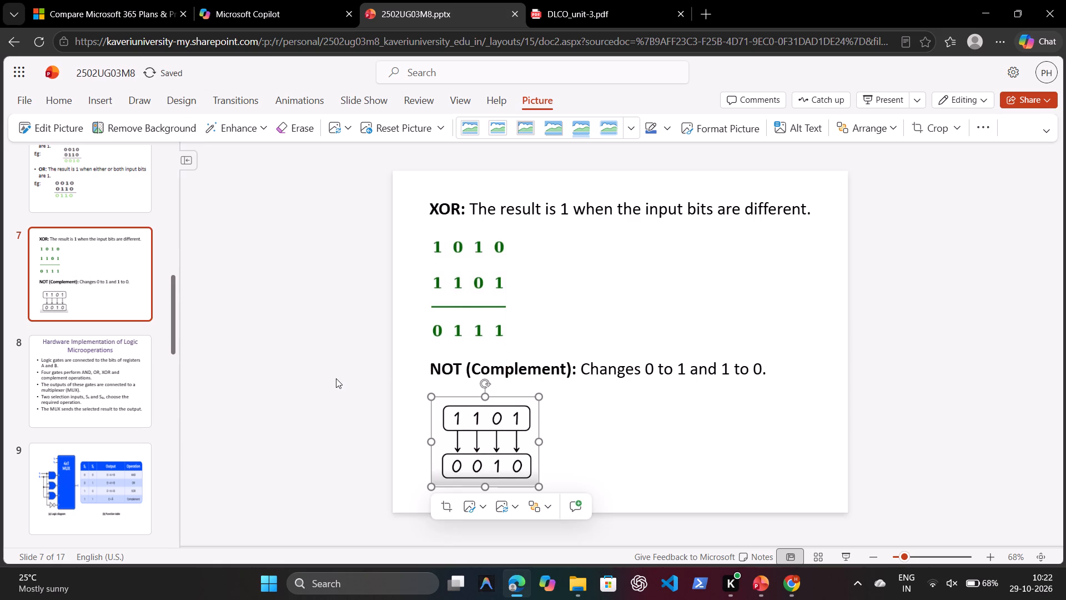
{"action": "left_click", "coordinate": [336, 378]}
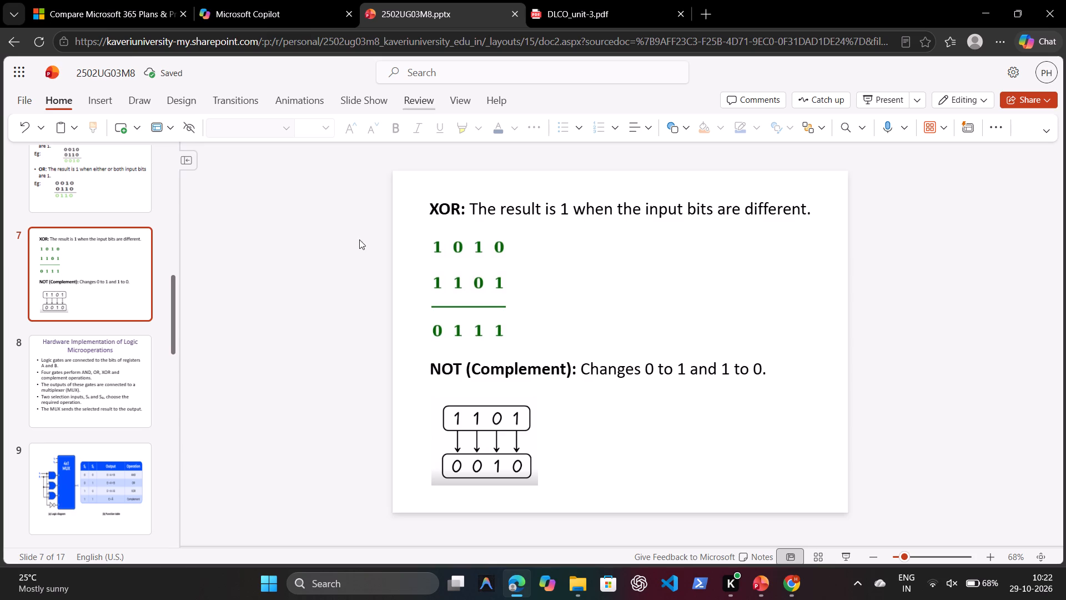
Change slide 10, "Applications of Logic Microoperations:", to the layout with two side-by-side content placeholders.
{"action": "scroll", "coordinate": [83, 345], "scroll_direction": "down", "scroll_amount": 1}
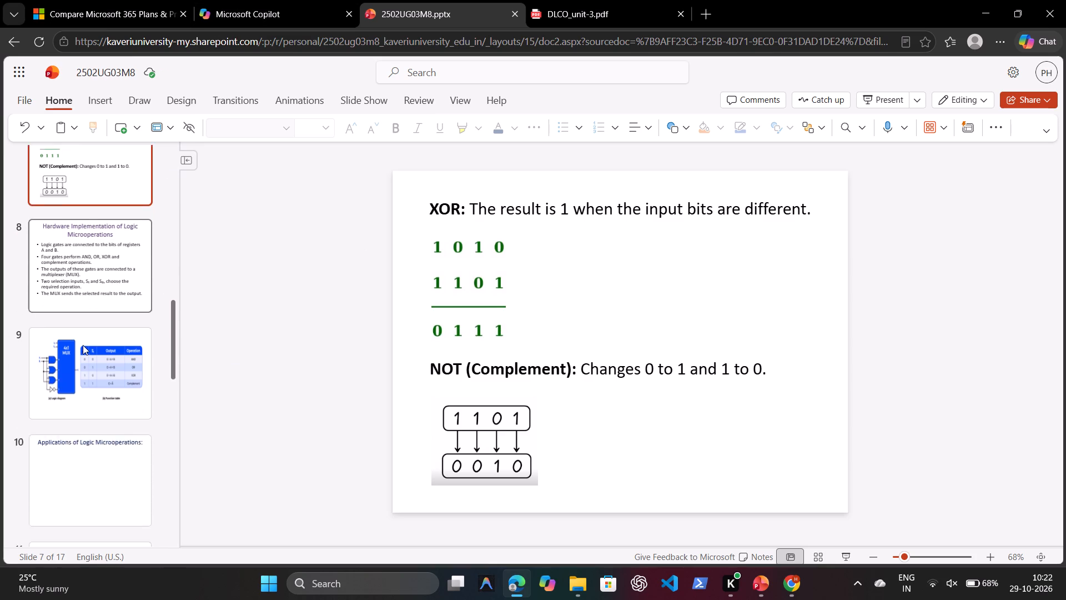
{"action": "scroll", "coordinate": [83, 345], "scroll_direction": "down", "scroll_amount": 3}
{"action": "left_click", "coordinate": [83, 345]}
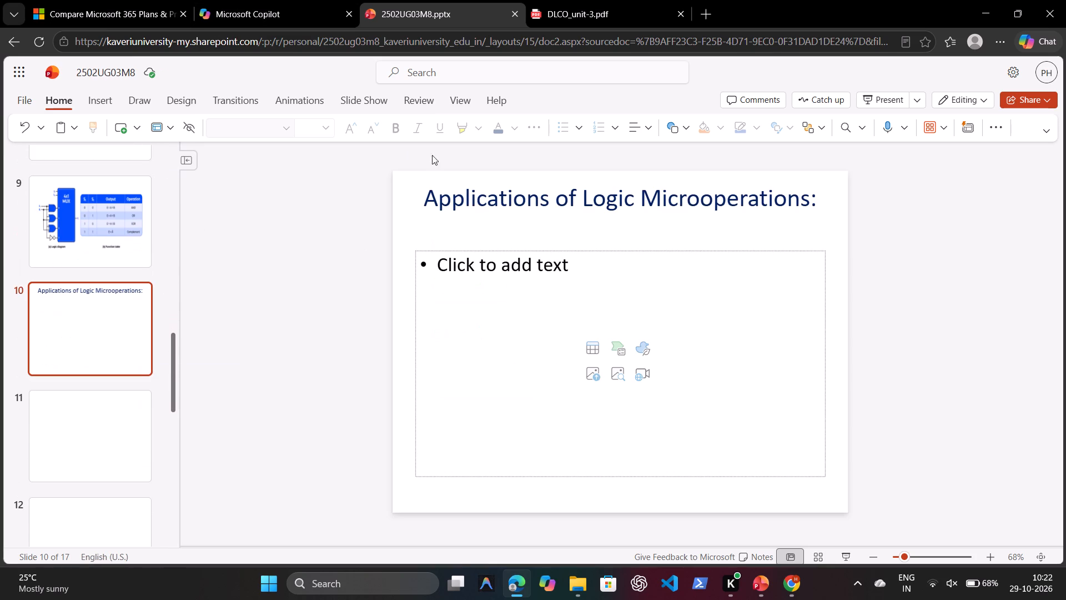
{"action": "left_click", "coordinate": [172, 128]}
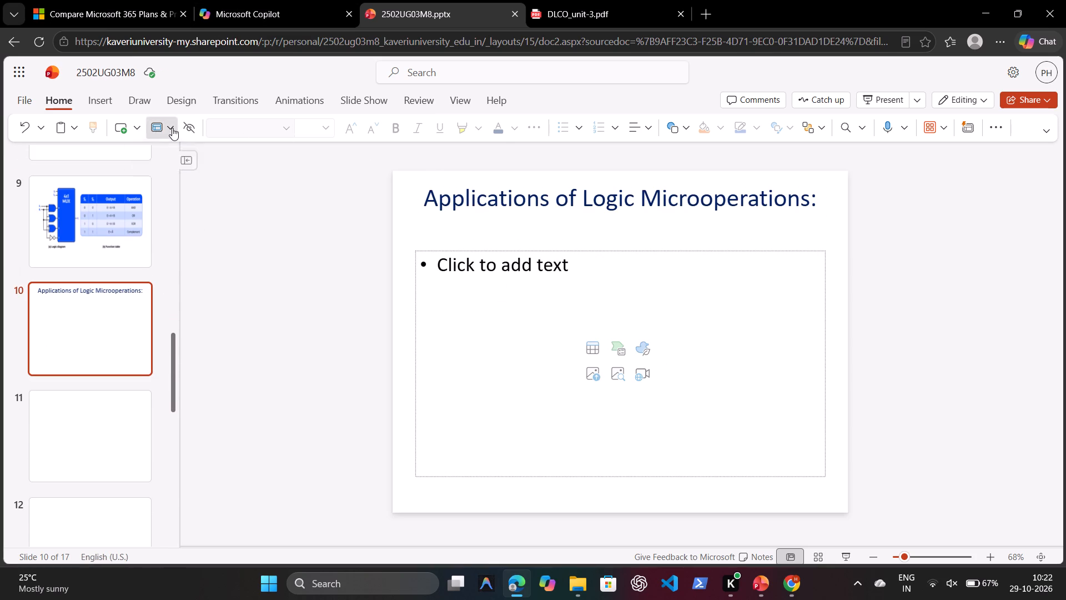
{"action": "left_click", "coordinate": [216, 324]}
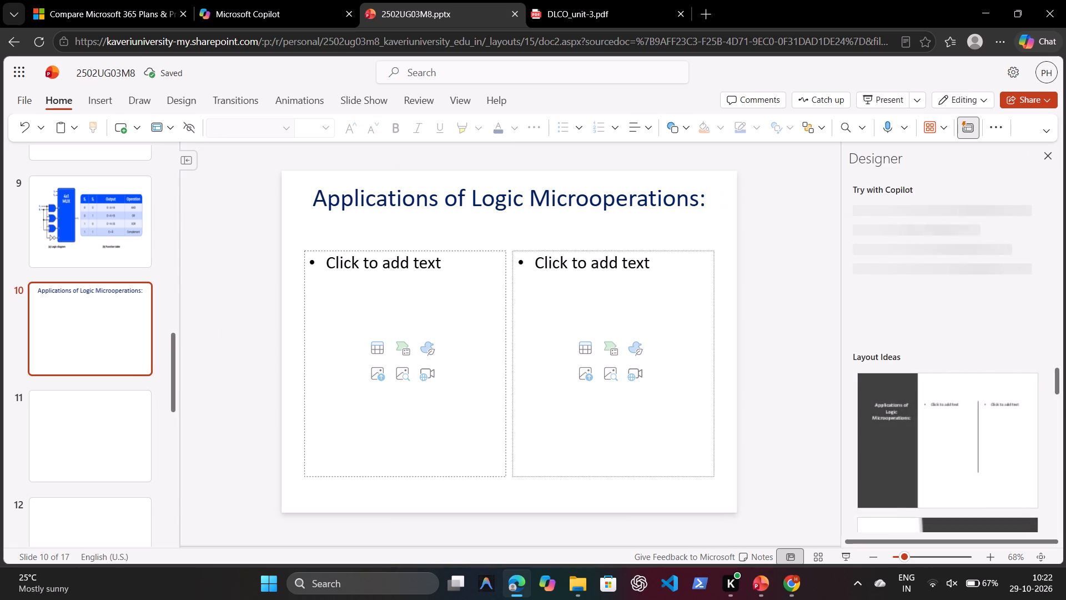
In DLCO_unit-3.pdf, zoom out around page 19 and copy a screen snip of the applications from Selective set through Clear.
{"action": "left_click", "coordinate": [600, 12]}
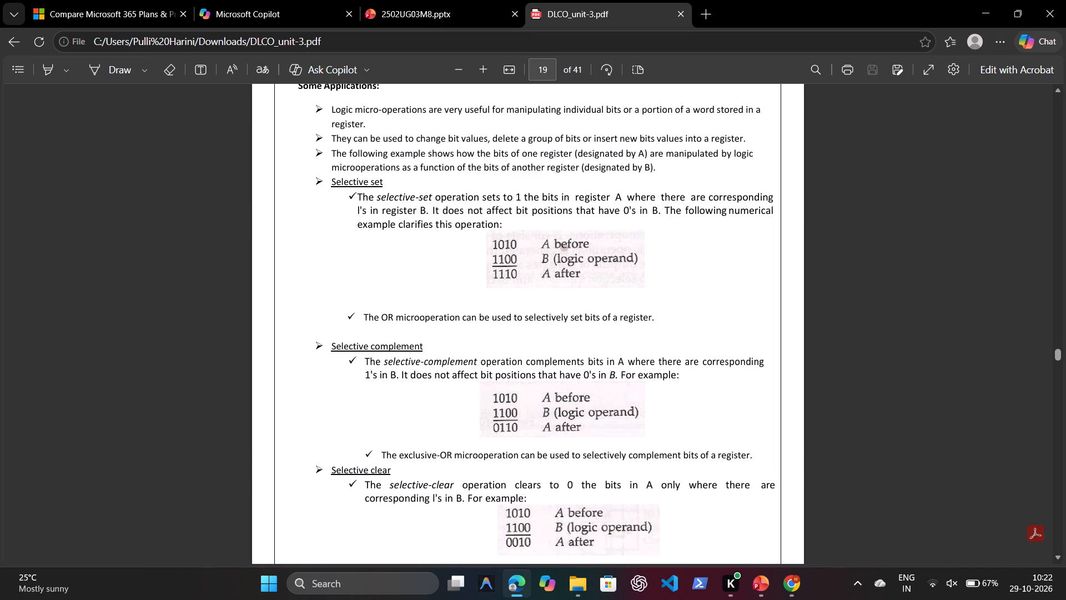
{"action": "scroll", "coordinate": [570, 358], "scroll_direction": "down", "scroll_amount": 1}
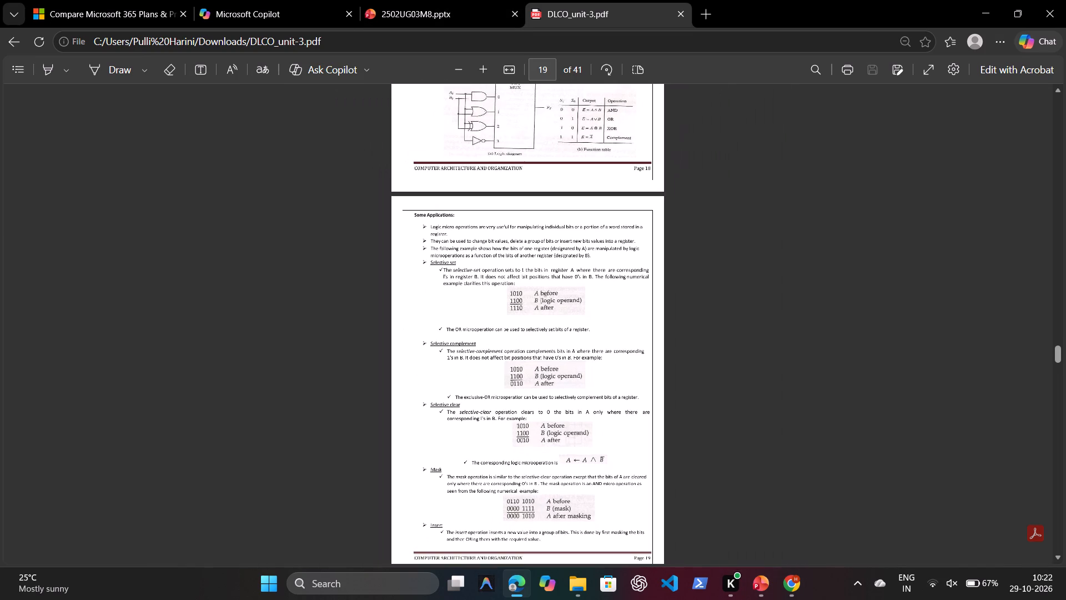
{"action": "scroll", "coordinate": [524, 422], "scroll_direction": "down", "scroll_amount": 2}
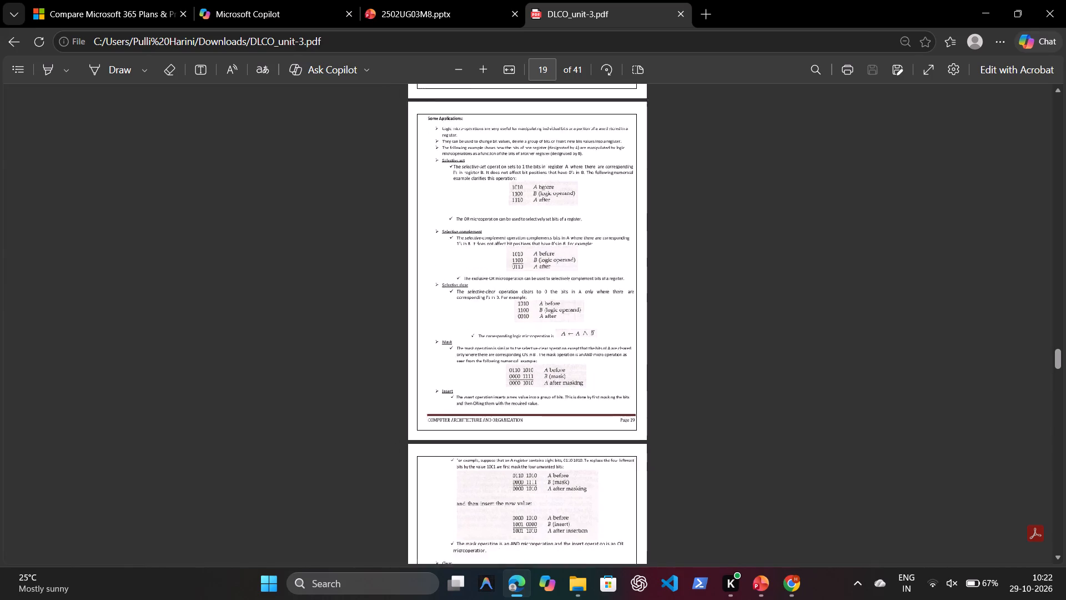
{"action": "scroll", "coordinate": [524, 422], "scroll_direction": "down", "scroll_amount": 1}
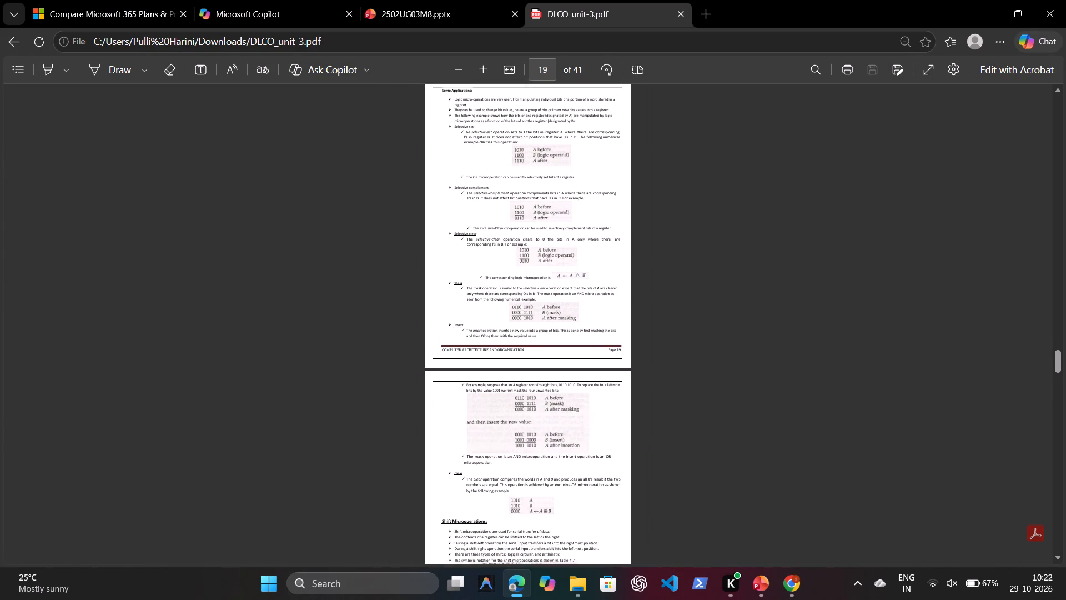
{"action": "scroll", "coordinate": [524, 422], "scroll_direction": "down", "scroll_amount": 1}
{"action": "key", "text": "shift+super+s"}
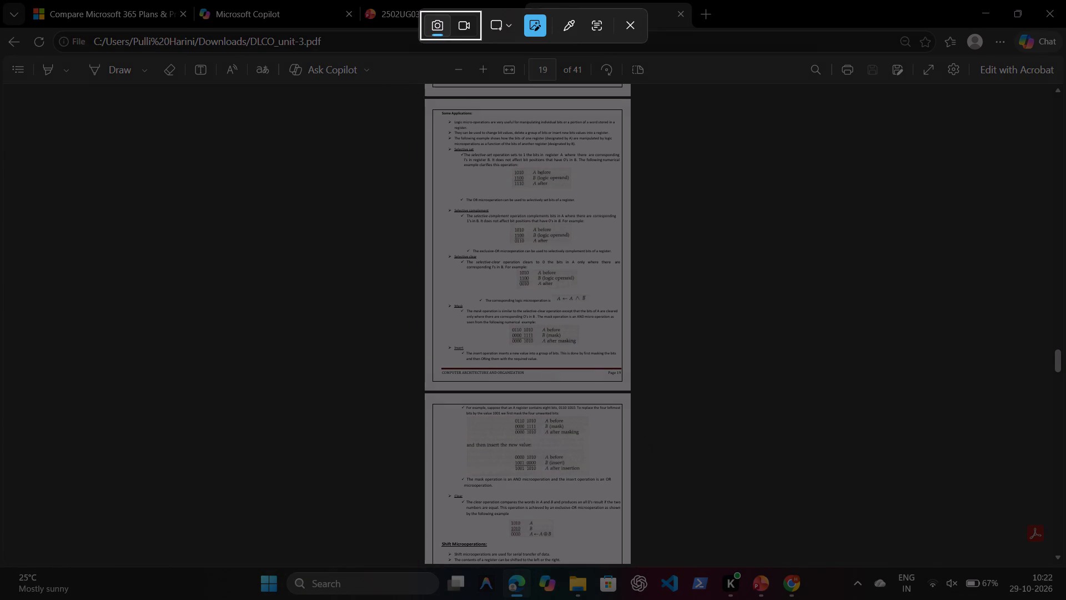
{"action": "left_click_drag", "start_coordinate": [443, 143], "coordinate": [524, 414]}
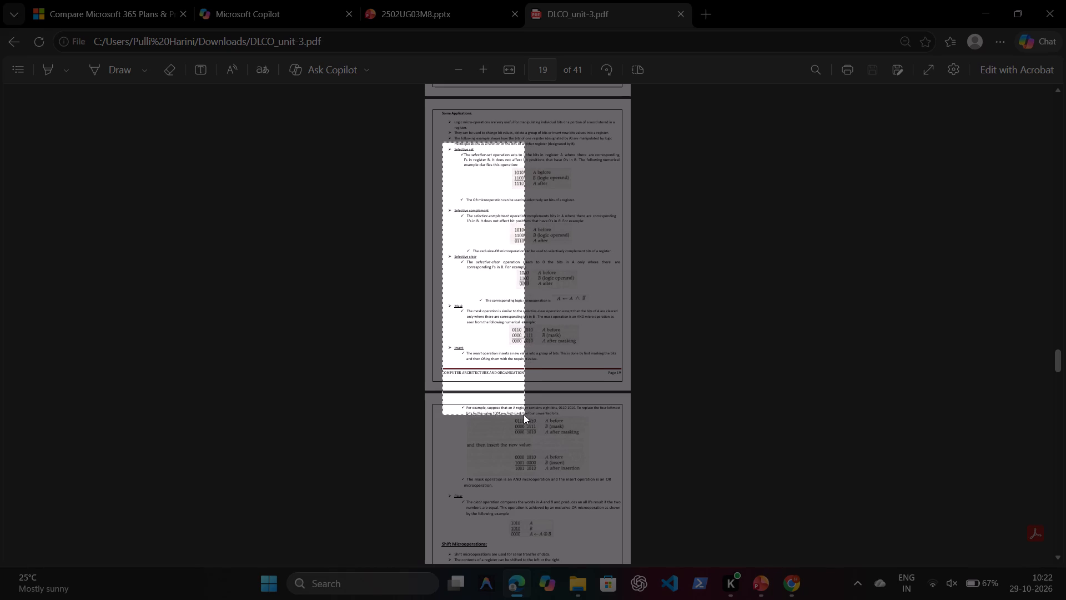
{"action": "left_click_drag", "start_coordinate": [524, 414], "coordinate": [557, 579]}
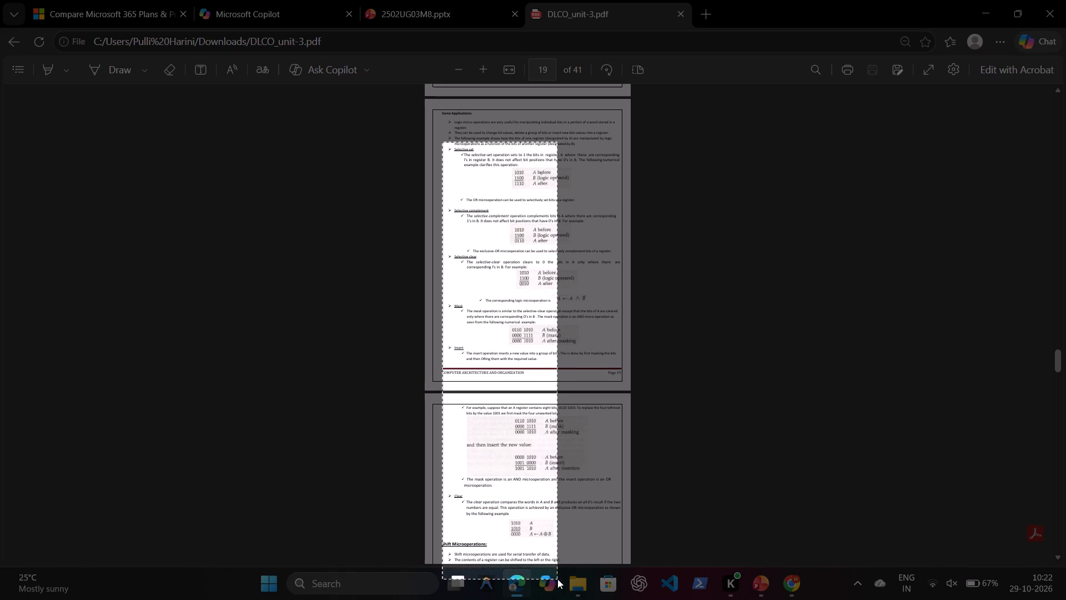
{"action": "left_click_drag", "start_coordinate": [557, 579], "coordinate": [653, 552]}
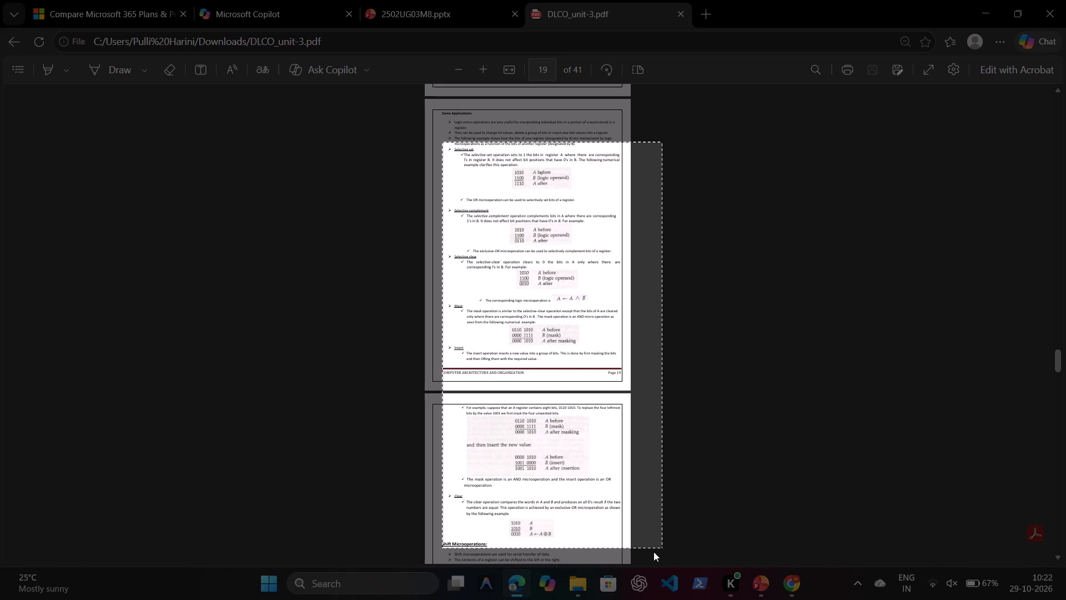
{"action": "left_click_drag", "start_coordinate": [653, 552], "coordinate": [626, 541]}
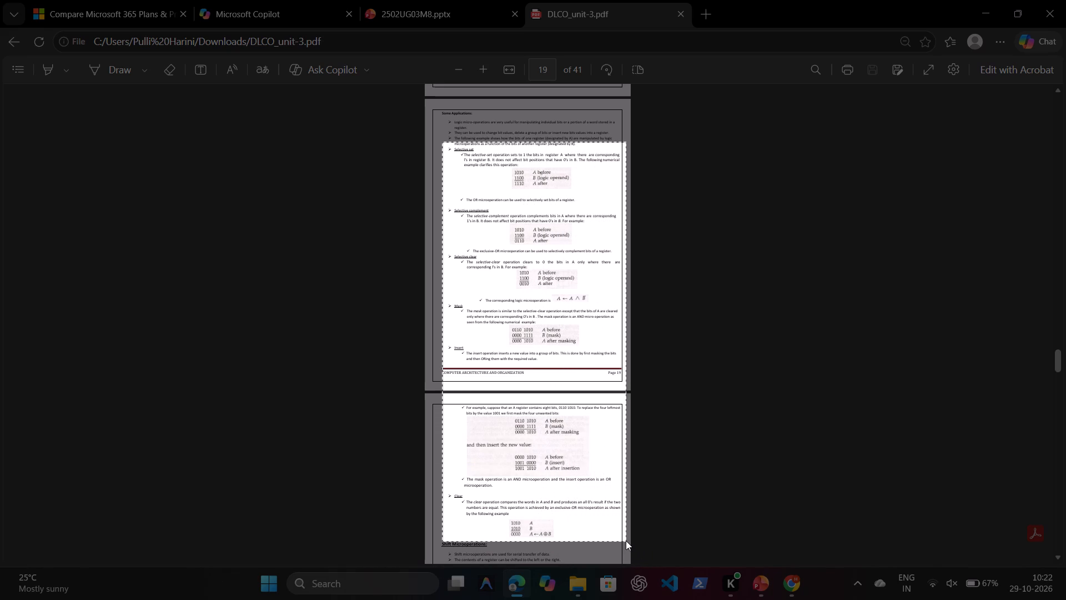
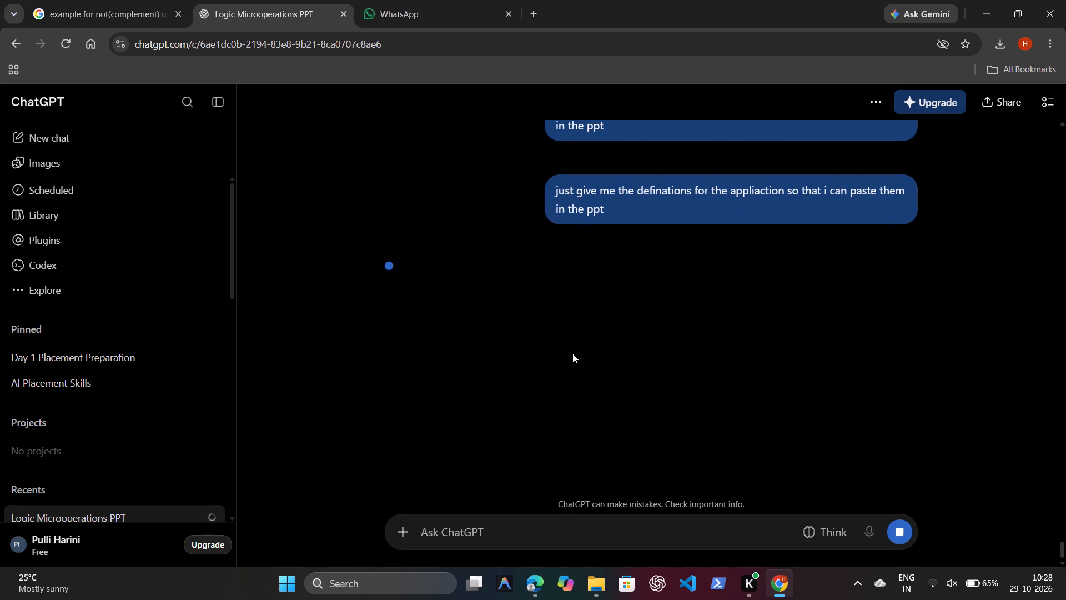
Search Google Images for "applications of logic microoperations" in the existing Google search page and browse the results.
{"action": "left_click", "coordinate": [114, 0]}
{"action": "scroll", "coordinate": [344, 398], "scroll_direction": "up", "scroll_amount": 1}
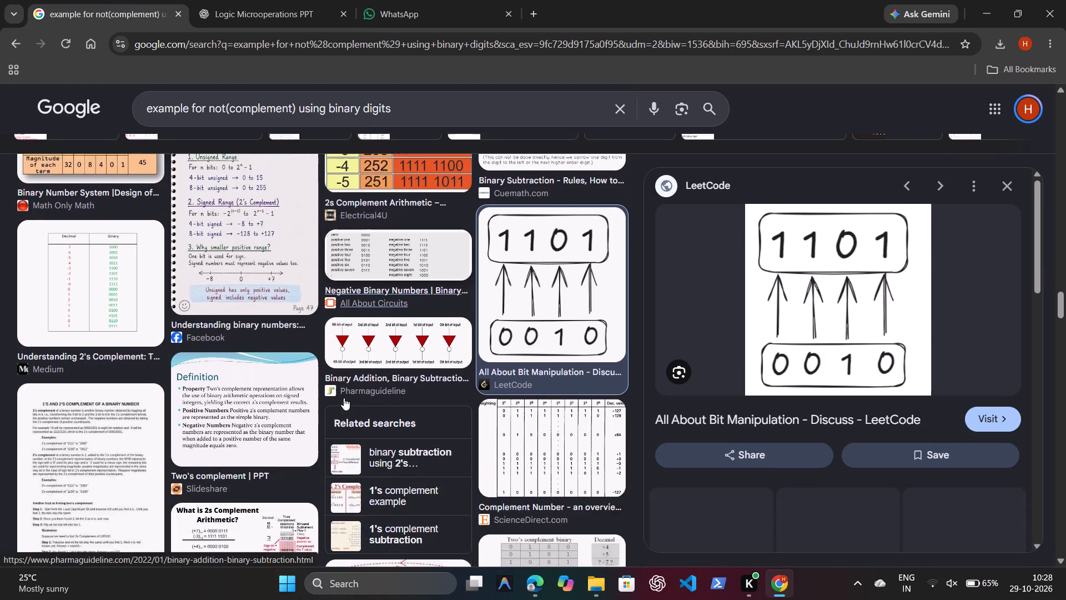
{"action": "scroll", "coordinate": [344, 398], "scroll_direction": "up", "scroll_amount": 1}
{"action": "left_click", "coordinate": [430, 117]}
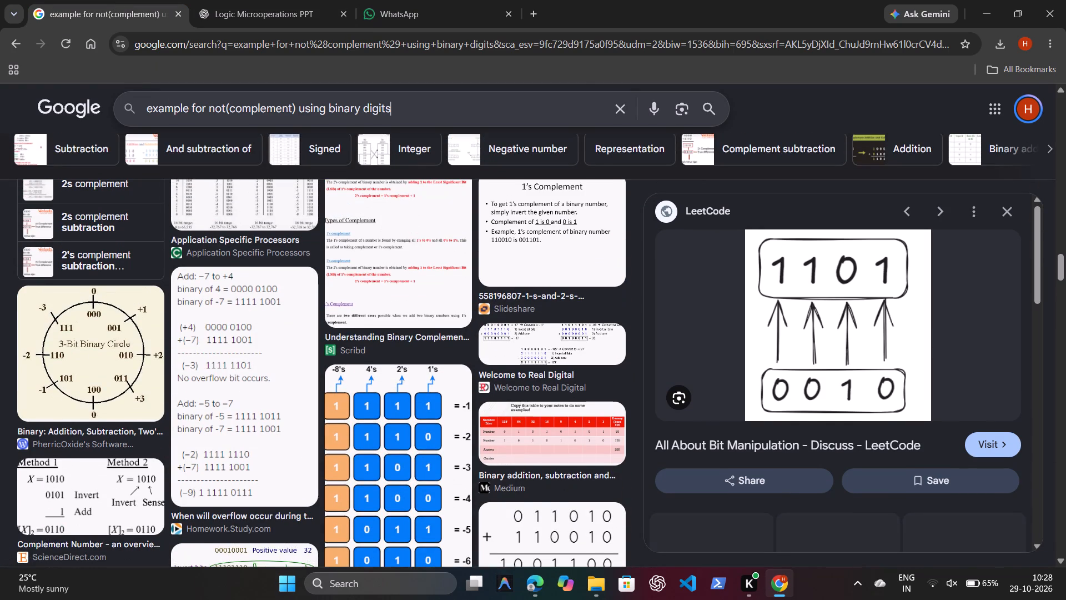
{"action": "key", "text": "BackSpace"}
{"action": "key", "text": "BackSpace"}
{"action": "key", "text": "BackSpace"}
{"action": "key", "text": "BackSpace"}
{"action": "key", "text": "BackSpace"}
{"action": "key", "text": "BackSpace"}
{"action": "key", "text": "BackSpace"}
{"action": "key", "text": "BackSpace"}
{"action": "key", "text": "BackSpace"}
{"action": "key", "text": "BackSpace"}
{"action": "key", "text": "BackSpace"}
{"action": "key", "text": "BackSpace"}
{"action": "key", "text": "BackSpace"}
{"action": "key", "text": "BackSpace"}
{"action": "key", "text": "BackSpace"}
{"action": "key", "text": "BackSpace"}
{"action": "key", "text": "BackSpace"}
{"action": "key", "text": "BackSpace"}
{"action": "key", "text": "BackSpace"}
{"action": "key", "text": "BackSpace"}
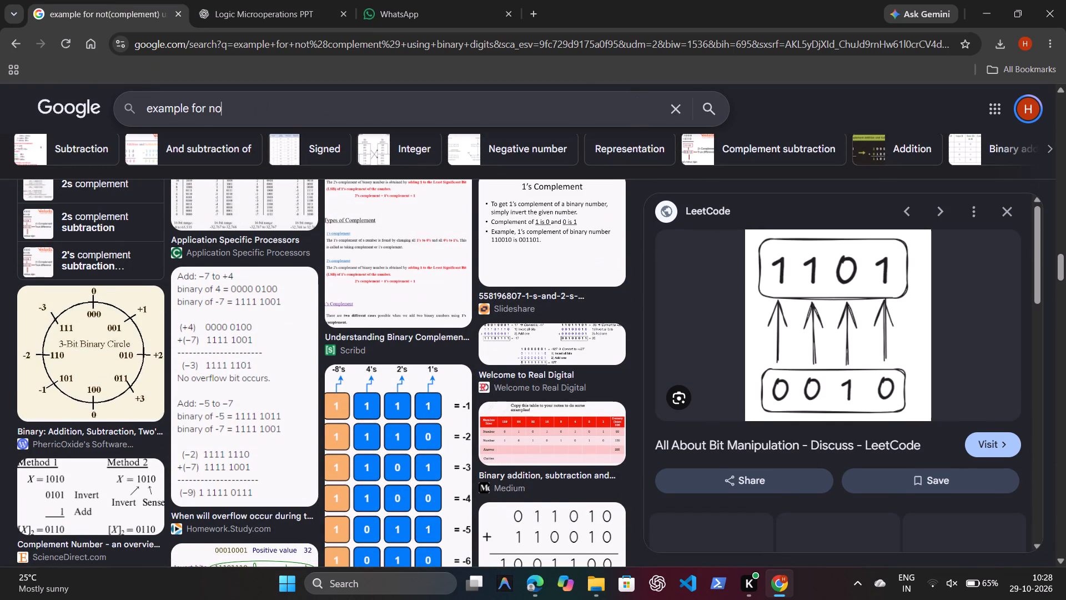
{"action": "type", "text": "applications of"}
{"action": "key", "text": "space"}
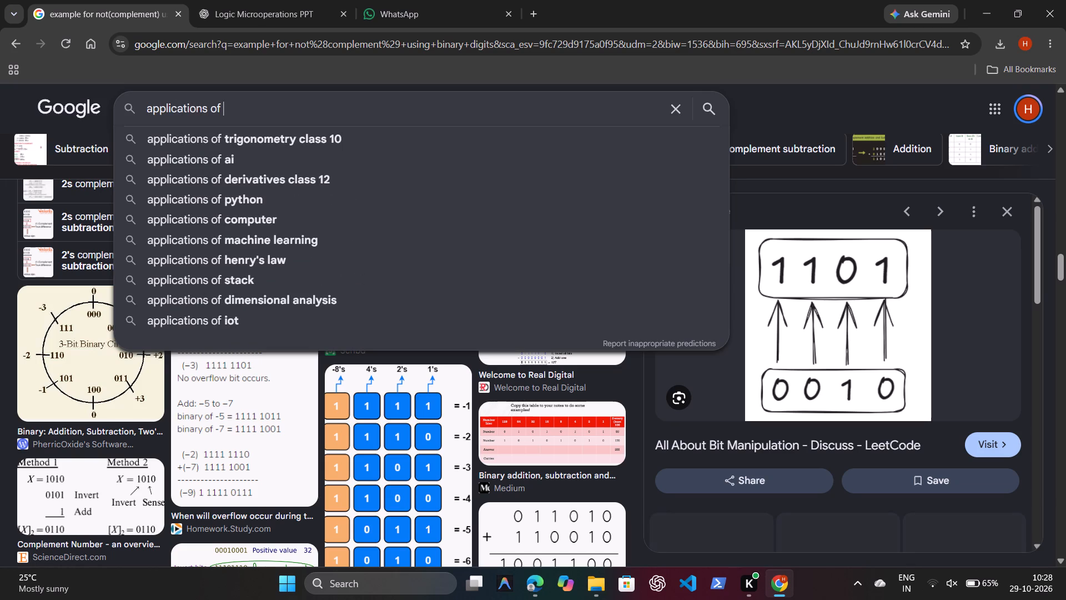
{"action": "type", "text": "logic microoperations"}
{"action": "key", "text": "Return"}
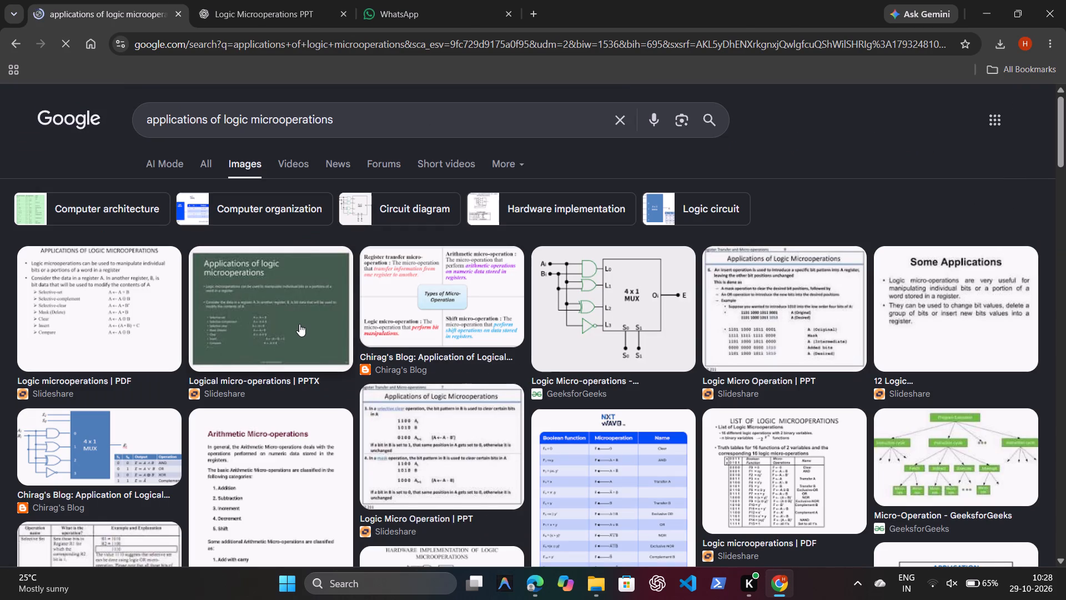
{"action": "scroll", "coordinate": [299, 324], "scroll_direction": "down", "scroll_amount": 1}
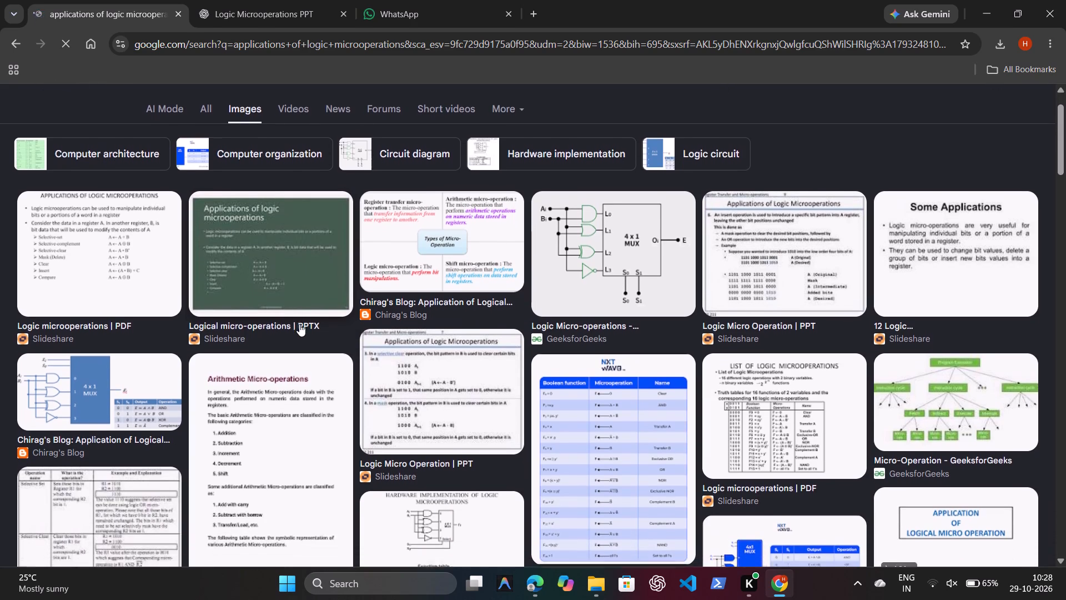
{"action": "scroll", "coordinate": [299, 324], "scroll_direction": "down", "scroll_amount": 4}
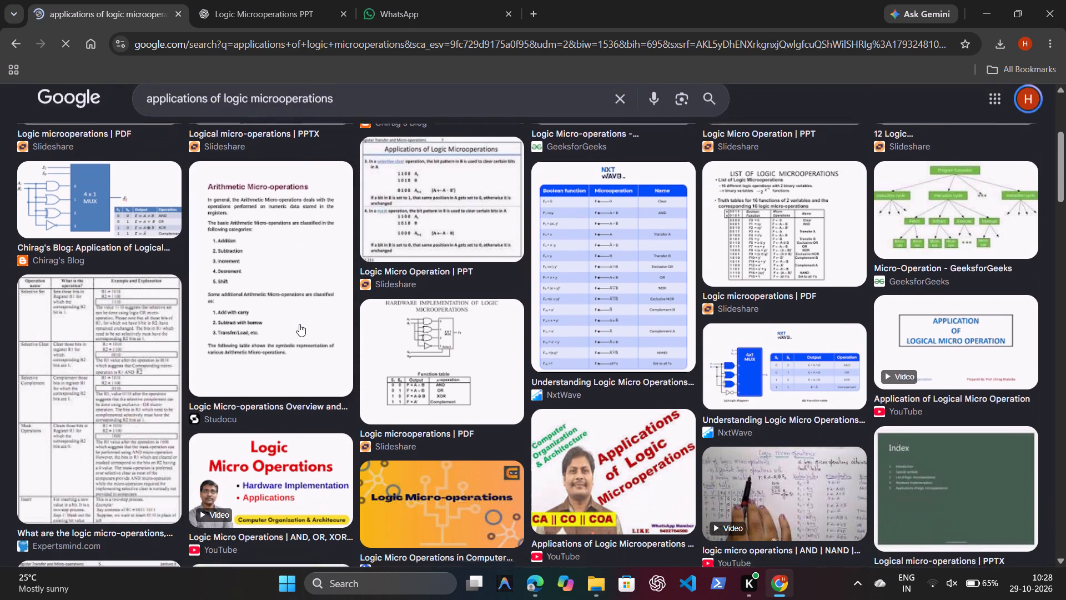
{"action": "scroll", "coordinate": [299, 324], "scroll_direction": "down", "scroll_amount": 2}
{"action": "scroll", "coordinate": [299, 324], "scroll_direction": "up", "scroll_amount": 2}
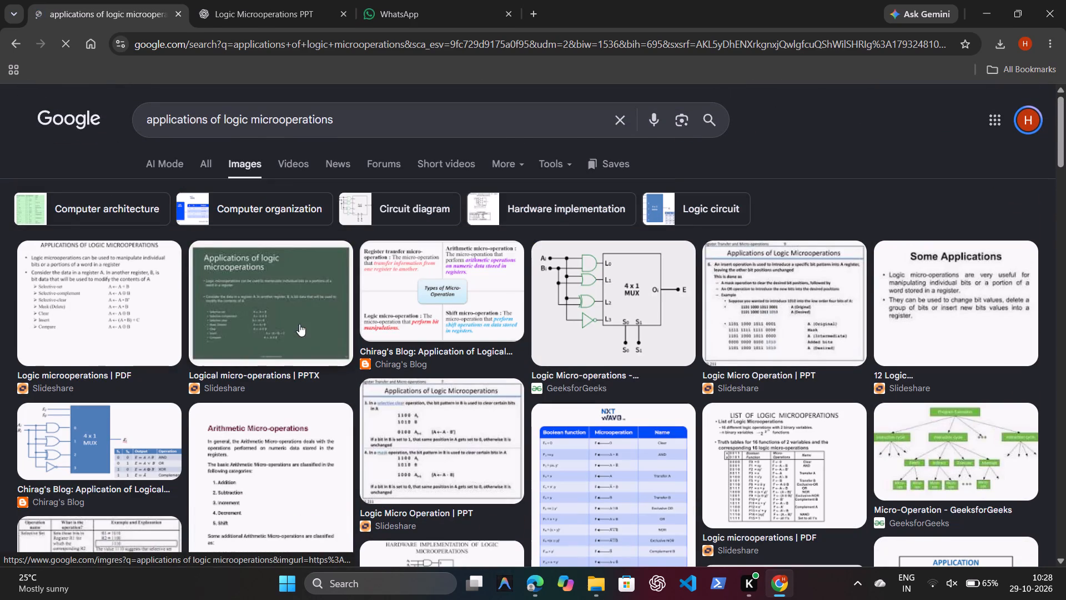
Show all web results for the search and read the AI Overview's major applications of logic micro-operations.
{"action": "left_click", "coordinate": [198, 170]}
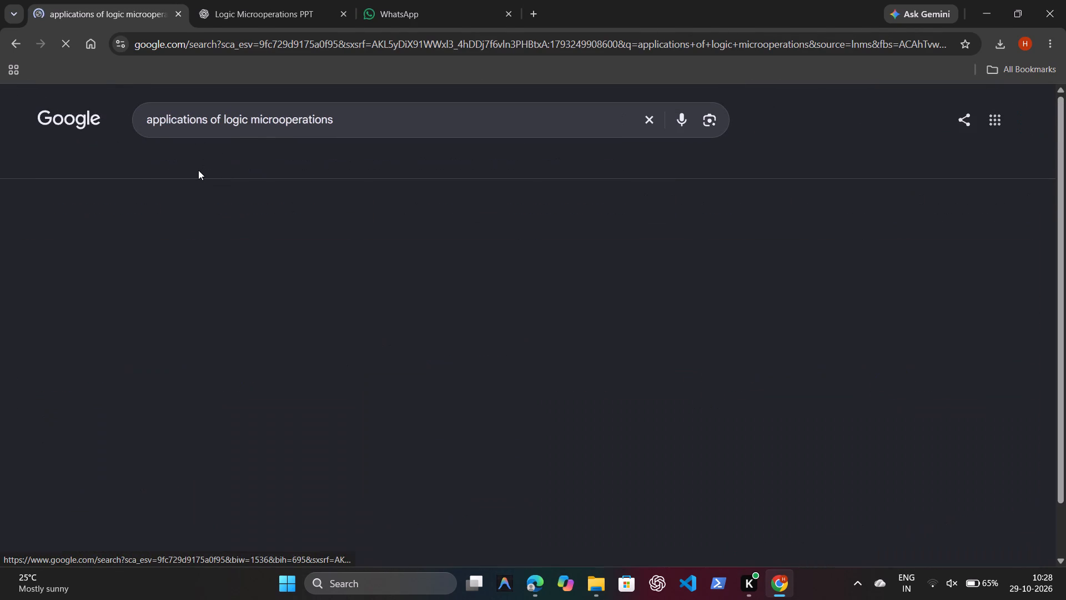
{"action": "scroll", "coordinate": [316, 356], "scroll_direction": "down", "scroll_amount": 2}
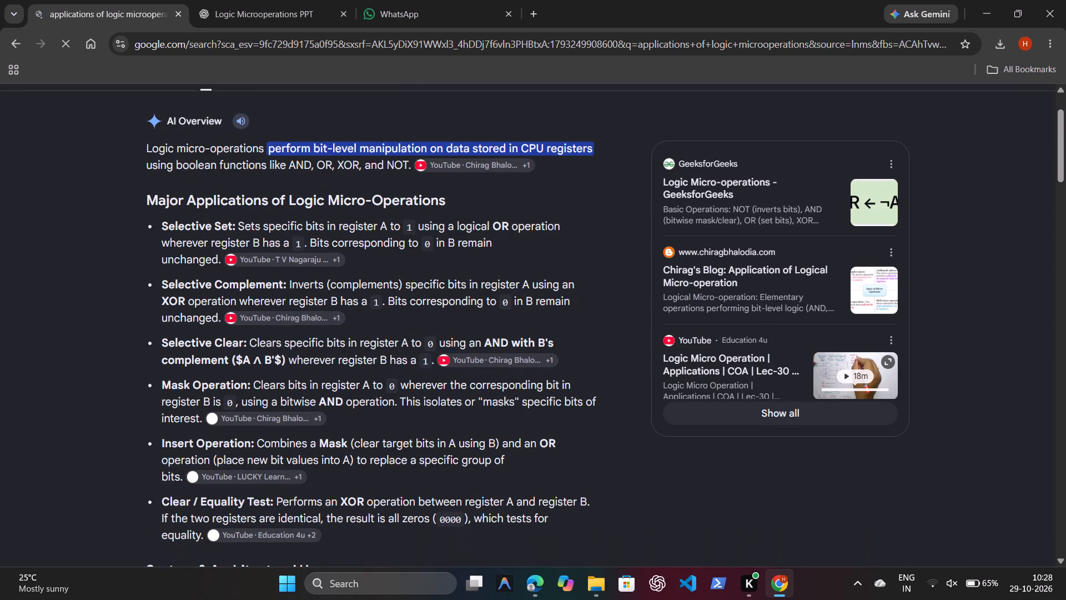
{"action": "scroll", "coordinate": [316, 356], "scroll_direction": "down", "scroll_amount": 4}
{"action": "scroll", "coordinate": [316, 341], "scroll_direction": "left", "scroll_amount": 1}
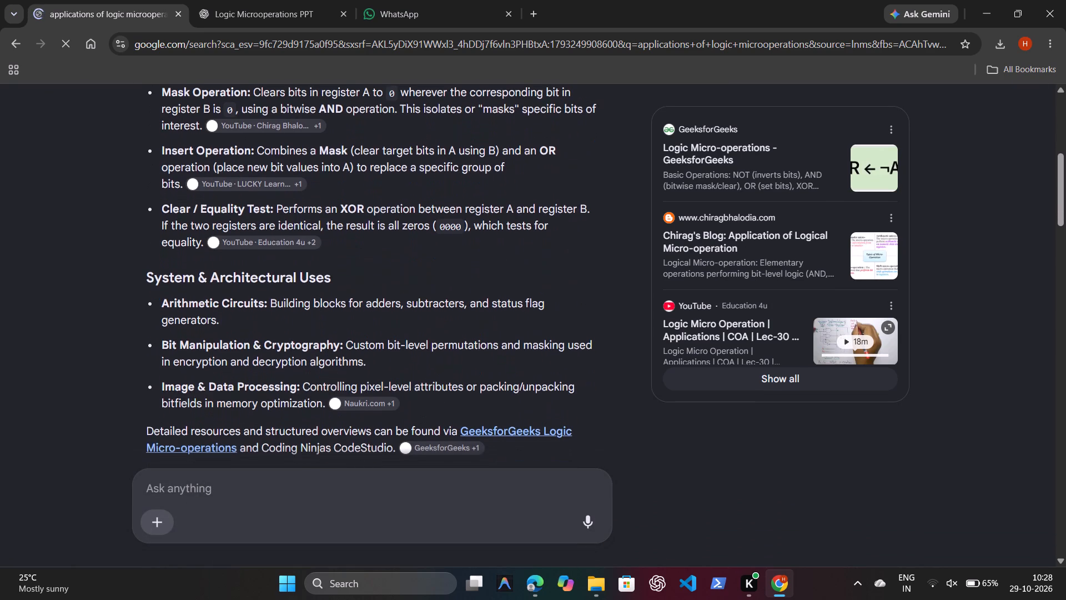
{"action": "scroll", "coordinate": [316, 341], "scroll_direction": "up", "scroll_amount": 4}
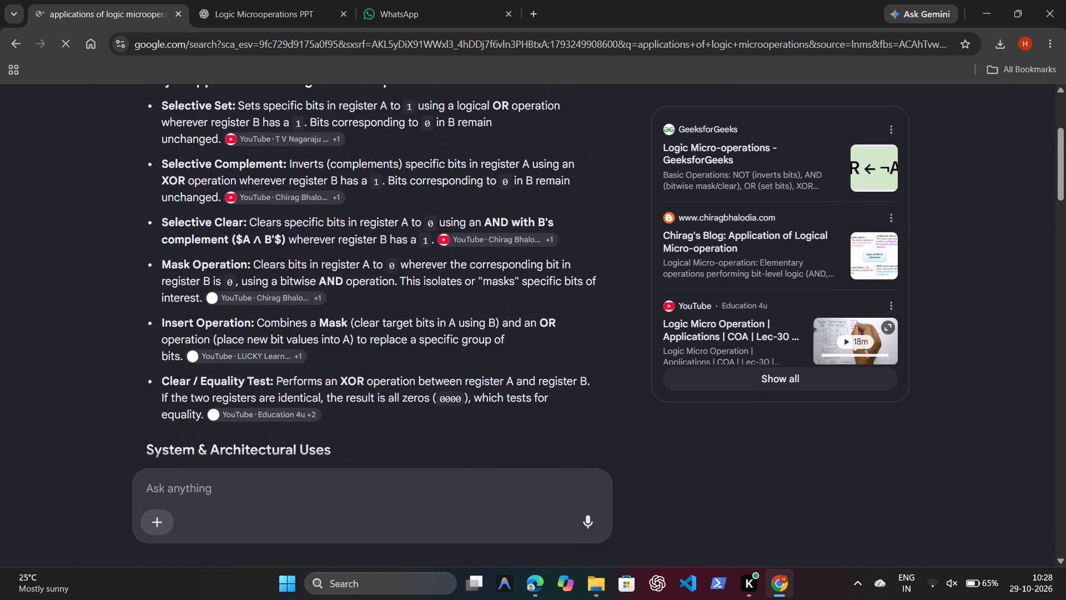
{"action": "scroll", "coordinate": [316, 341], "scroll_direction": "up", "scroll_amount": 2}
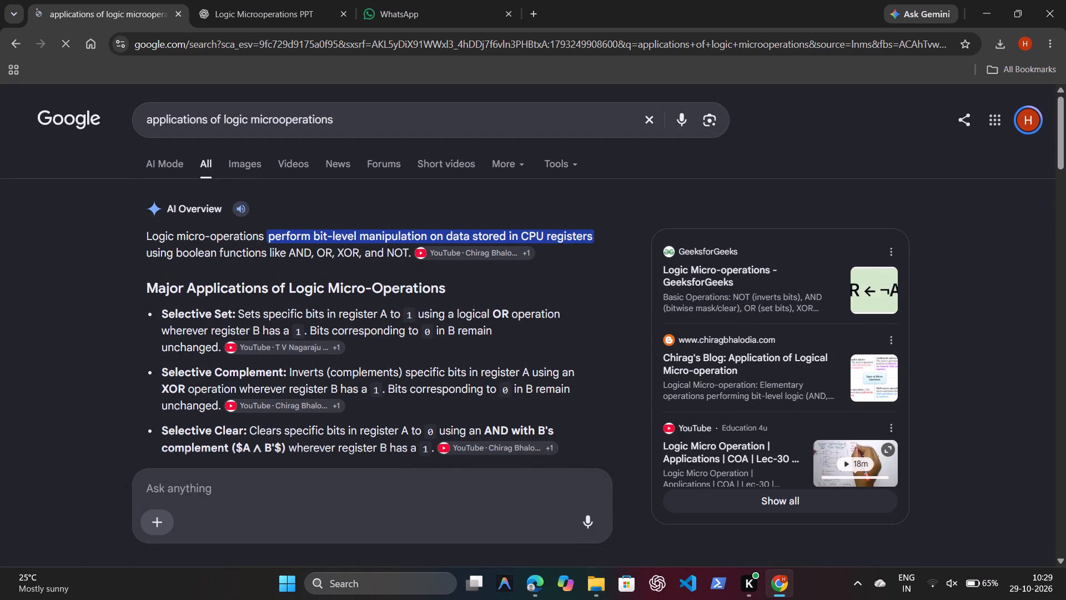
Copy the Selective Set definition from Google's AI Overview and paste it into slide 10's left content placeholder in 2502UG03M8.pptx.
{"action": "left_click_drag", "start_coordinate": [162, 311], "coordinate": [187, 325]}
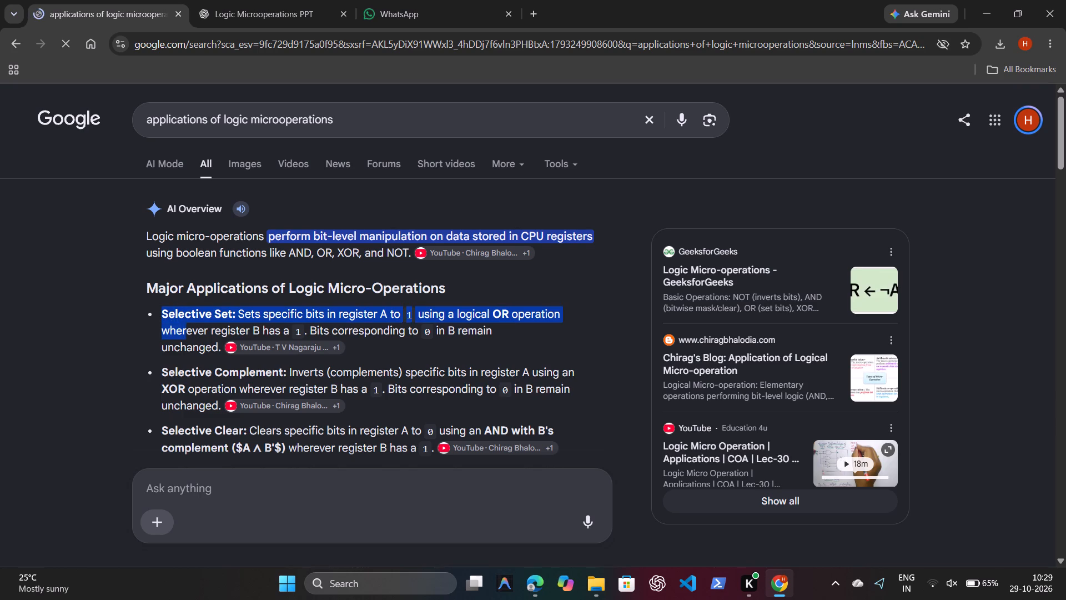
{"action": "left_click_drag", "start_coordinate": [187, 325], "coordinate": [223, 349]}
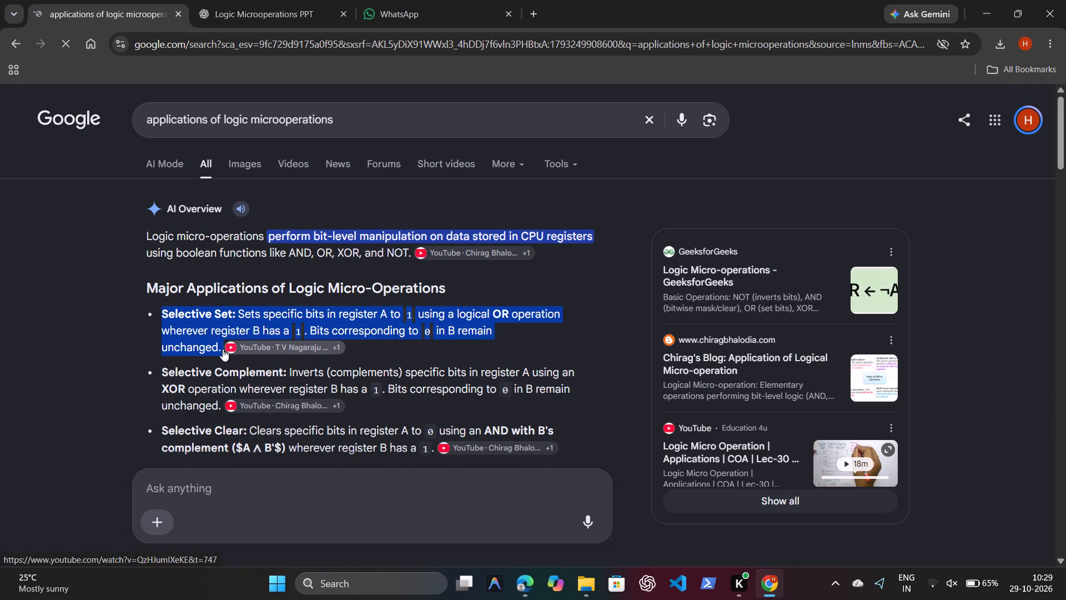
{"action": "key", "text": "ctrl+c"}
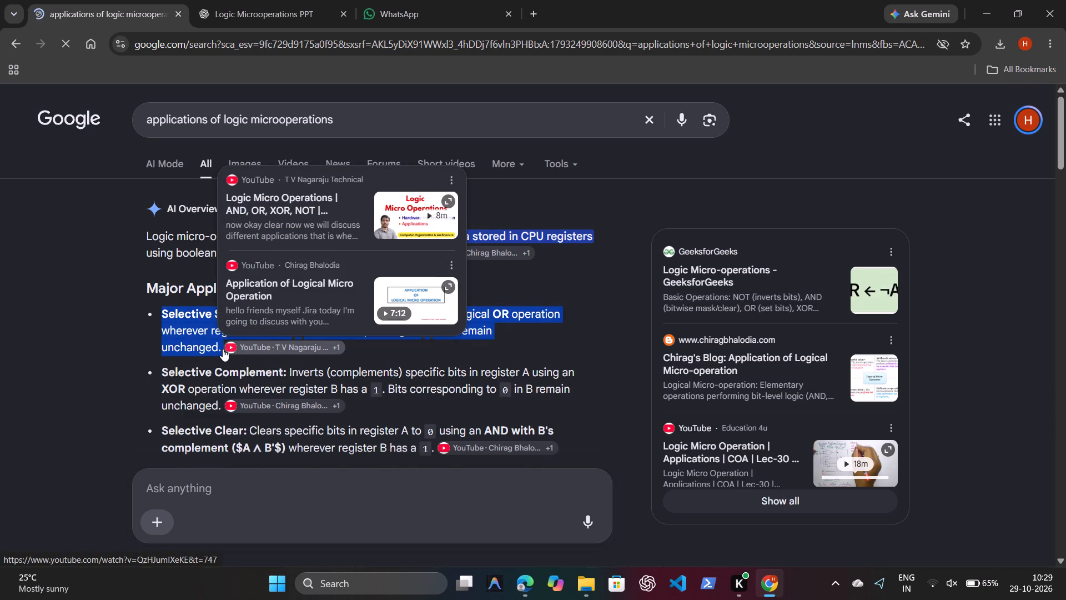
{"action": "left_click", "coordinate": [531, 578]}
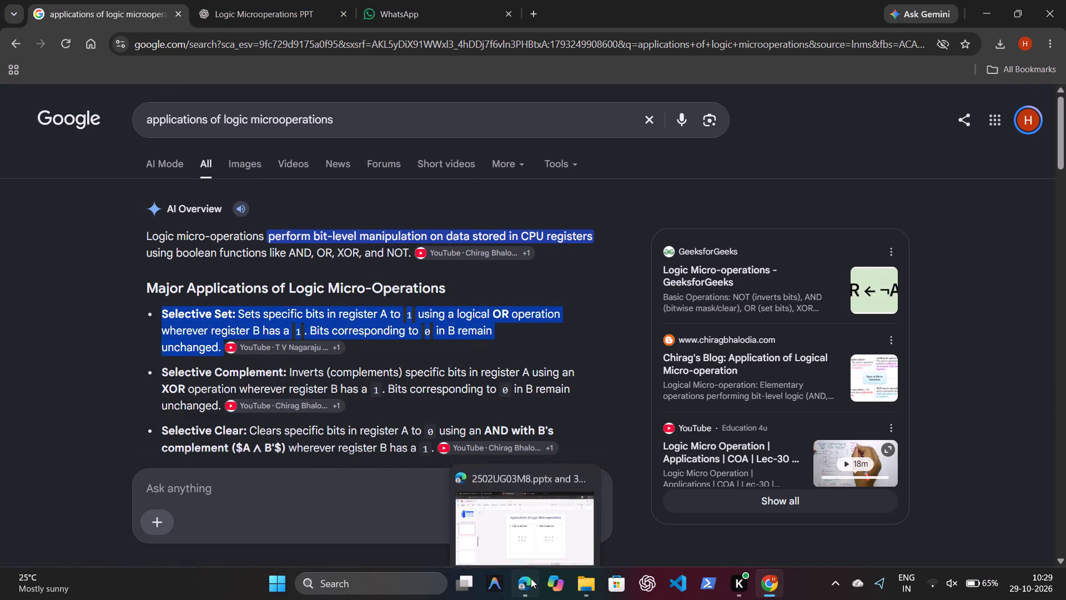
{"action": "left_click", "coordinate": [482, 271]}
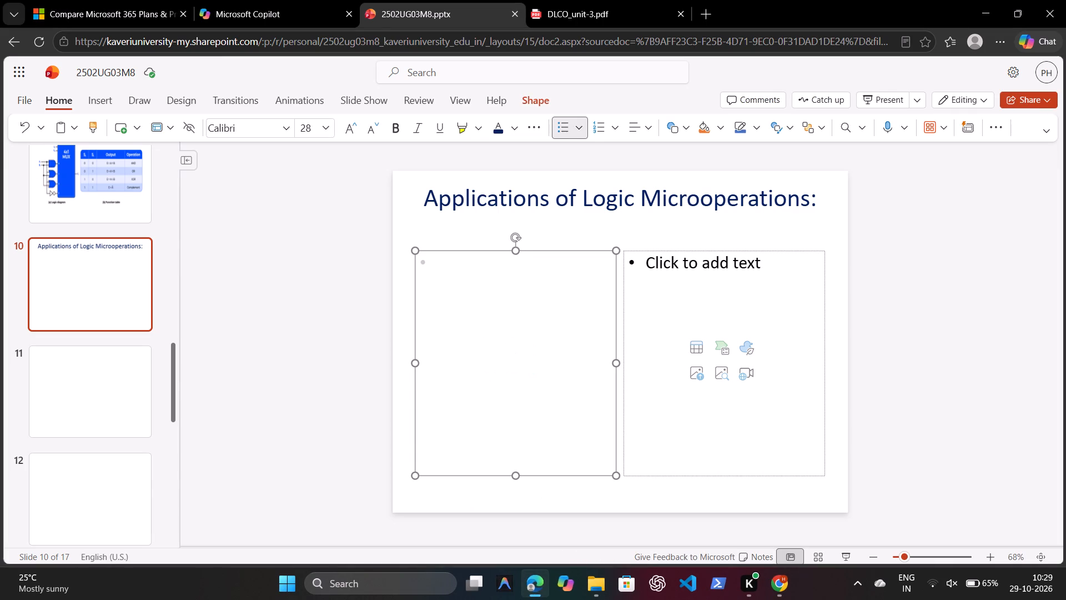
{"action": "key", "text": "ctrl+v"}
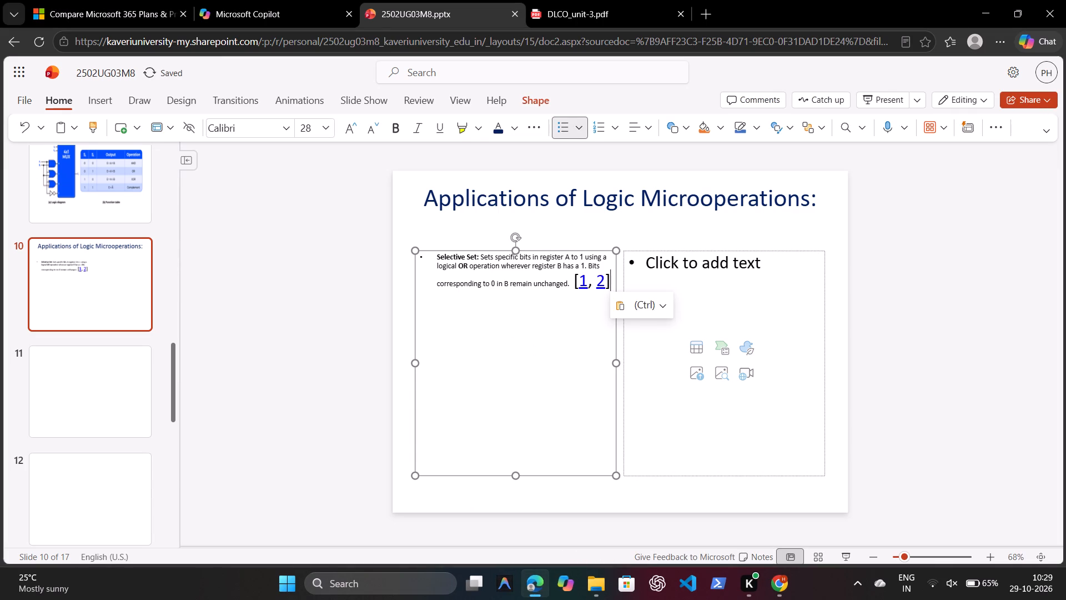
Extend the top edge of the Selective Set text box upward, closer to the slide title.
{"action": "left_click_drag", "start_coordinate": [515, 247], "coordinate": [515, 241]}
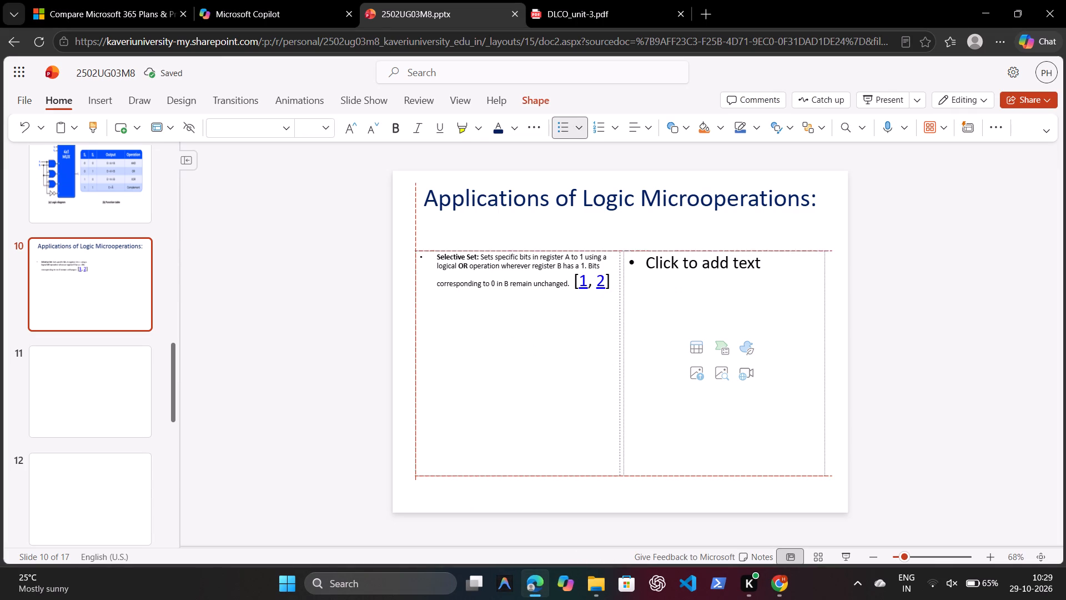
{"action": "left_click_drag", "start_coordinate": [515, 241], "coordinate": [513, 226]}
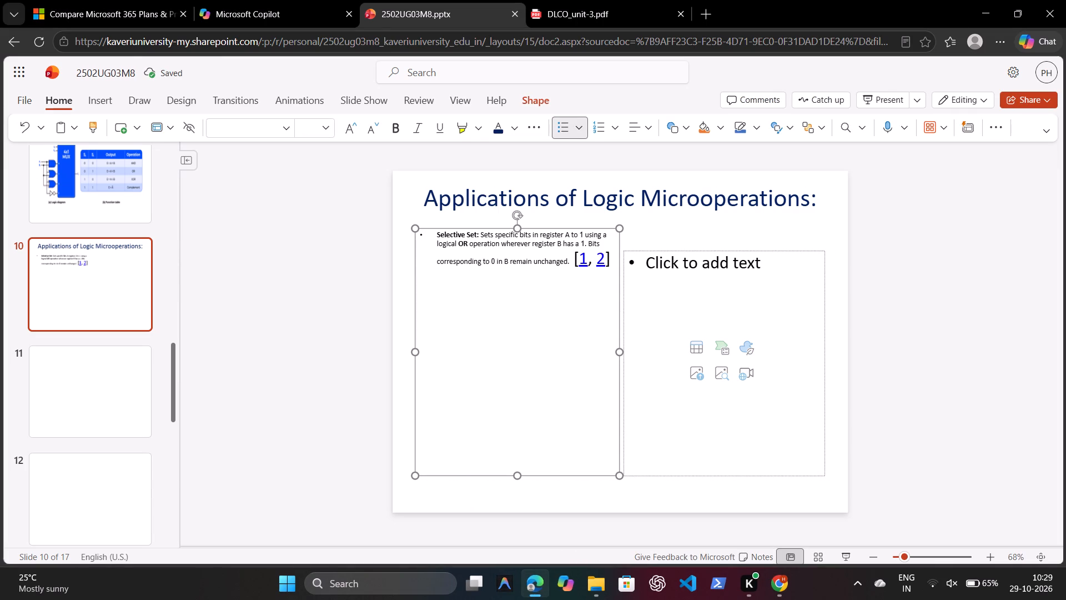
Delete the pasted citation links "[1, 2]" from the end of the Selective Set definition.
{"action": "left_click", "coordinate": [610, 259]}
{"action": "key", "text": "BackSpace"}
{"action": "key", "text": "BackSpace"}
{"action": "key", "text": "BackSpace"}
{"action": "key", "text": "BackSpace"}
{"action": "key", "text": "BackSpace"}
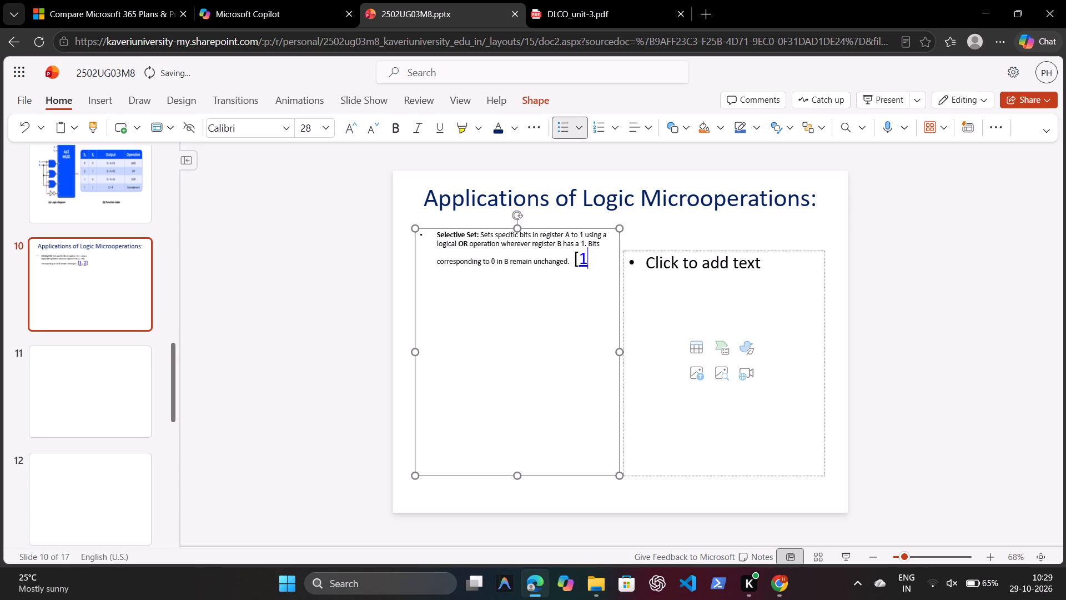
{"action": "key", "text": "BackSpace"}
{"action": "key", "text": "BackSpace"}
{"action": "key", "text": "BackSpace"}
{"action": "key", "text": "BackSpace"}
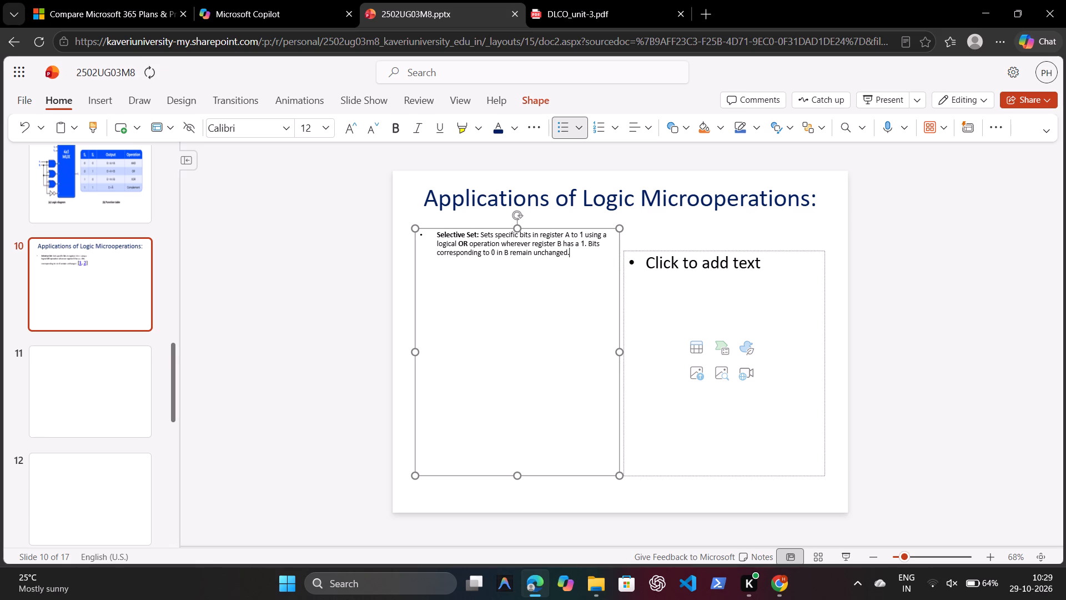
Set the font size of the whole Selective Set definition to 24.
{"action": "left_click_drag", "start_coordinate": [438, 236], "coordinate": [498, 263]}
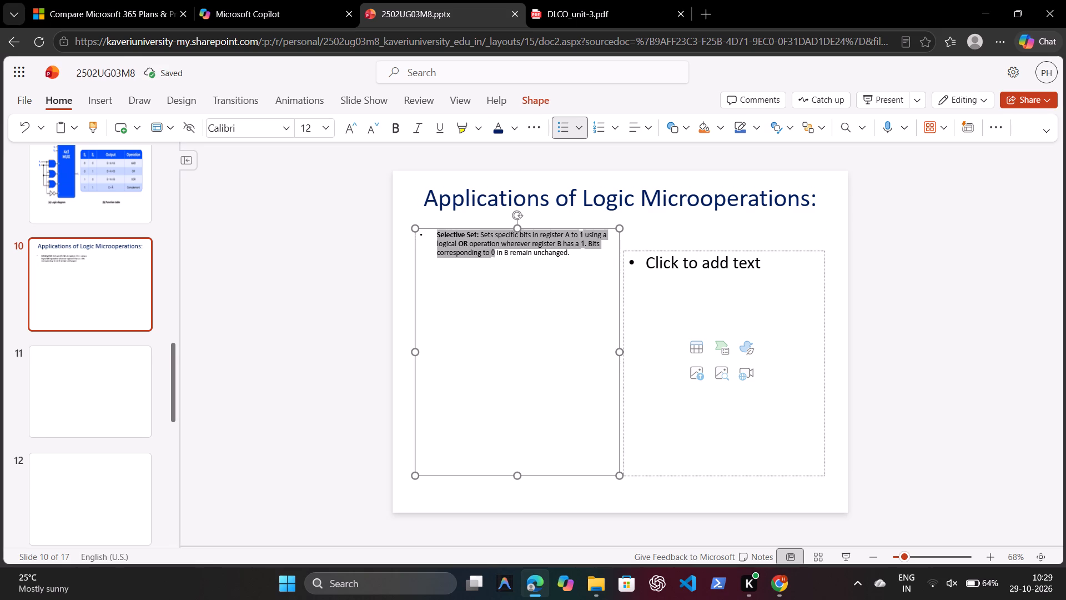
{"action": "left_click_drag", "start_coordinate": [498, 263], "coordinate": [579, 260]}
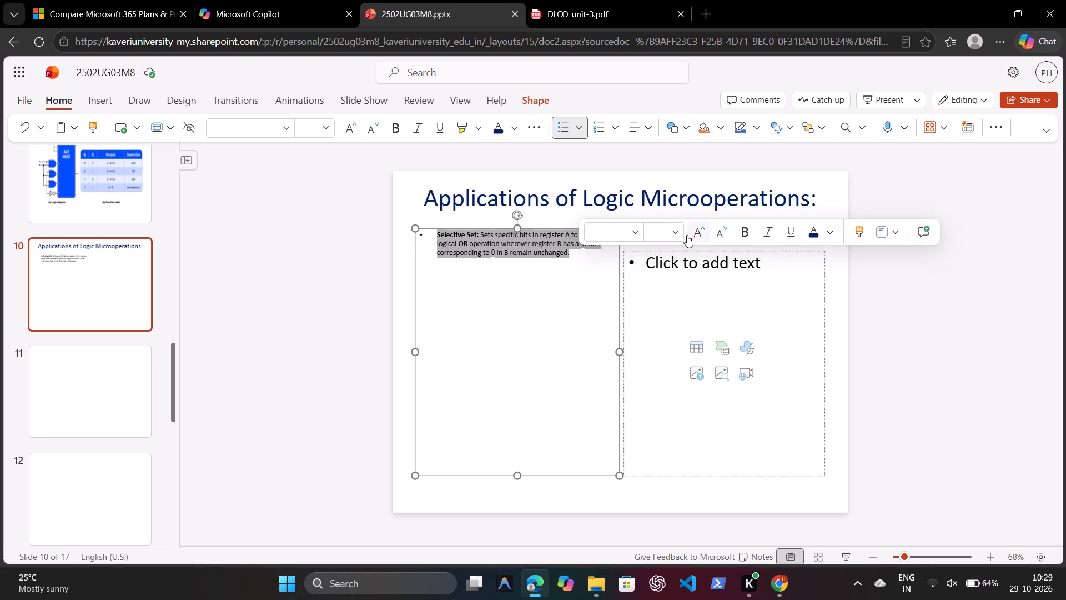
{"action": "left_click", "coordinate": [677, 234]}
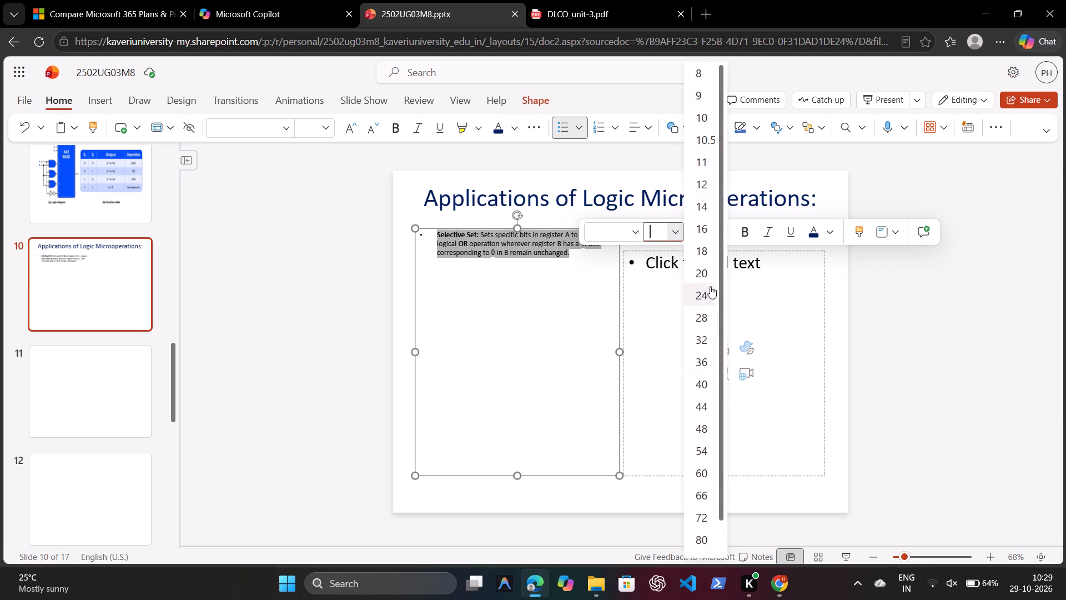
{"action": "left_click", "coordinate": [698, 299]}
{"action": "left_click", "coordinate": [294, 216]}
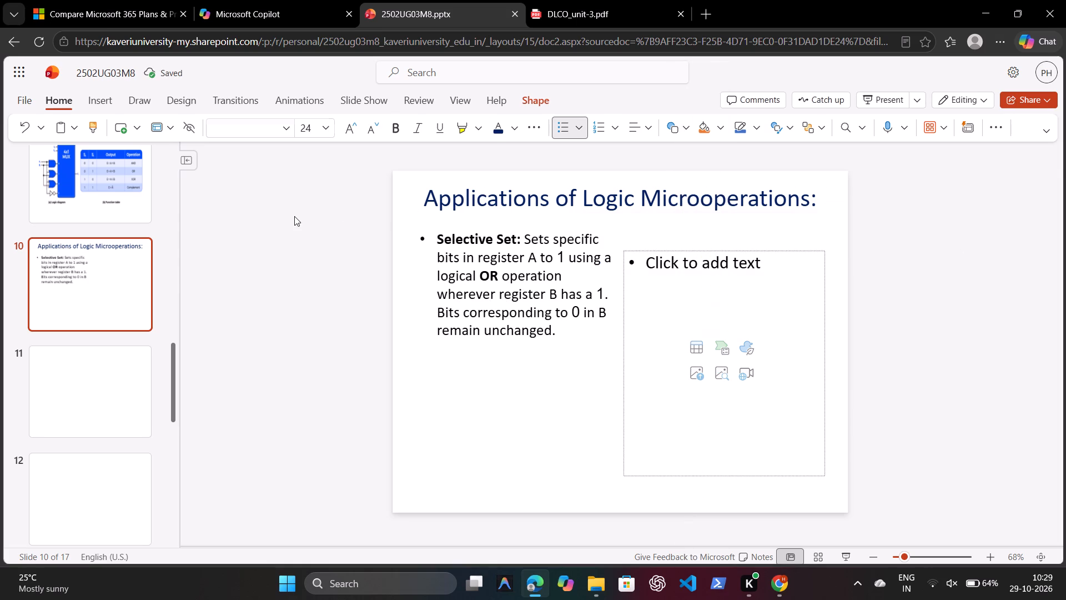
Examine the selective set and selective complement examples on page 19 of DLCO_unit-3.pdf, and return to the presentation.
{"action": "left_click", "coordinate": [600, 333]}
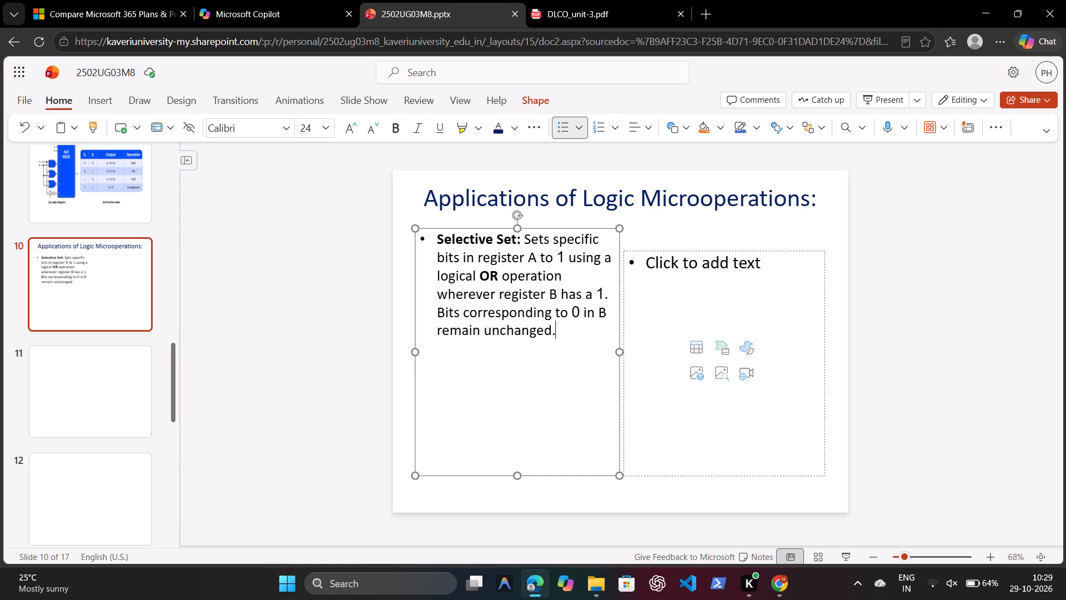
{"action": "left_click", "coordinate": [694, 333]}
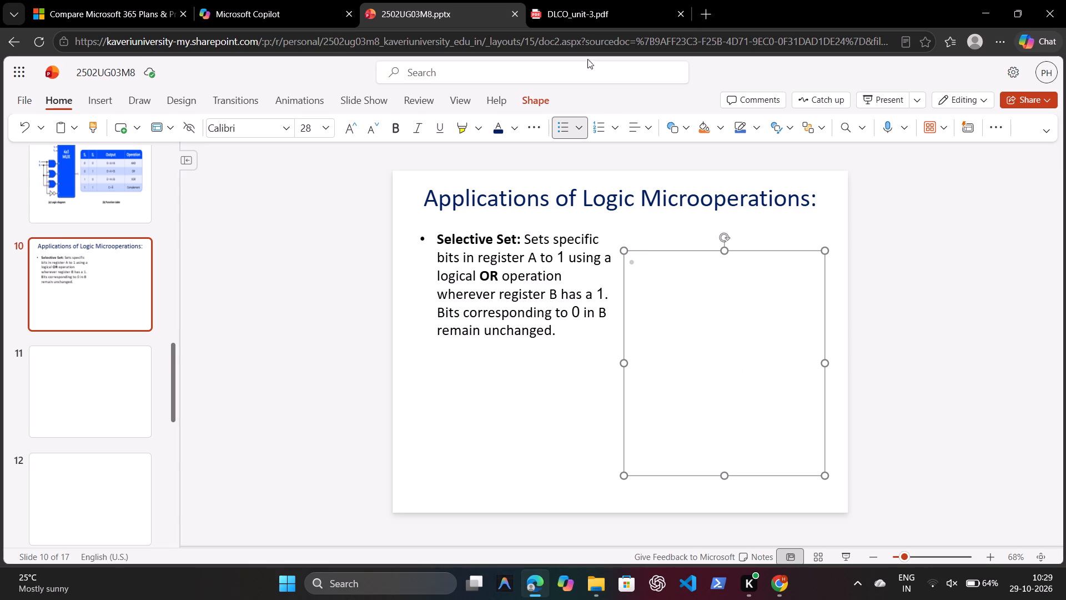
{"action": "left_click", "coordinate": [583, 16]}
{"action": "scroll", "coordinate": [519, 184], "scroll_direction": "left", "scroll_amount": 1}
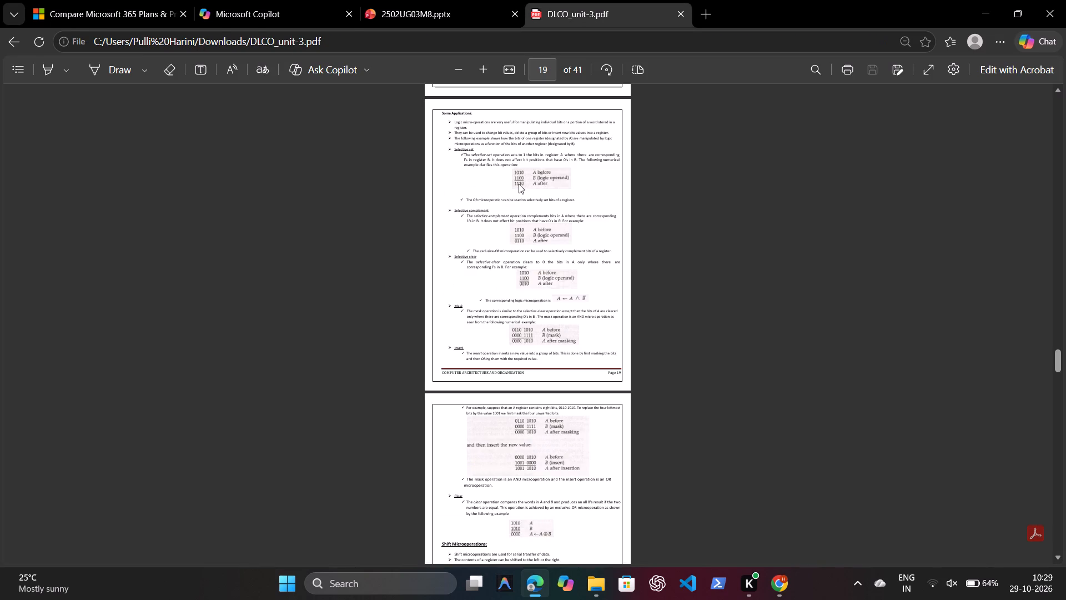
{"action": "scroll", "coordinate": [460, 247], "scroll_direction": "up", "scroll_amount": 1}
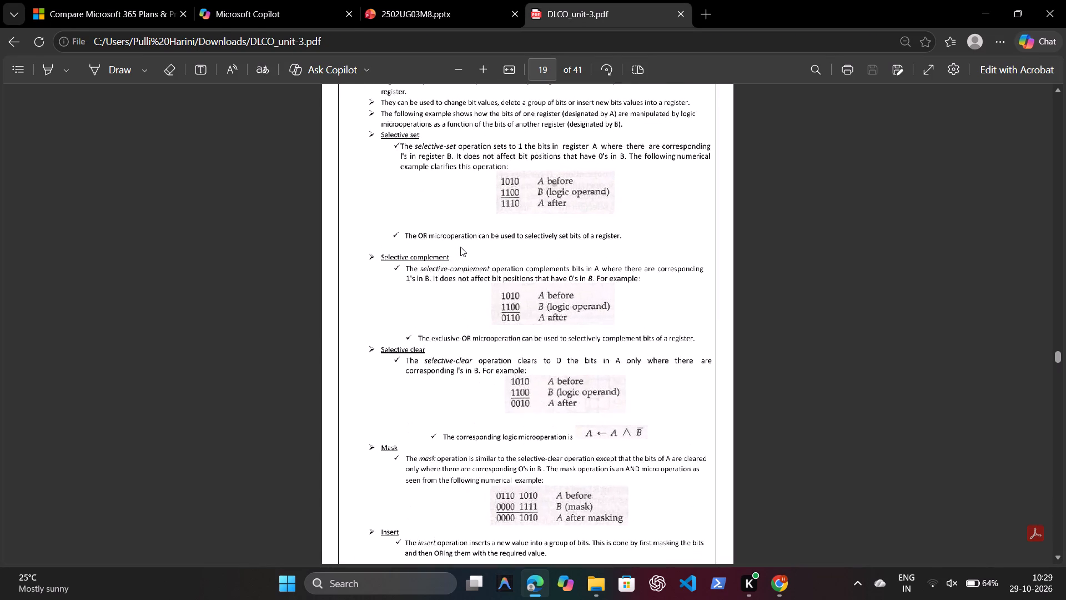
{"action": "scroll", "coordinate": [460, 247], "scroll_direction": "up", "scroll_amount": 1}
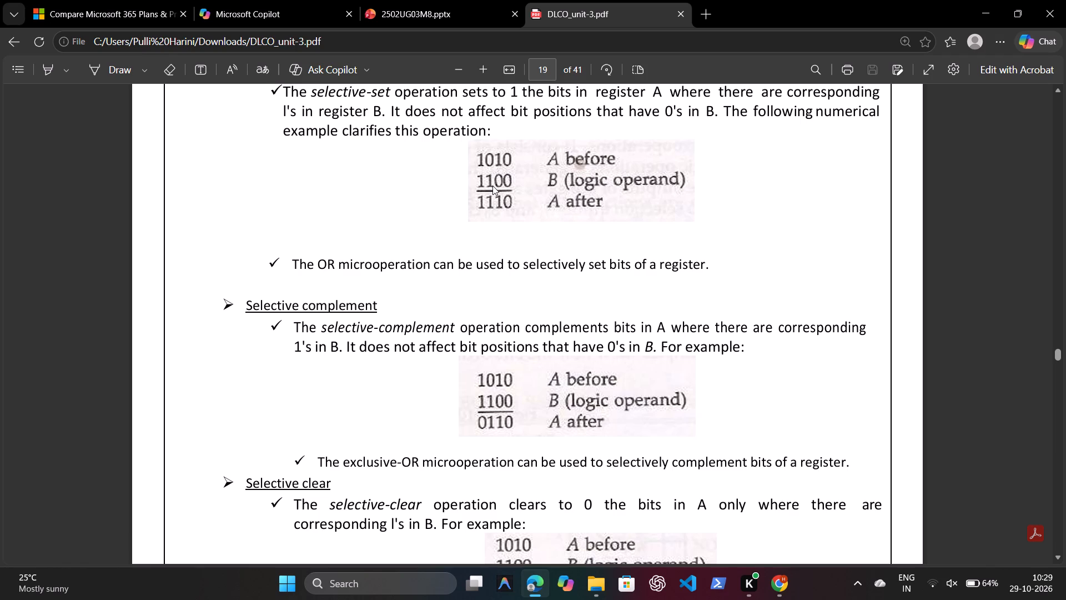
{"action": "scroll", "coordinate": [521, 186], "scroll_direction": "up", "scroll_amount": 1}
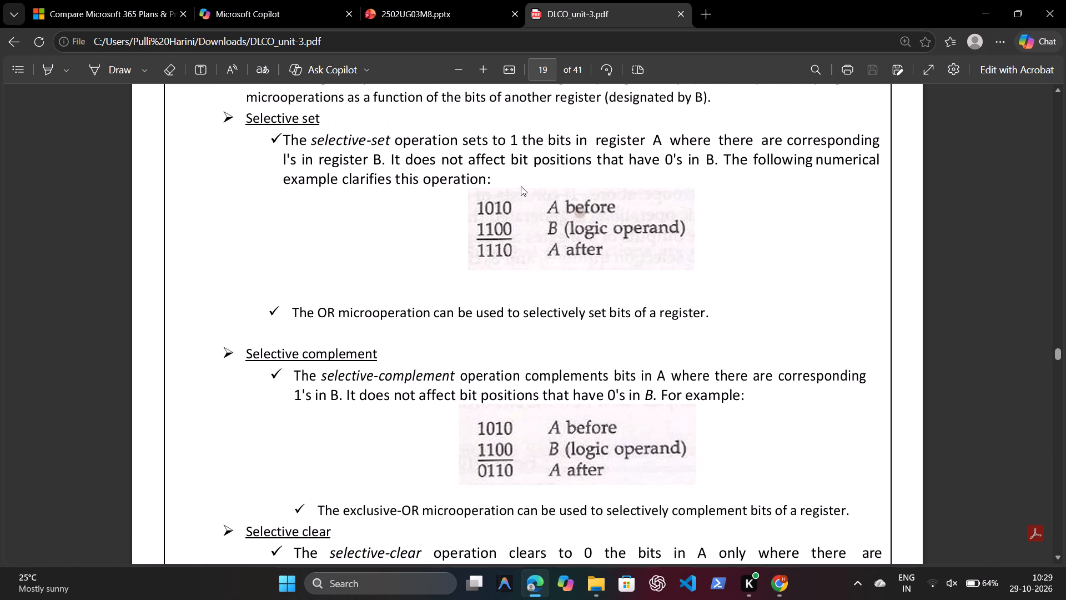
{"action": "scroll", "coordinate": [521, 186], "scroll_direction": "up", "scroll_amount": 1}
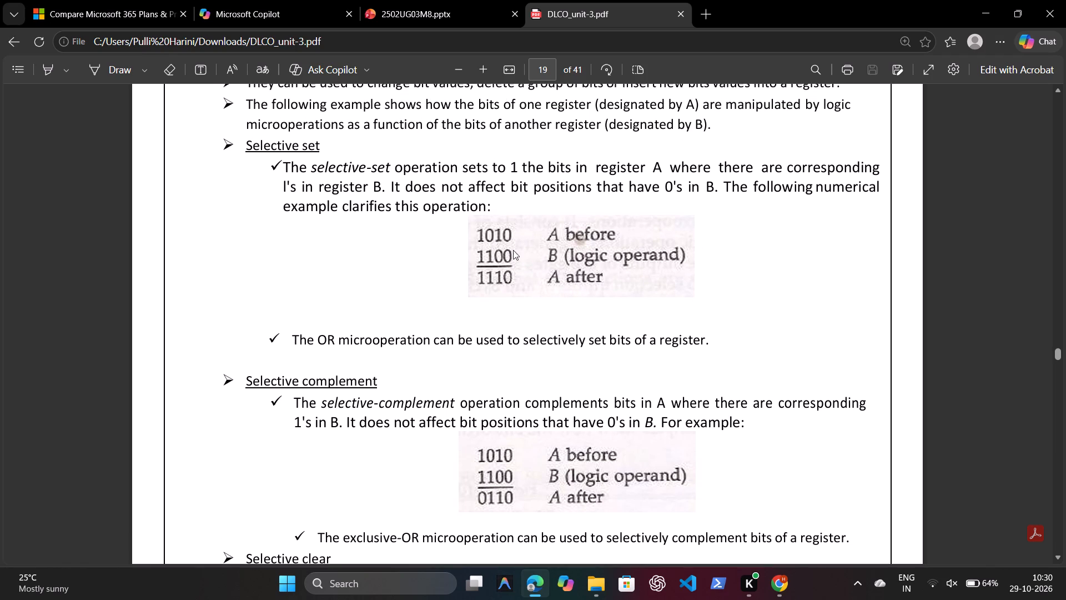
{"action": "left_click", "coordinate": [410, 0]}
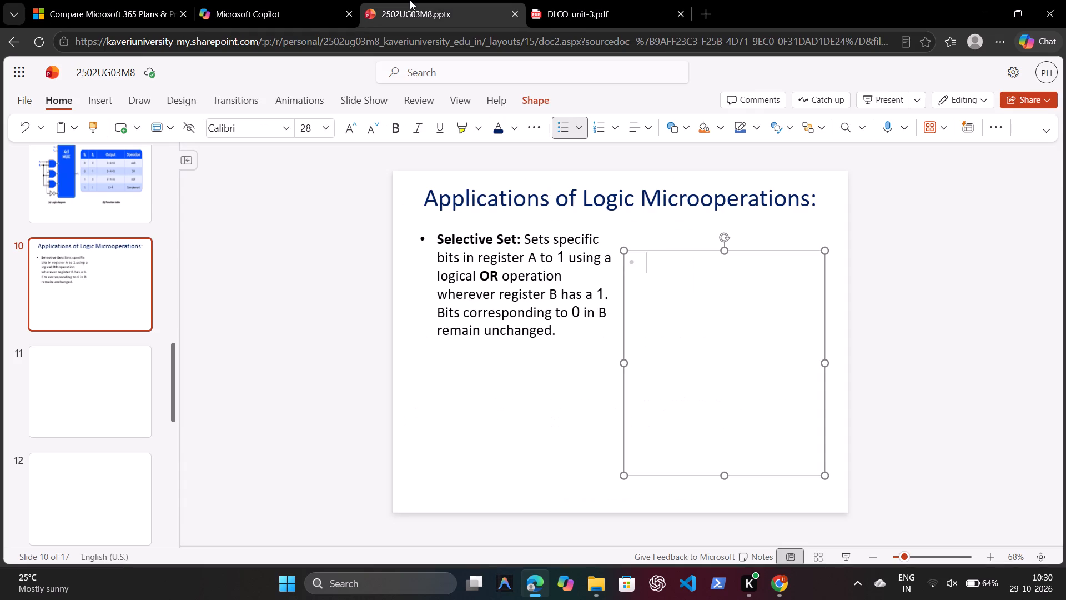
Copy the Selective Complement definition from Google's AI Overview in Chrome and paste it into slide 10's empty right placeholder.
{"action": "left_click", "coordinate": [778, 587]}
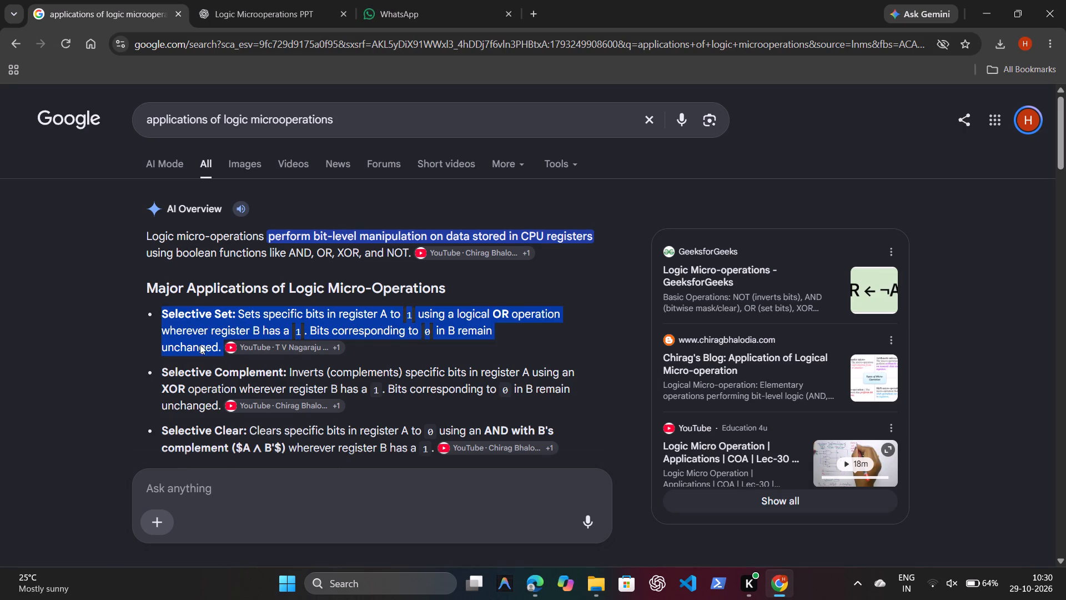
{"action": "left_click", "coordinate": [0, 308]}
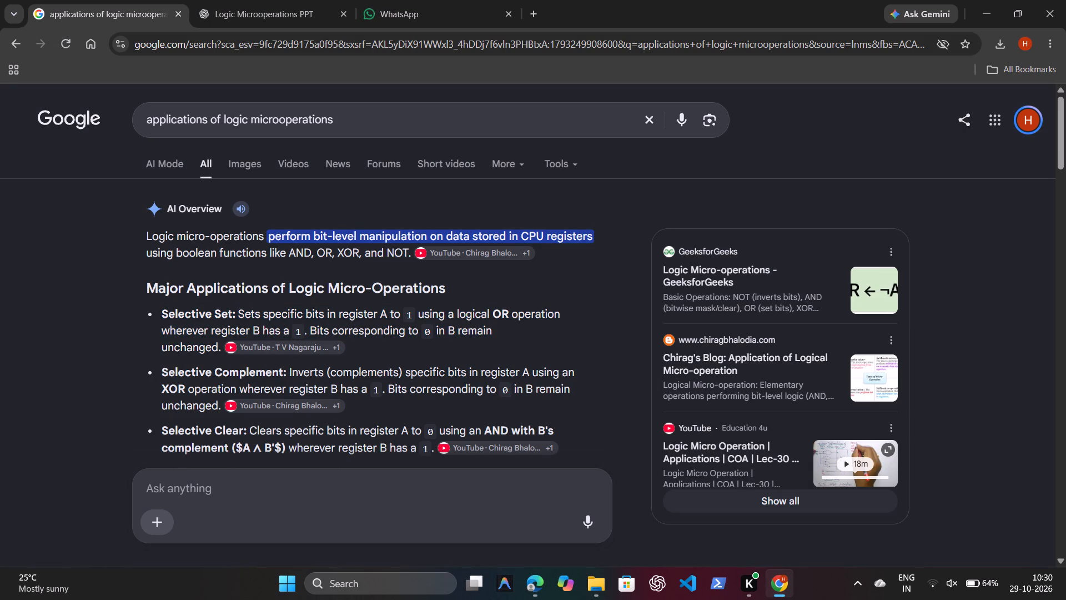
{"action": "left_click_drag", "start_coordinate": [161, 370], "coordinate": [204, 408]}
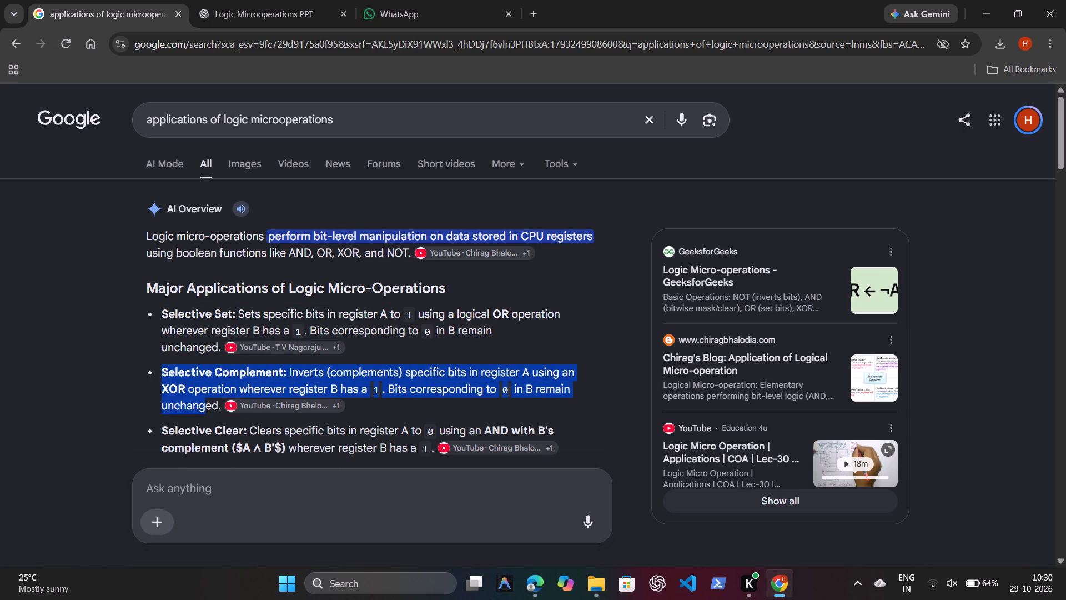
{"action": "left_click_drag", "start_coordinate": [204, 408], "coordinate": [219, 407]}
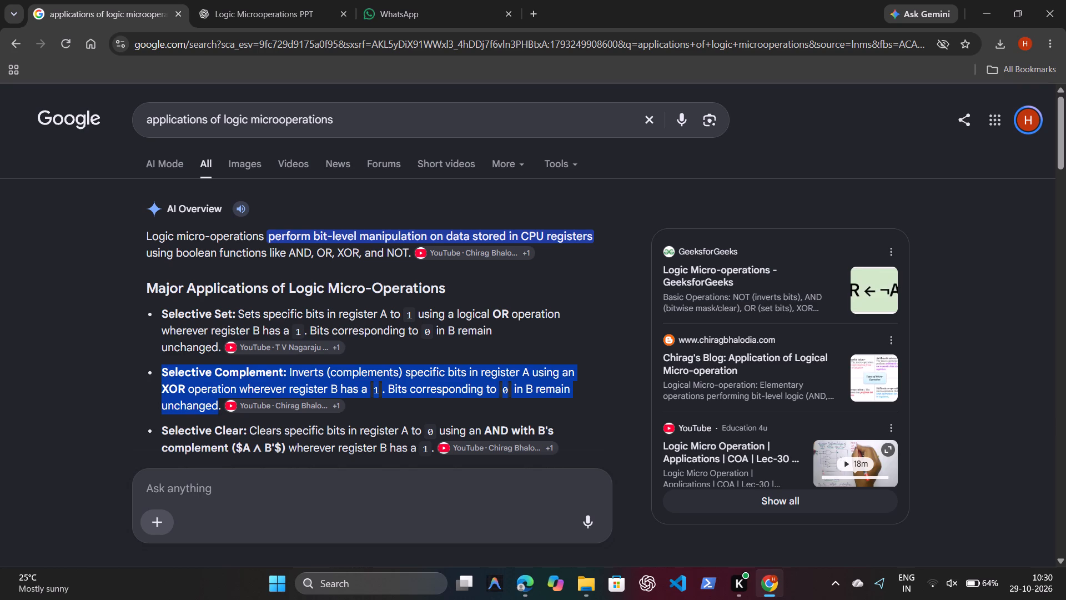
{"action": "key", "text": "ctrl+c"}
{"action": "left_click", "coordinate": [535, 582]}
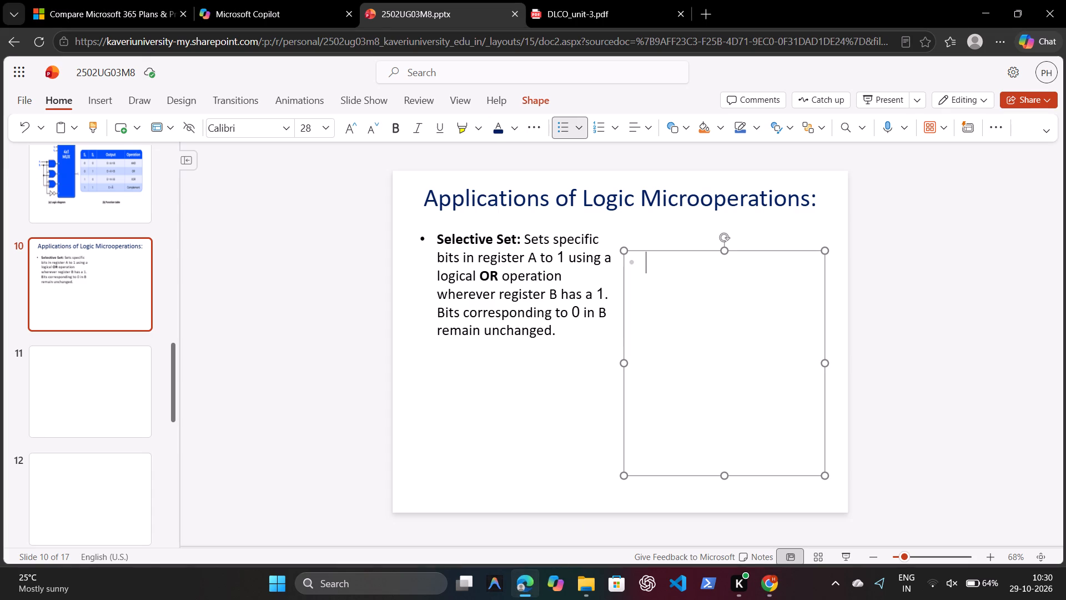
{"action": "left_click", "coordinate": [652, 293]}
{"action": "key", "text": "ctrl+v"}
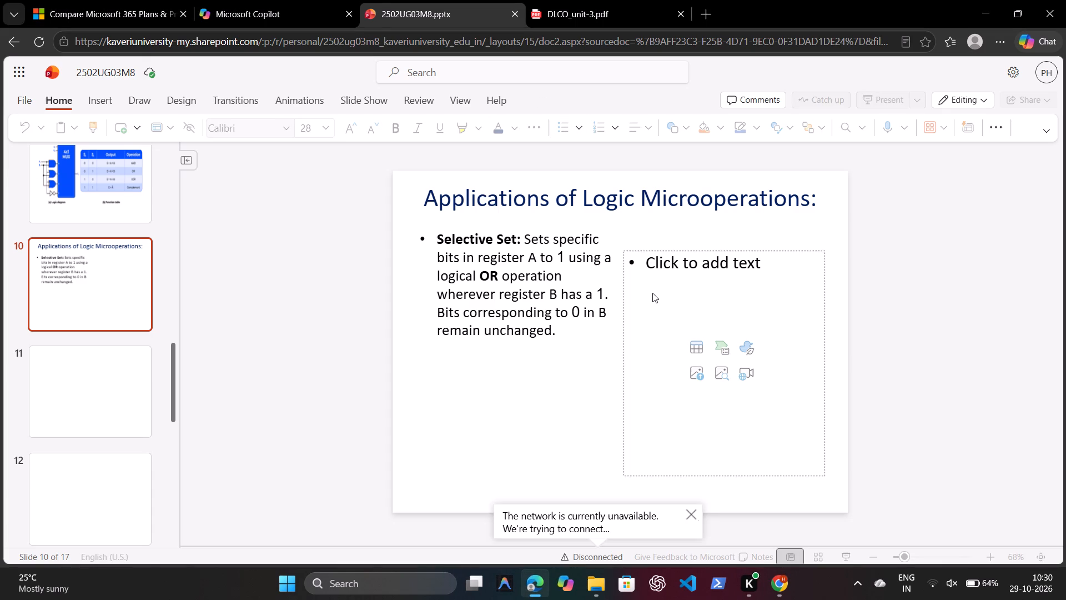
{"action": "left_click", "coordinate": [694, 512]}
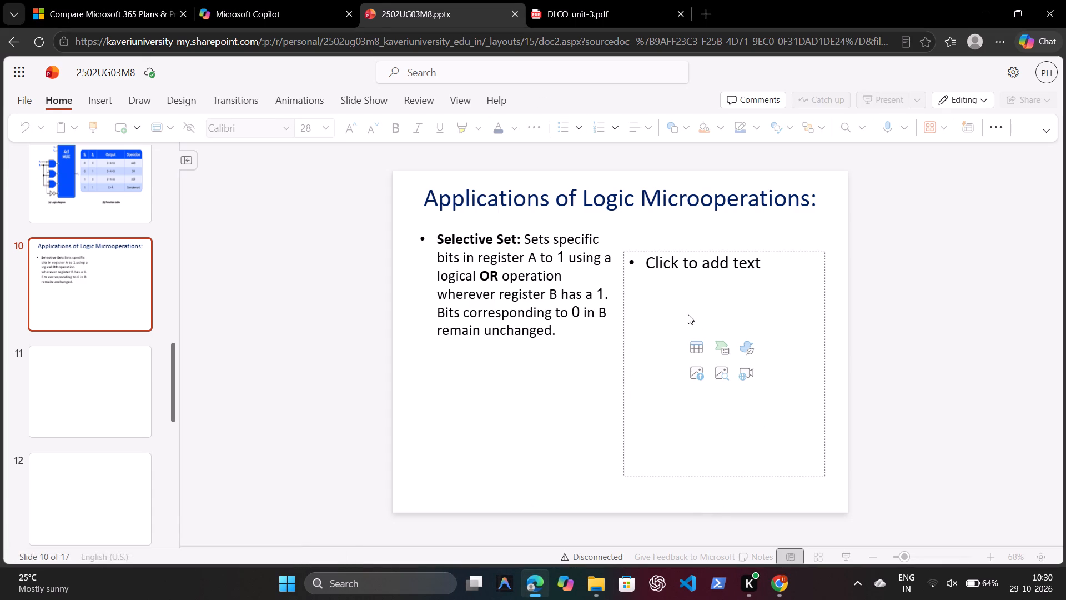
{"action": "left_click", "coordinate": [652, 260]}
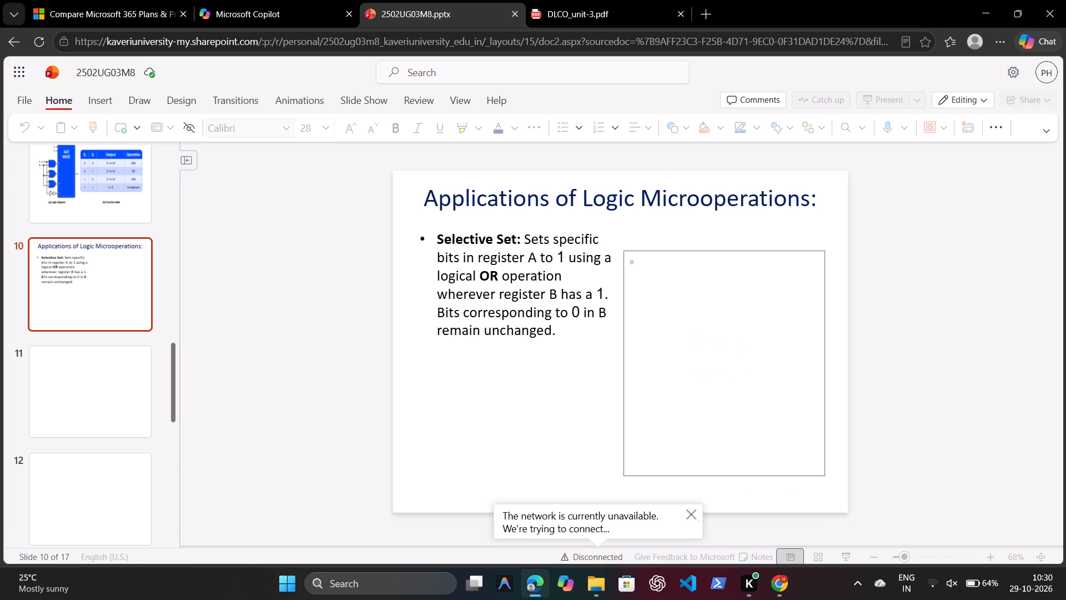
{"action": "key", "text": "ctrl+v"}
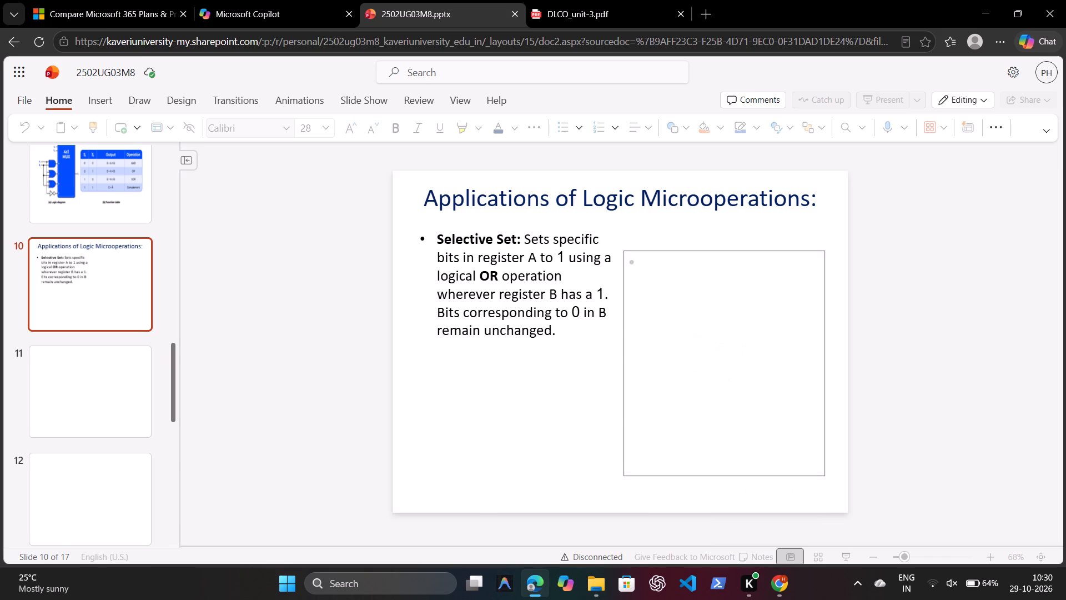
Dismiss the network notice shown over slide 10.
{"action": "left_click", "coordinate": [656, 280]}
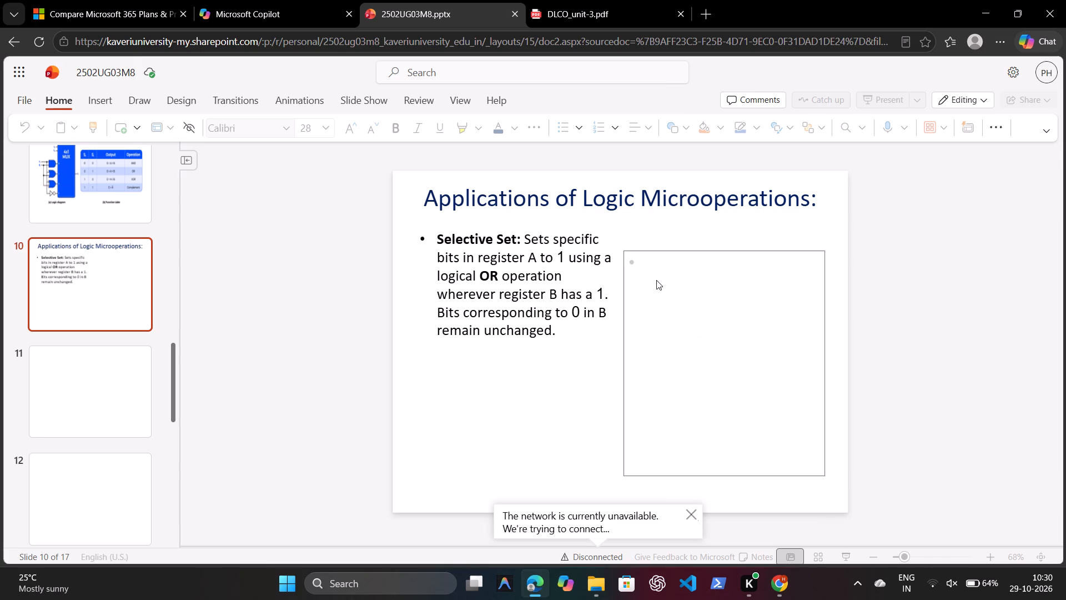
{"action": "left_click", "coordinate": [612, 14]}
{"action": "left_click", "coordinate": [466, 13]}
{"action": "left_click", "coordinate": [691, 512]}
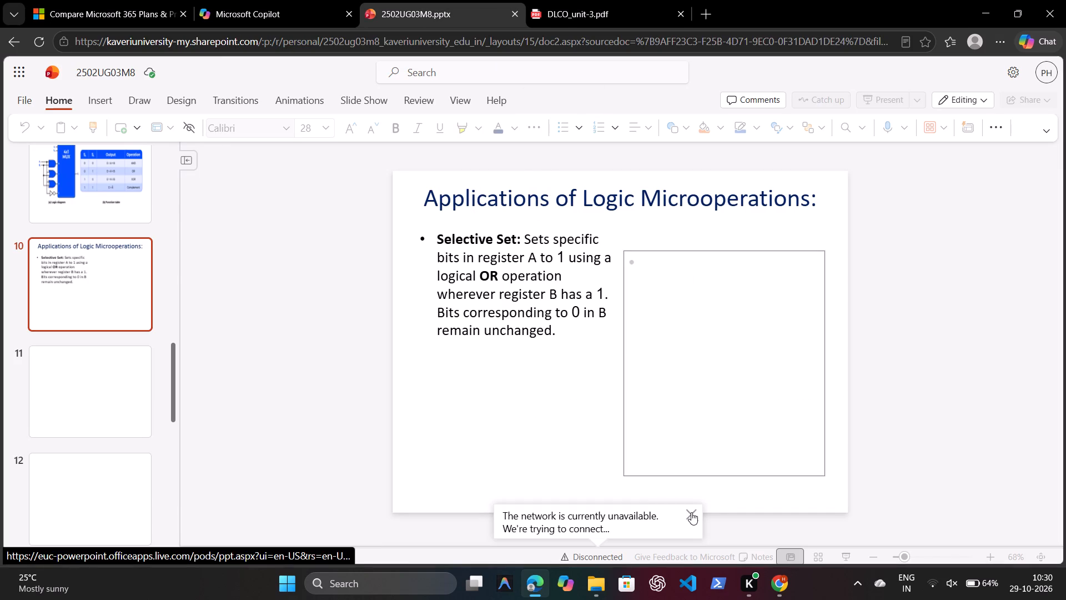
Check the KAVERI connection in the Wi-Fi network list, and return to slide 10's empty right placeholder.
{"action": "left_click", "coordinate": [972, 596]}
{"action": "left_click", "coordinate": [872, 322]}
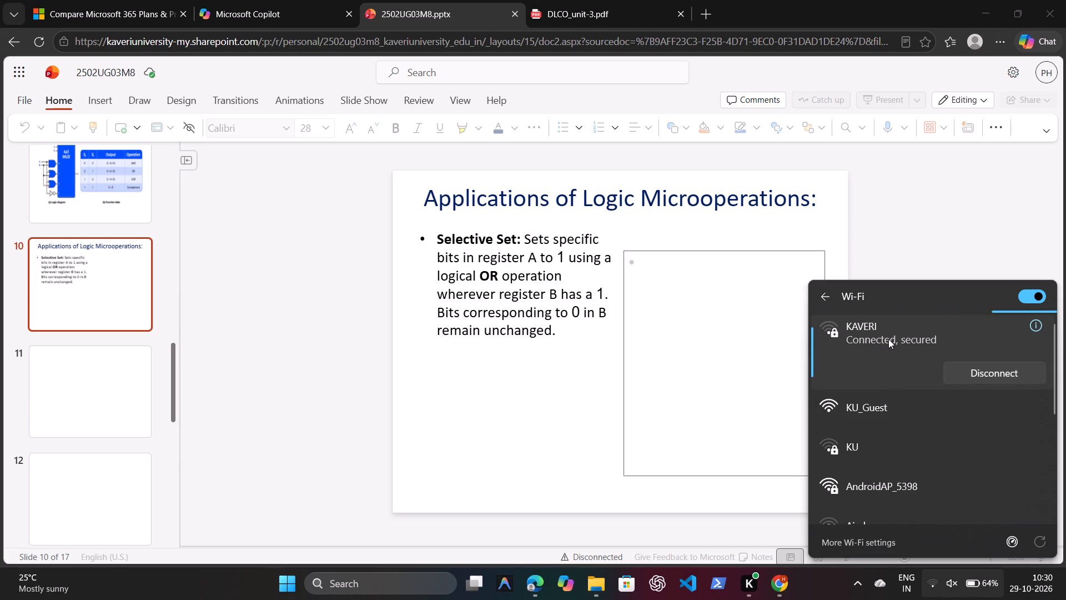
{"action": "left_click", "coordinate": [888, 338]}
{"action": "left_click", "coordinate": [876, 229]}
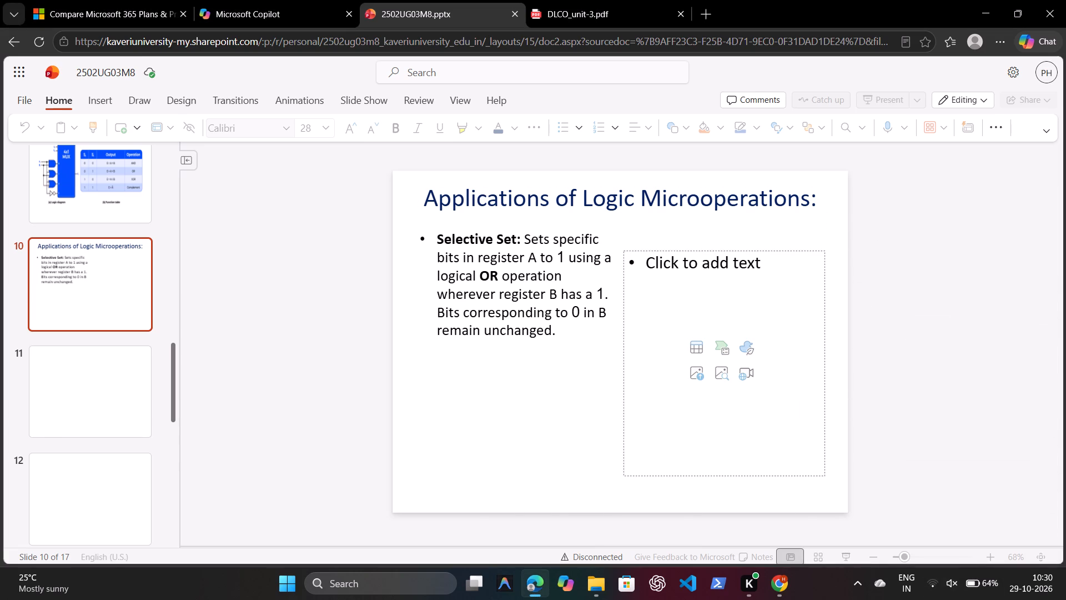
{"action": "left_click", "coordinate": [743, 273]}
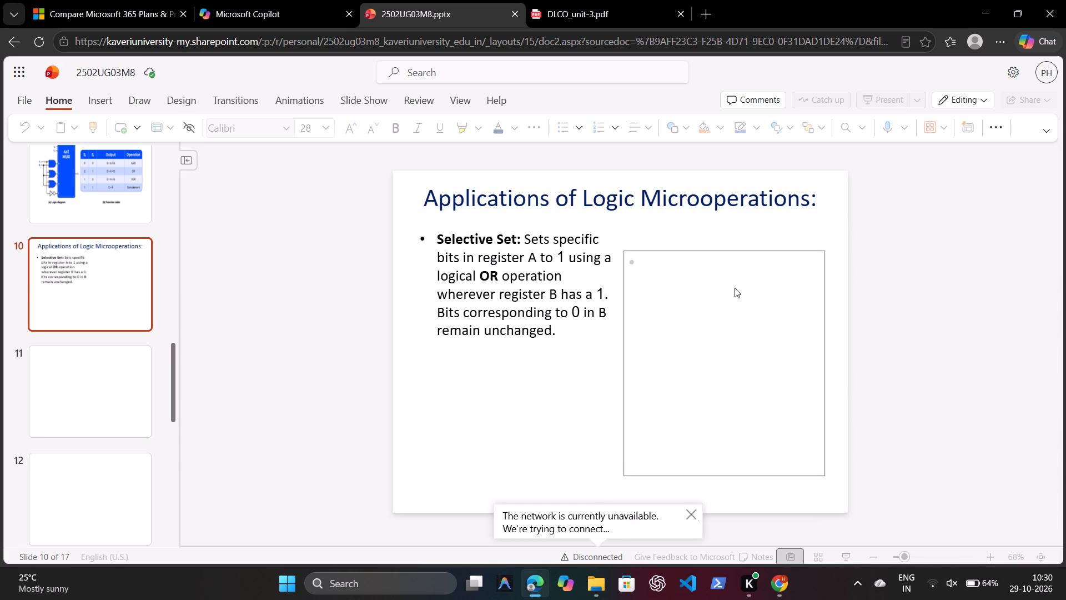
Switch the Wi-Fi connection to the KU network and close the network list.
{"action": "left_click", "coordinate": [936, 586]}
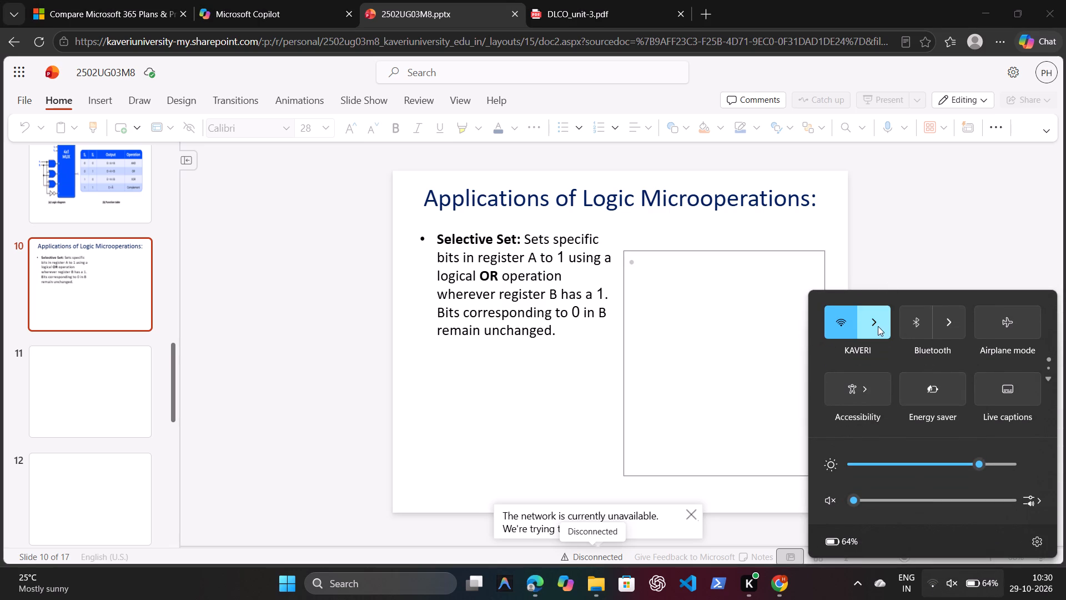
{"action": "left_click", "coordinate": [878, 326]}
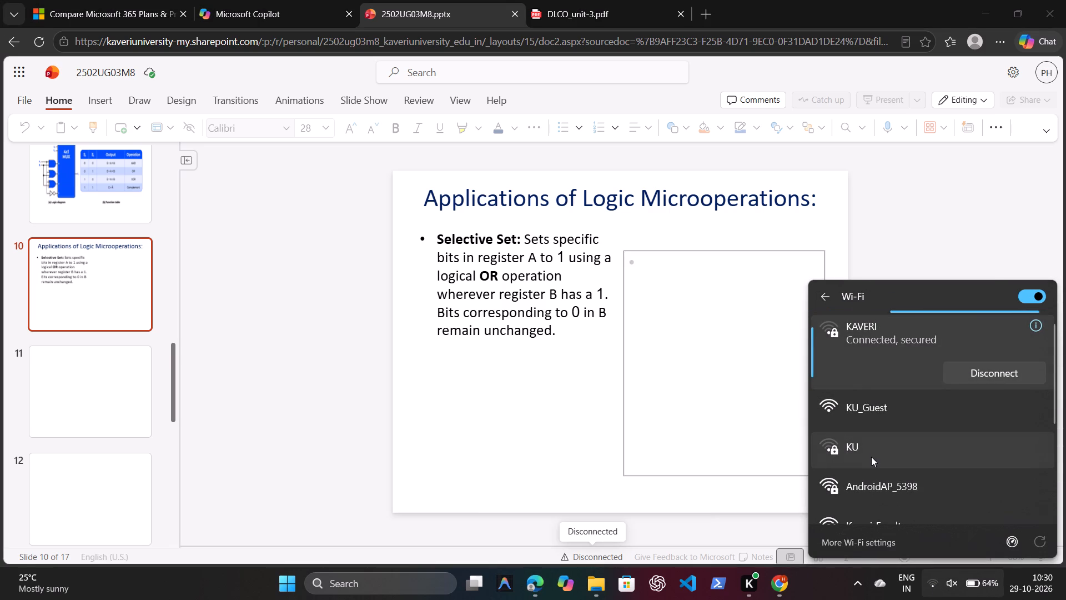
{"action": "left_click", "coordinate": [871, 457]}
{"action": "left_click", "coordinate": [982, 476]}
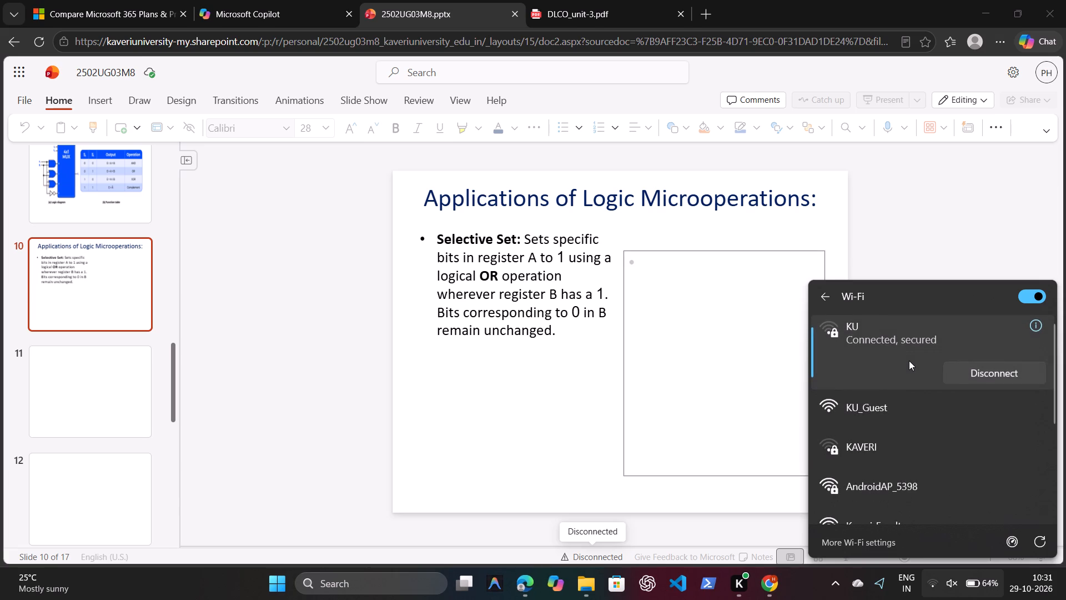
{"action": "left_click", "coordinate": [915, 233]}
Paste the copied Selective Complement definition into slide 10's empty right placeholder.
{"action": "left_click", "coordinate": [720, 261]}
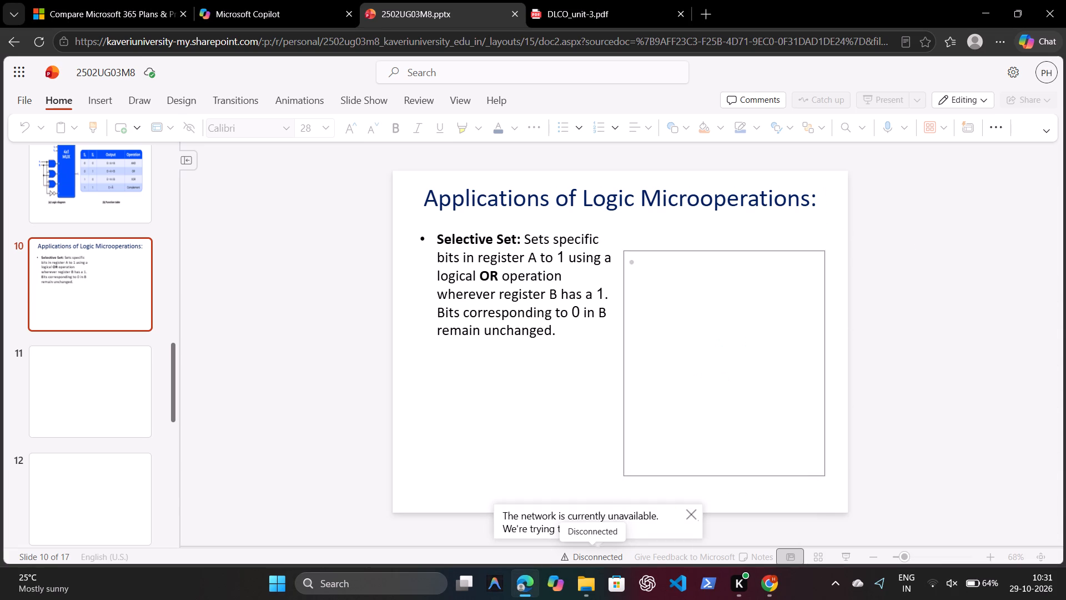
{"action": "key", "text": "ctrl+v"}
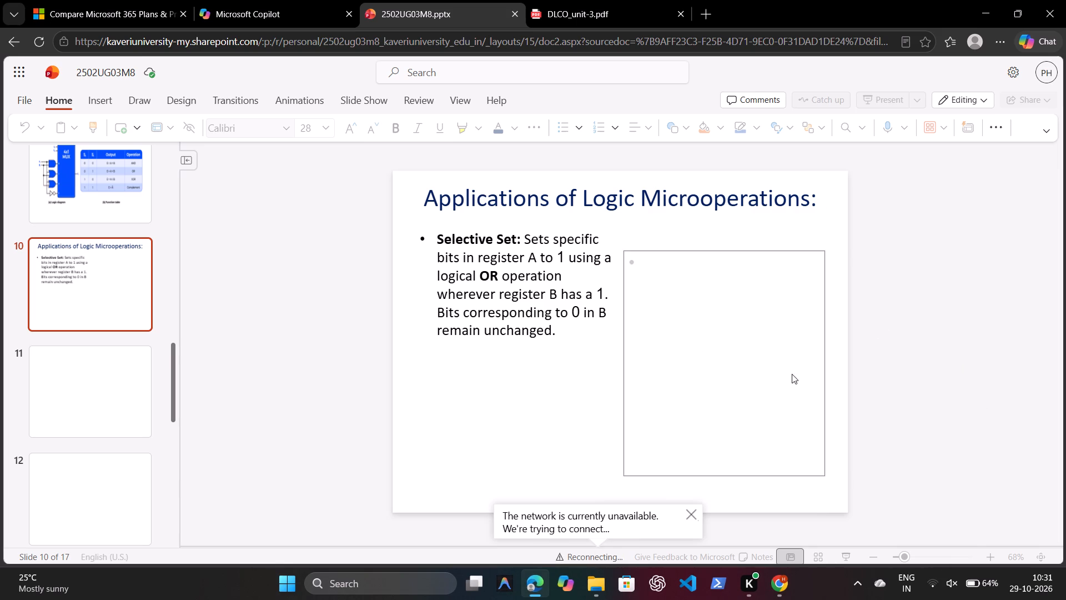
{"action": "left_click", "coordinate": [644, 262]}
{"action": "key", "text": "ctrl+v"}
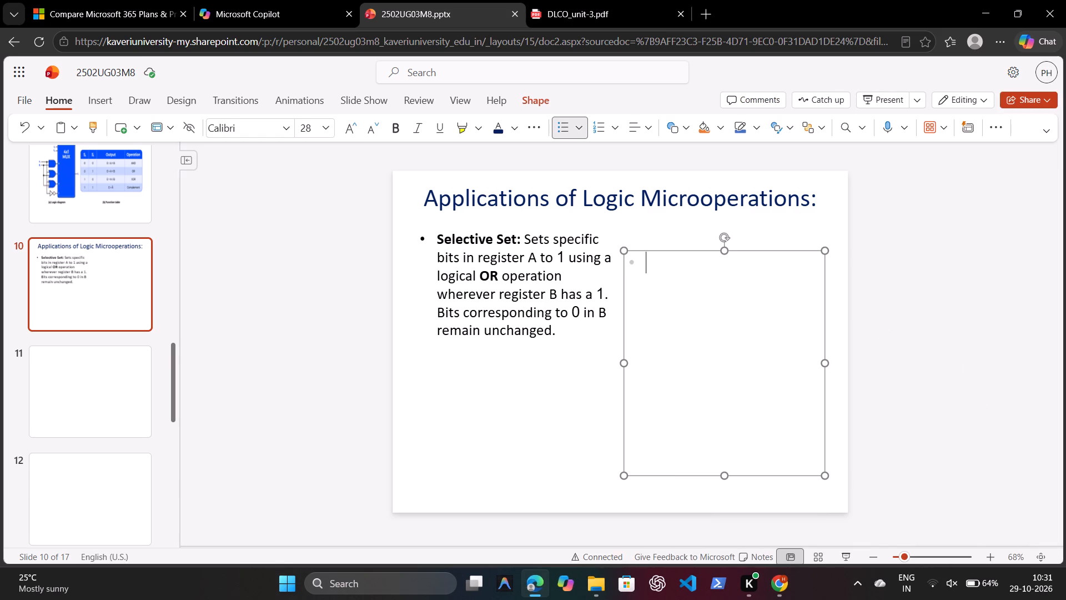
Set the font size of the "Selective Complement" heading in the right placeholder to 24.
{"action": "left_click_drag", "start_coordinate": [716, 268], "coordinate": [644, 269]}
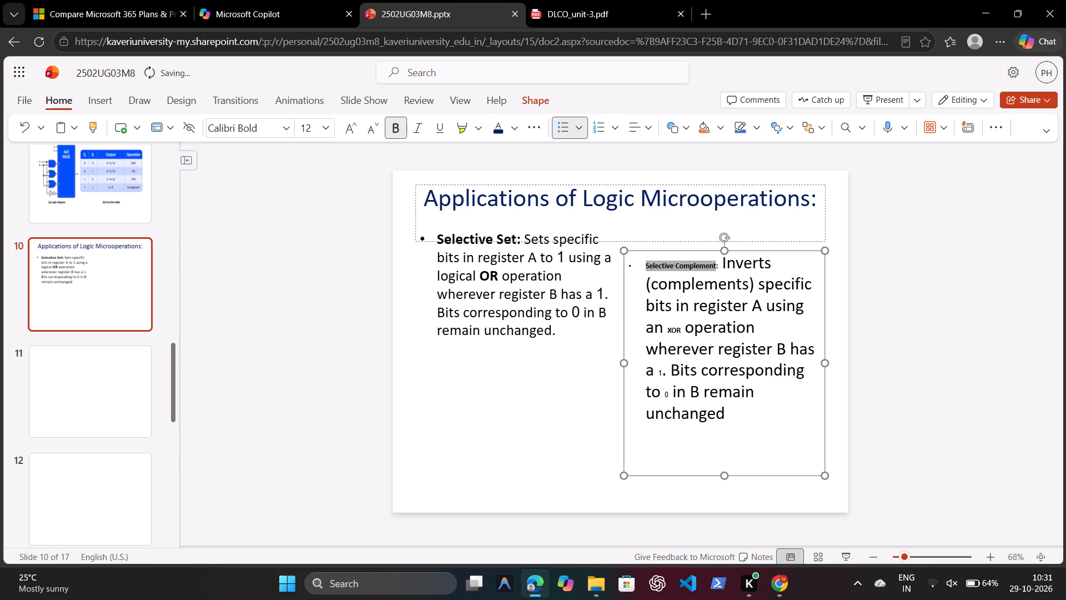
{"action": "left_click", "coordinate": [325, 124]}
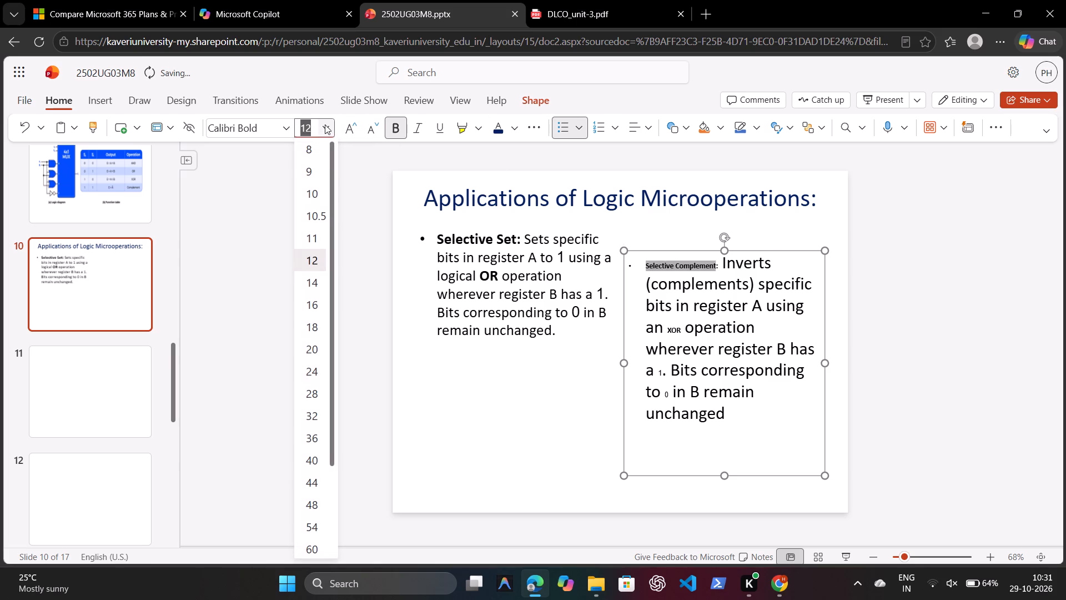
{"action": "left_click", "coordinate": [309, 368]}
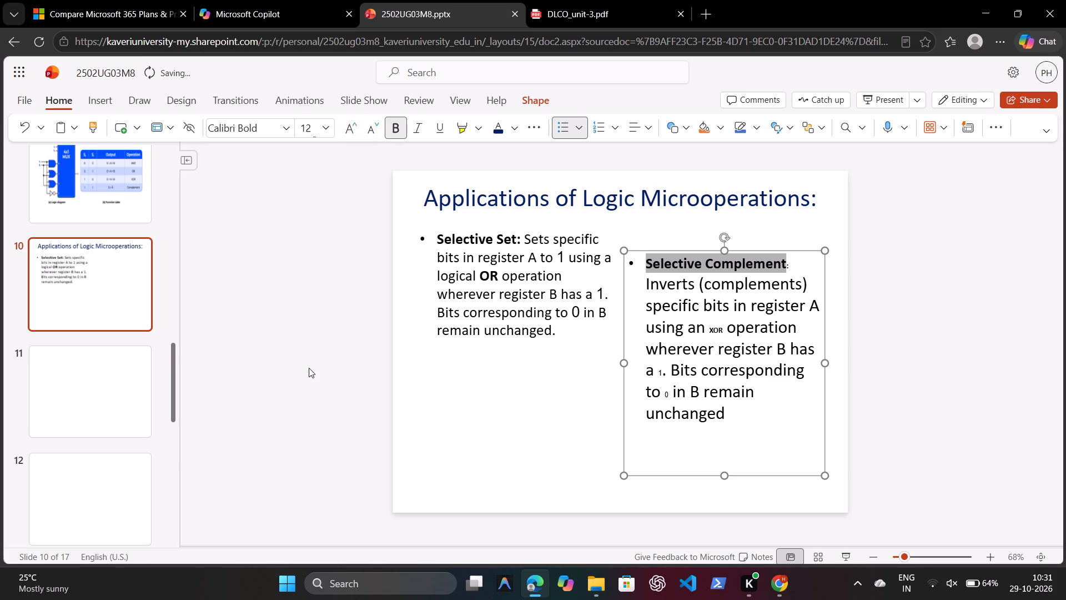
Select the Selective Complement definition text from "Inverts" to "unchanged" in the right placeholder.
{"action": "left_click_drag", "start_coordinate": [646, 282], "coordinate": [740, 432]}
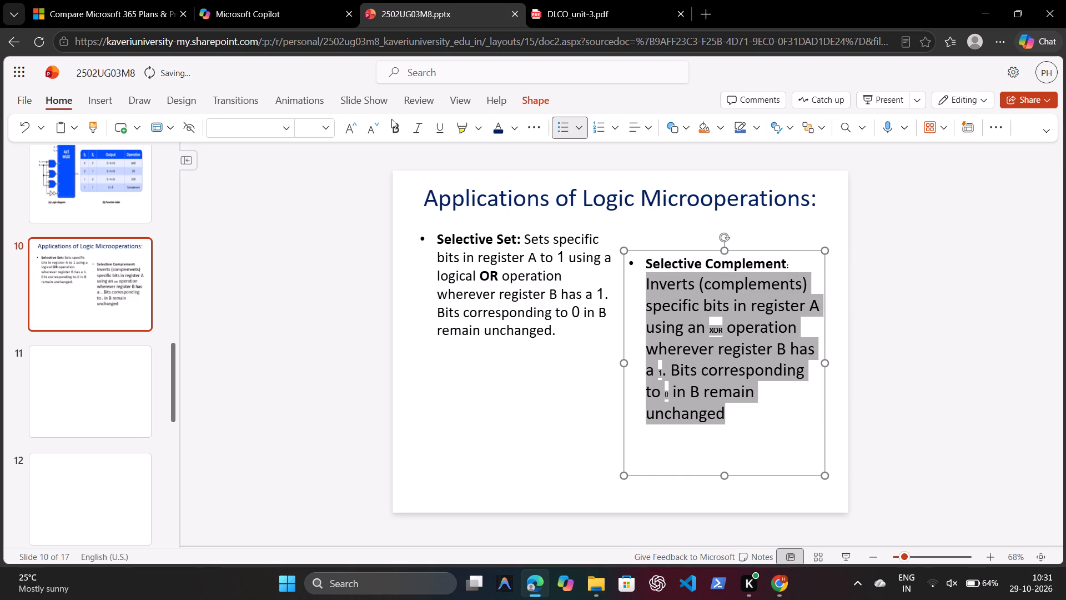
Set the font size of the Selective Complement definition text to 24.
{"action": "left_click", "coordinate": [326, 128]}
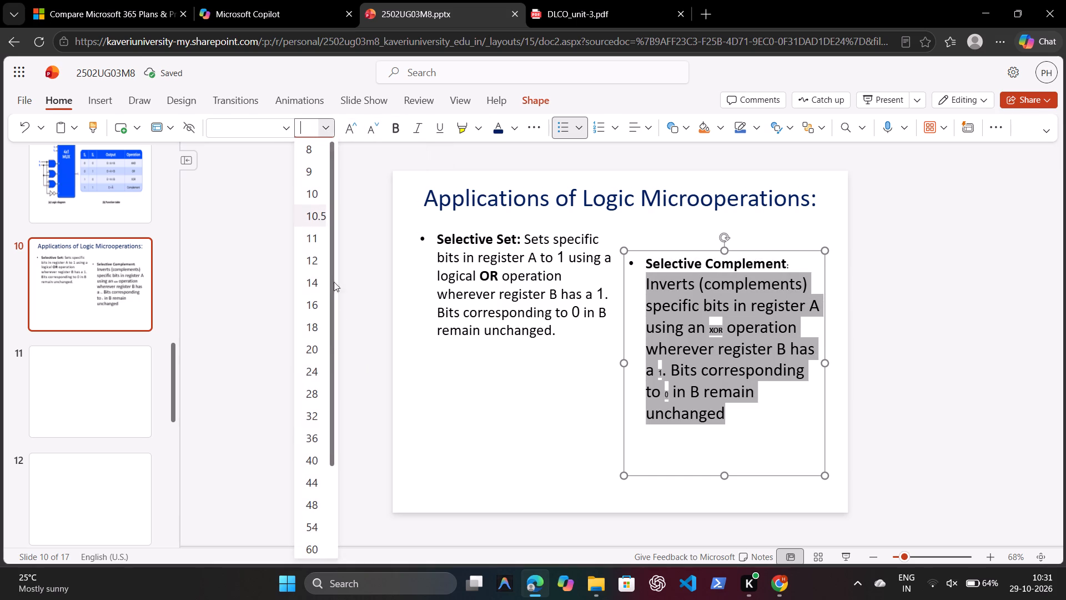
{"action": "left_click", "coordinate": [312, 359]}
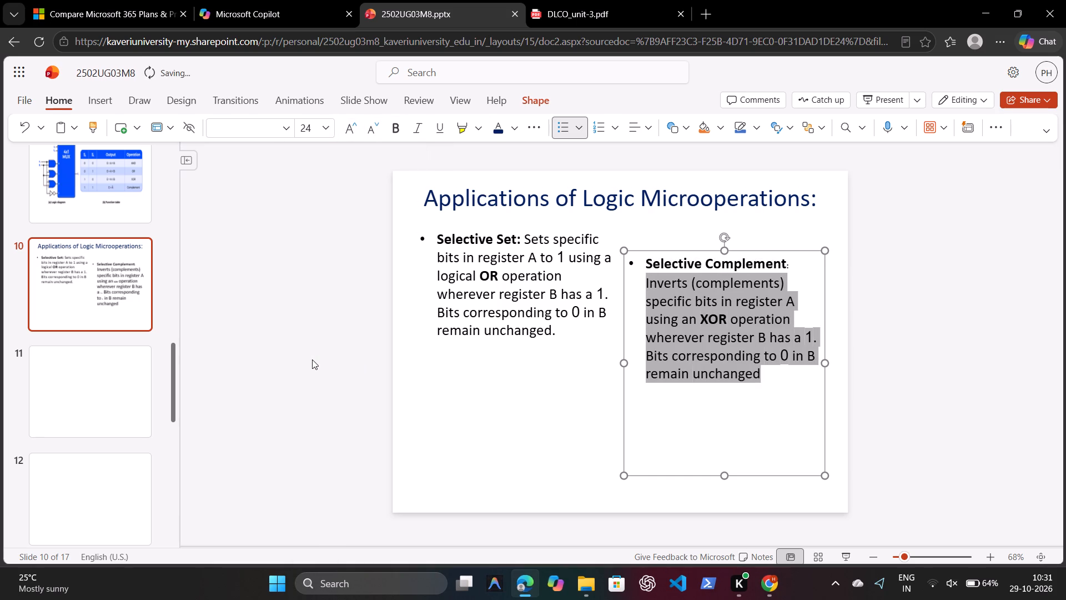
Move slide 10's Selective Complement text box up to line up with the Selective Set definition beside it.
{"action": "left_click", "coordinate": [312, 359]}
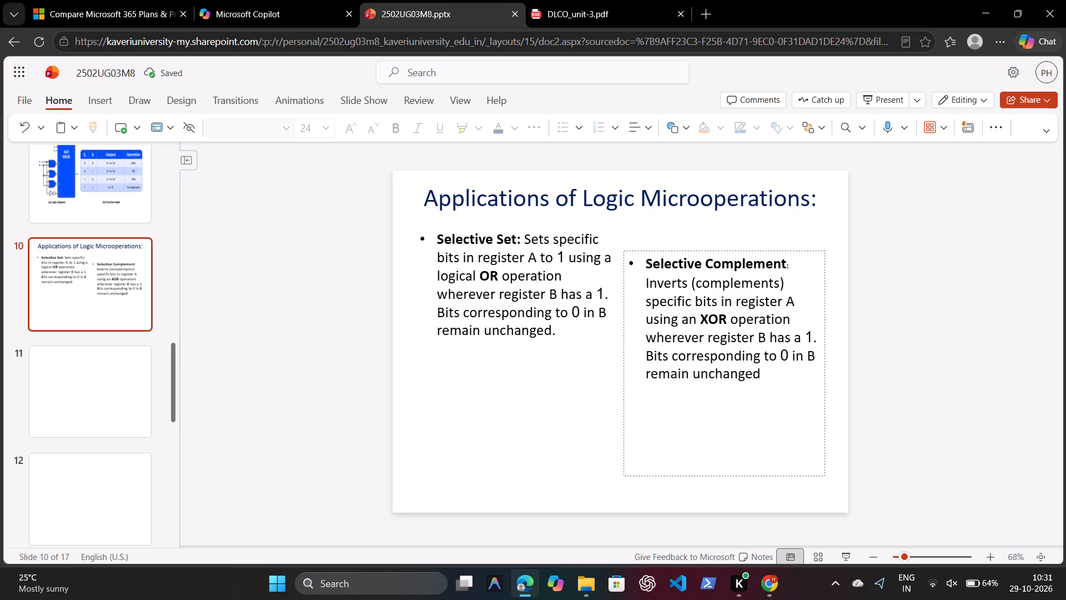
{"action": "left_click", "coordinate": [728, 351]}
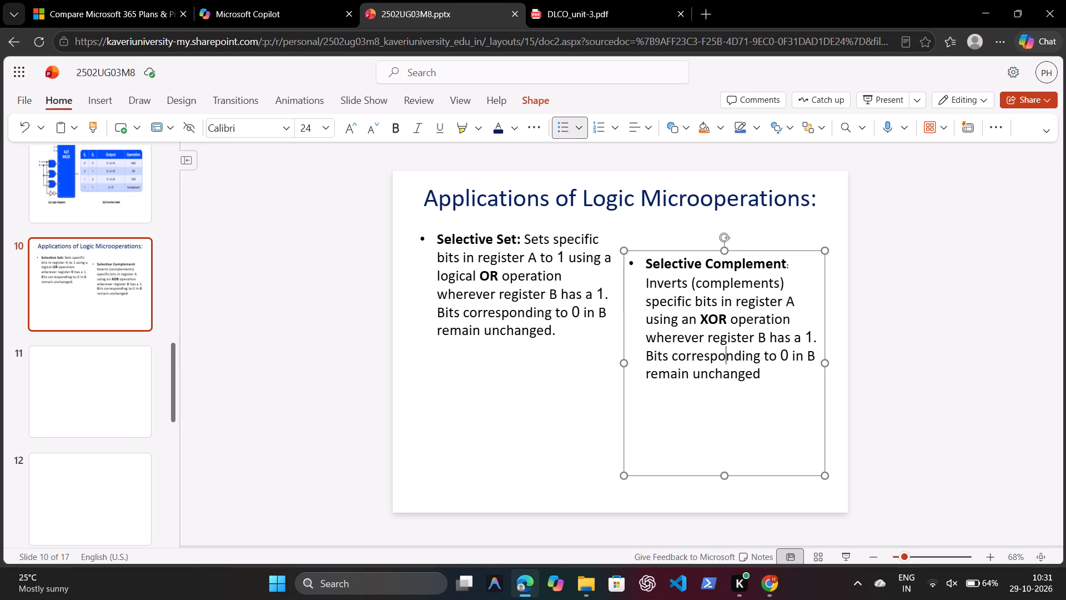
{"action": "left_click_drag", "start_coordinate": [723, 254], "coordinate": [723, 246]}
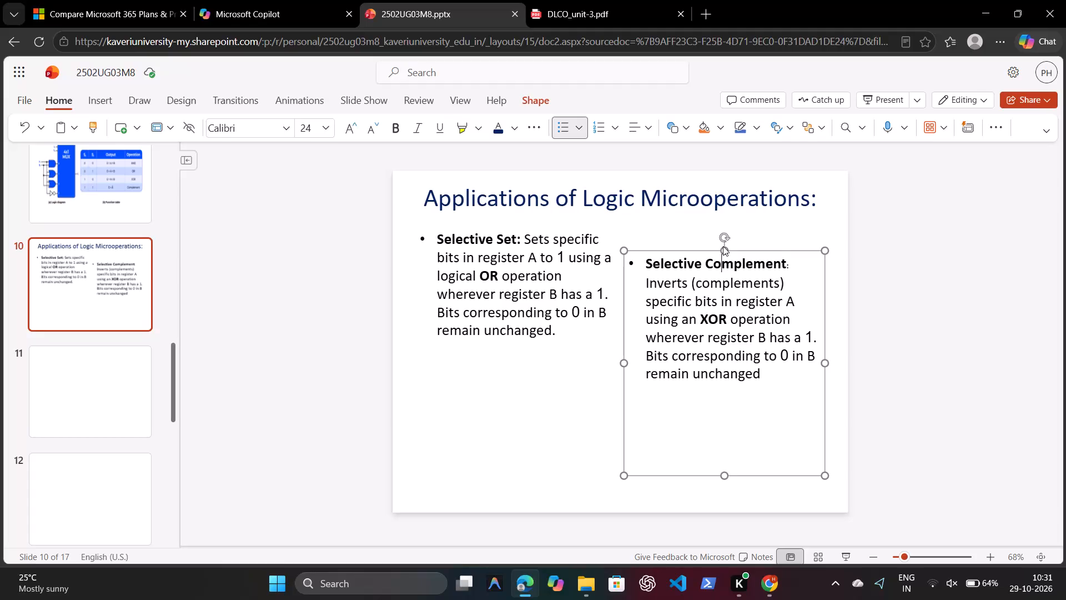
{"action": "left_click", "coordinate": [723, 246]}
{"action": "left_click", "coordinate": [723, 246]}
{"action": "left_click", "coordinate": [737, 288]}
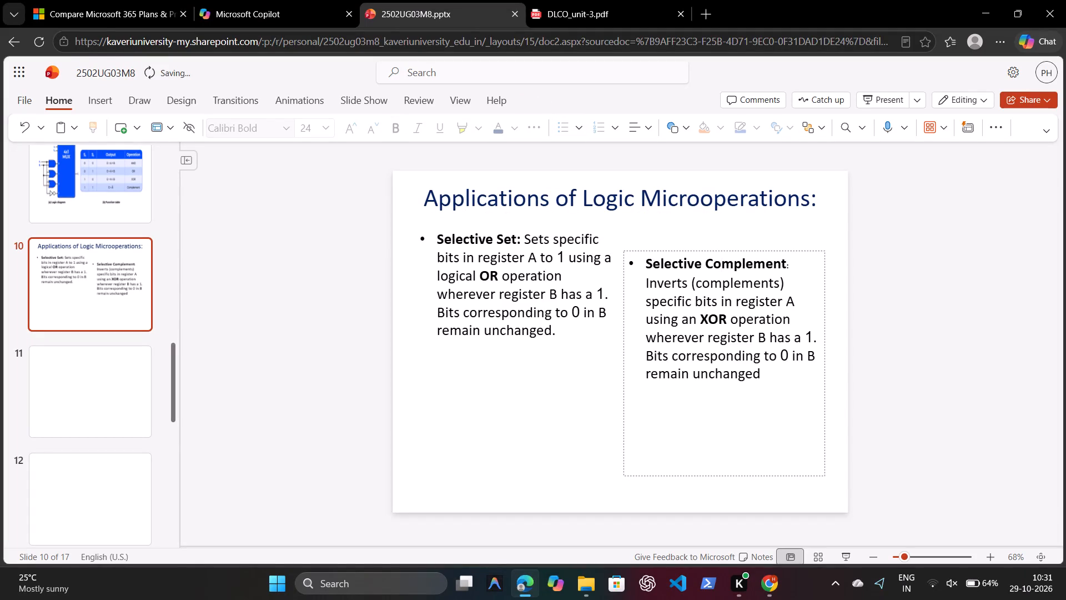
{"action": "left_click", "coordinate": [736, 287]}
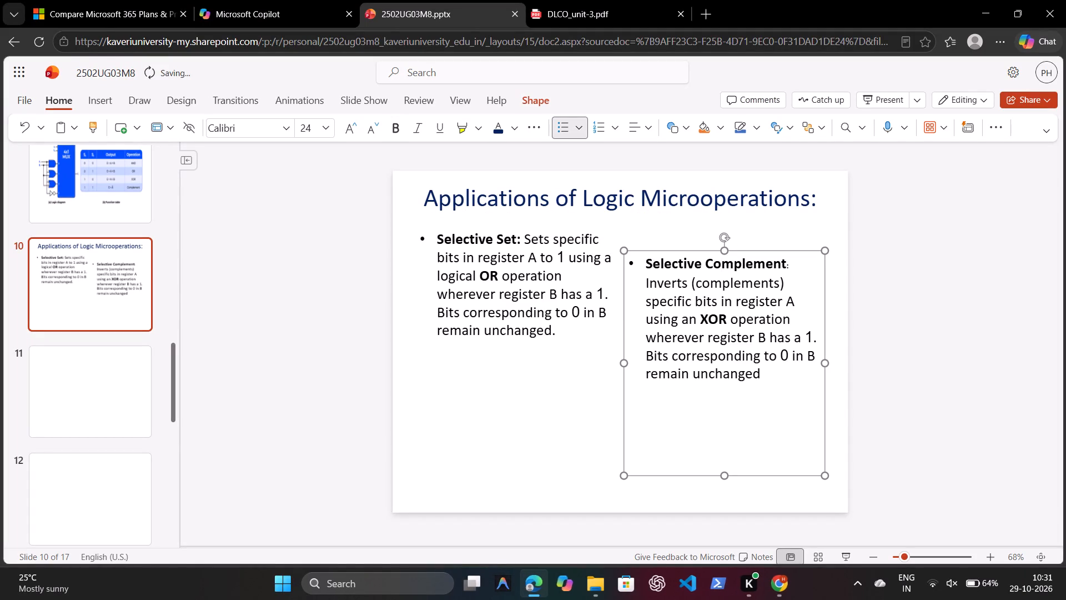
{"action": "left_click_drag", "start_coordinate": [724, 253], "coordinate": [723, 234]}
{"action": "left_click", "coordinate": [337, 332]}
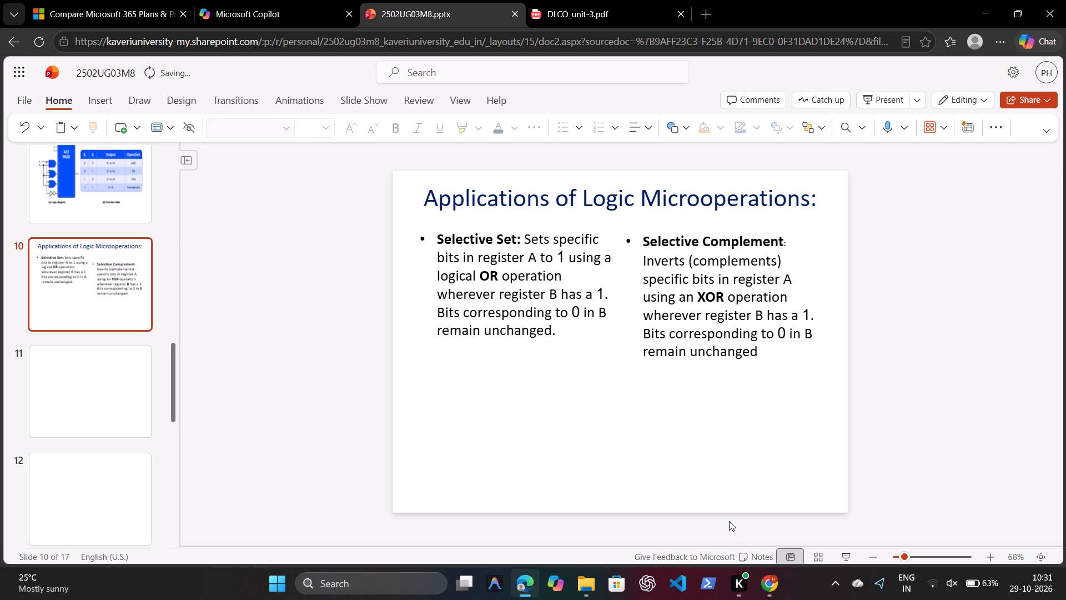
Examine the remaining applications in Google's AI Overview in Chrome, and return to the presentation.
{"action": "left_click", "coordinate": [769, 584]}
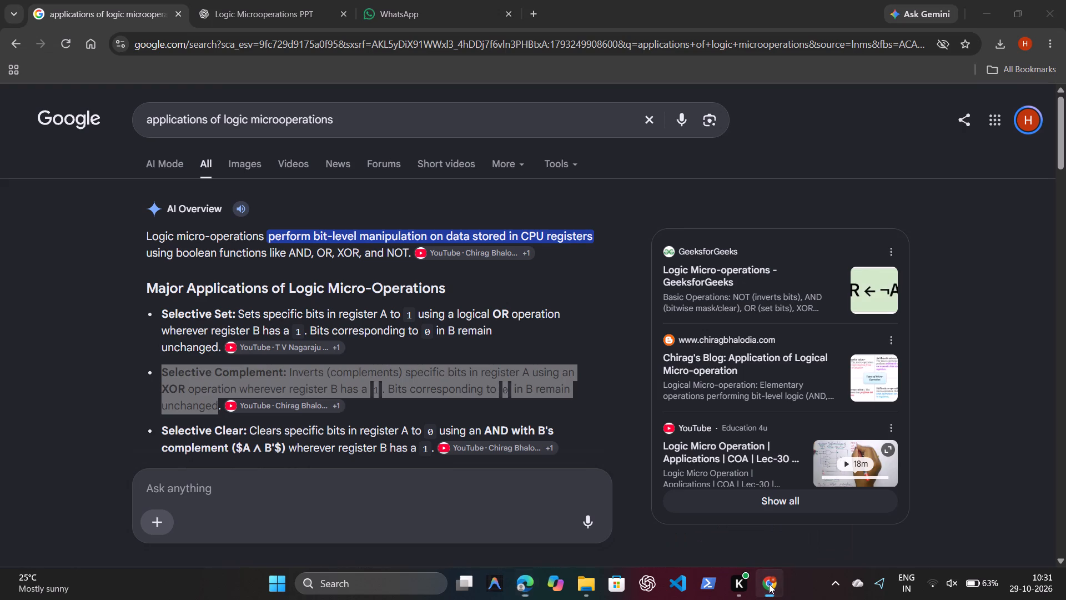
{"action": "left_click", "coordinate": [349, 132]}
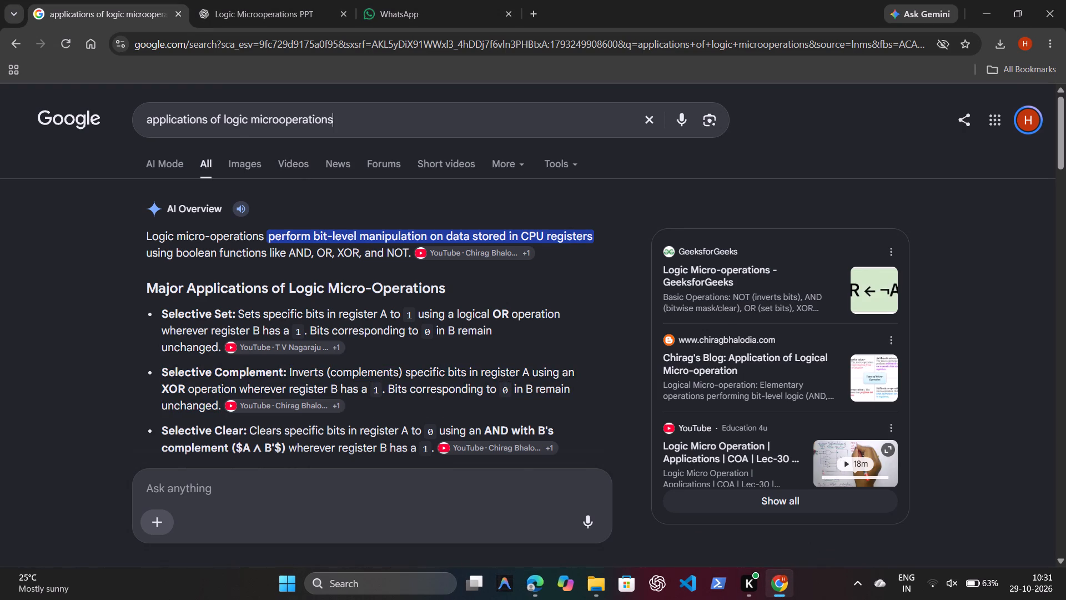
{"action": "left_click", "coordinate": [101, 374]}
{"action": "scroll", "coordinate": [242, 397], "scroll_direction": "down", "scroll_amount": 2}
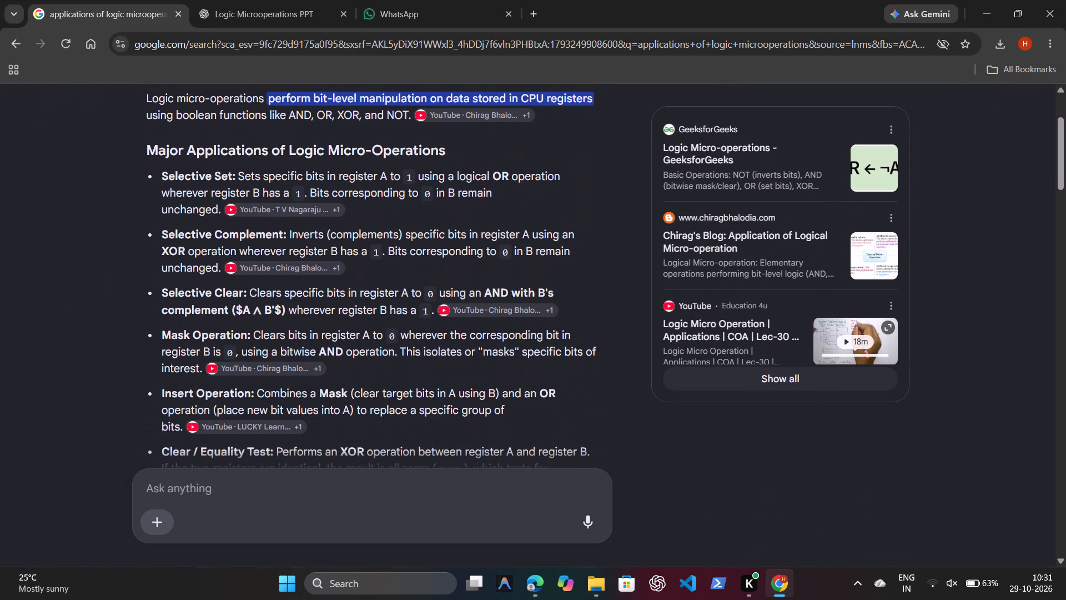
{"action": "scroll", "coordinate": [242, 397], "scroll_direction": "down", "scroll_amount": 1}
{"action": "scroll", "coordinate": [242, 397], "scroll_direction": "right", "scroll_amount": 1}
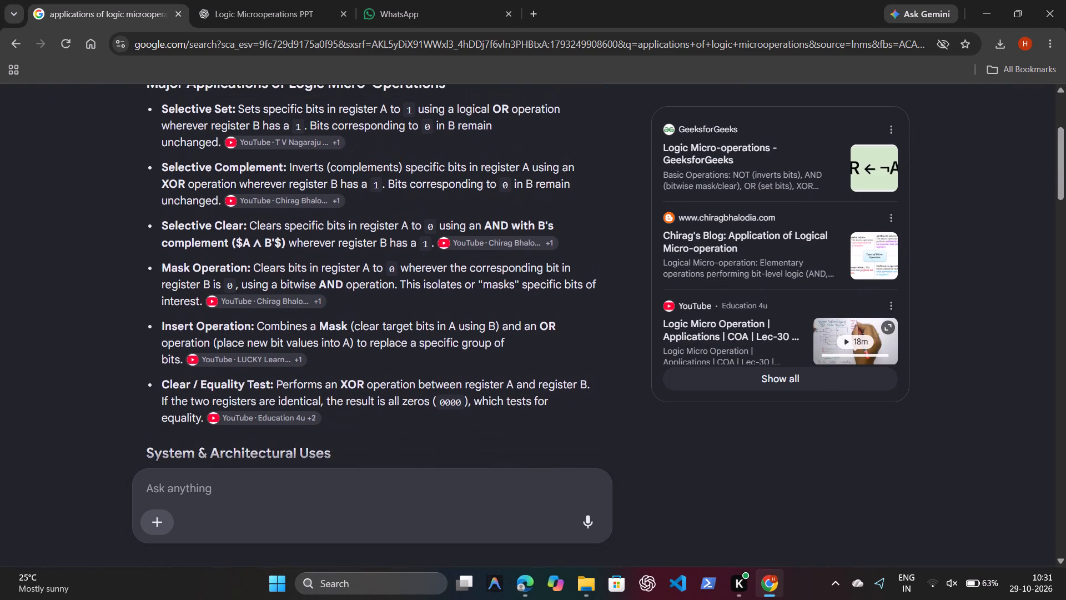
{"action": "scroll", "coordinate": [242, 397], "scroll_direction": "right", "scroll_amount": 1}
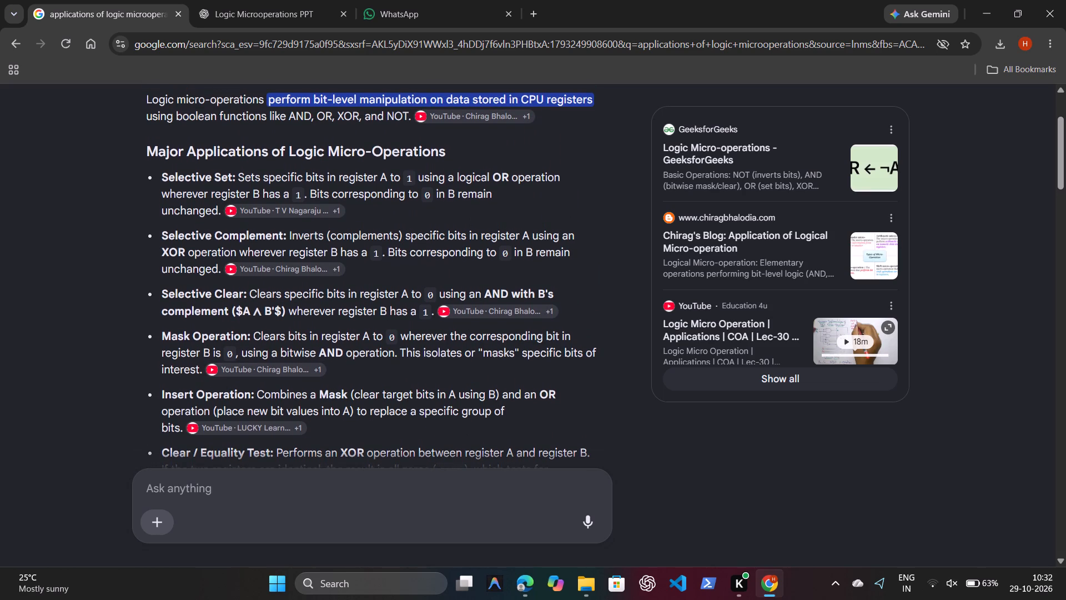
{"action": "left_click", "coordinate": [525, 585]}
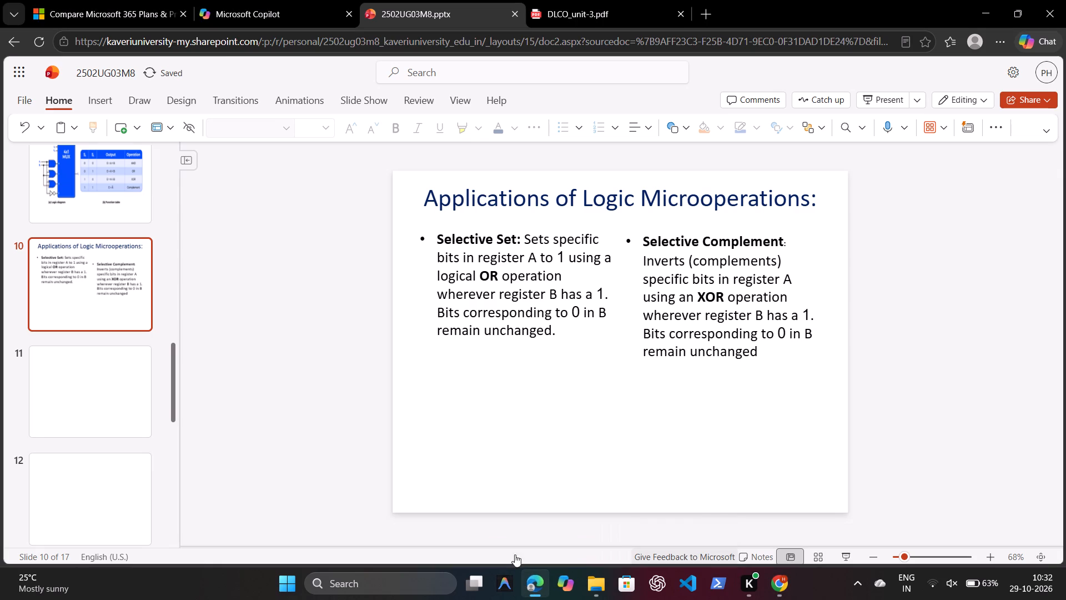
Change slide 11's layout to a title with two side-by-side content placeholders.
{"action": "left_click", "coordinate": [113, 395]}
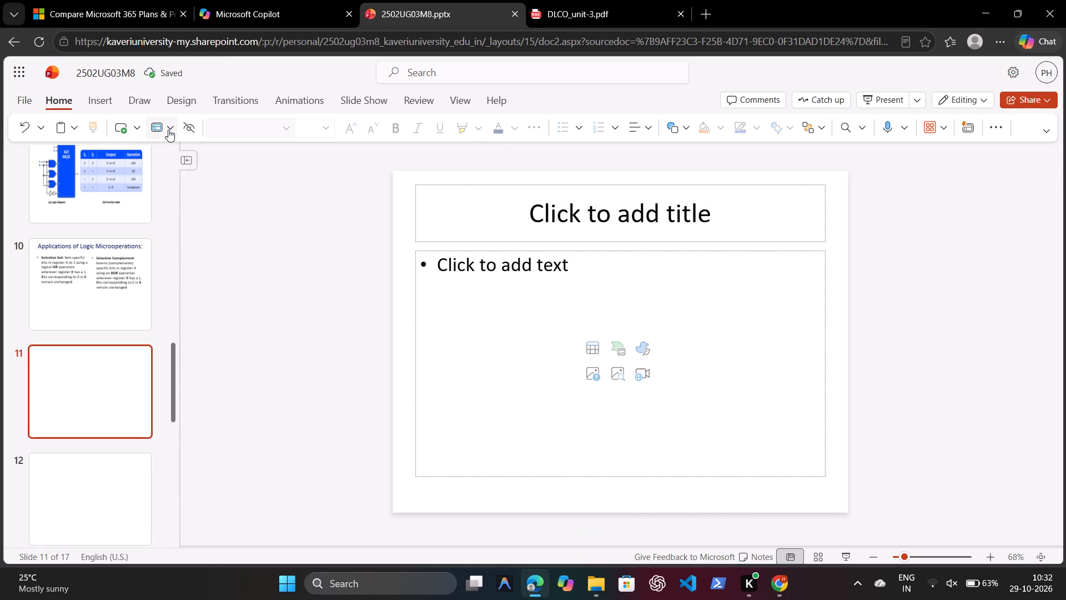
{"action": "left_click", "coordinate": [168, 129]}
{"action": "left_click", "coordinate": [218, 319]}
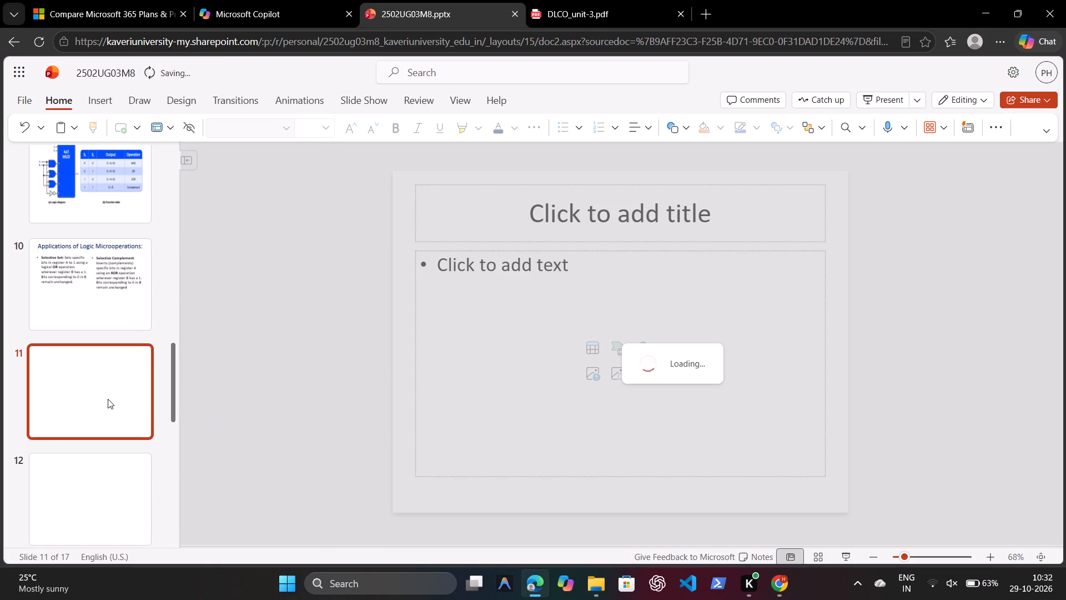
{"action": "left_click", "coordinate": [108, 399]}
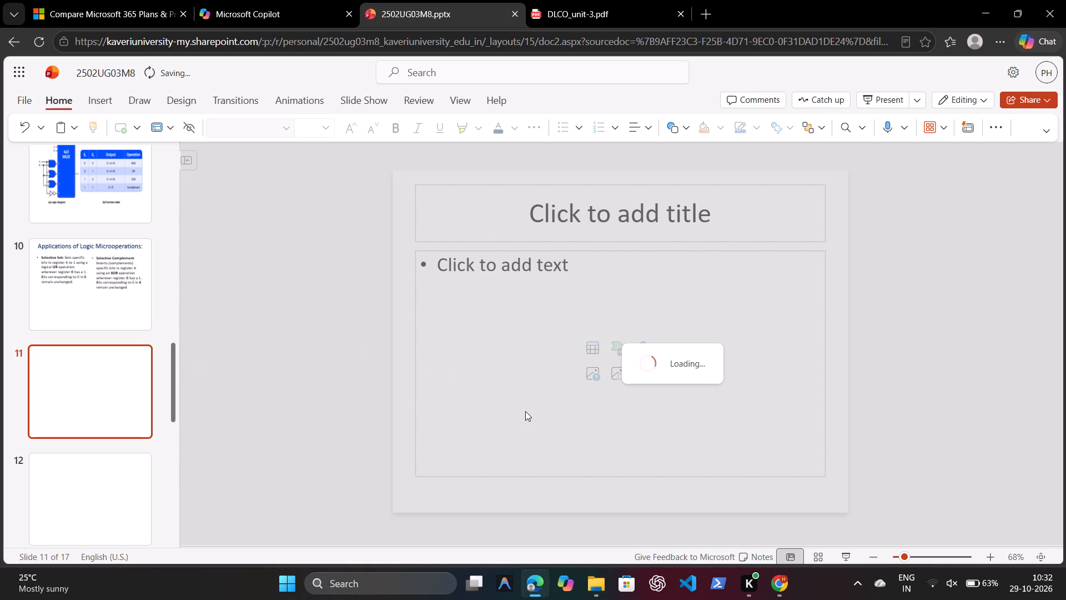
{"action": "left_click", "coordinate": [912, 553]}
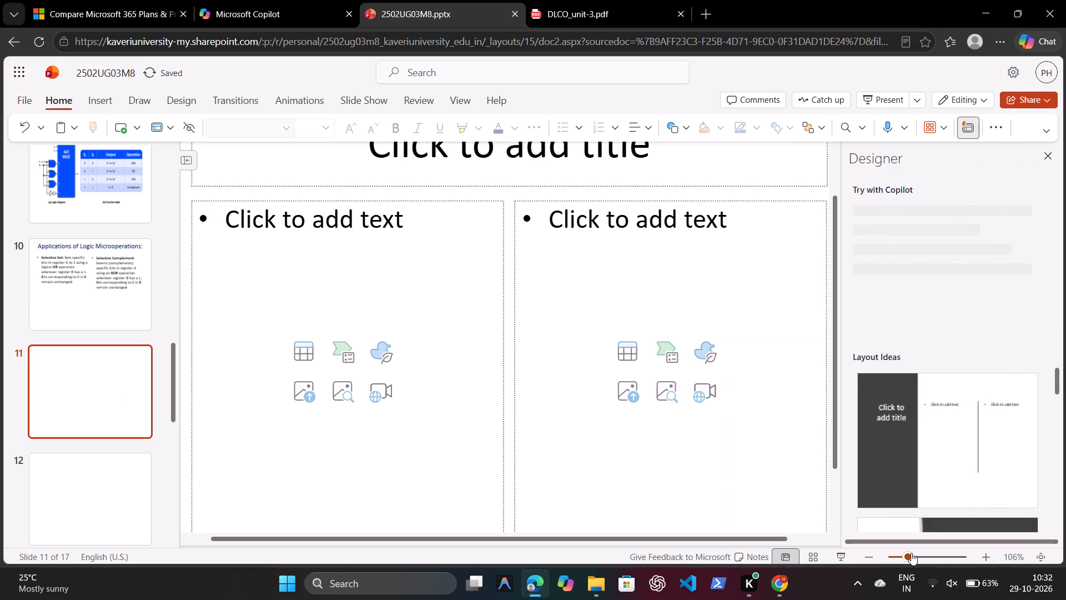
{"action": "left_click", "coordinate": [908, 553]}
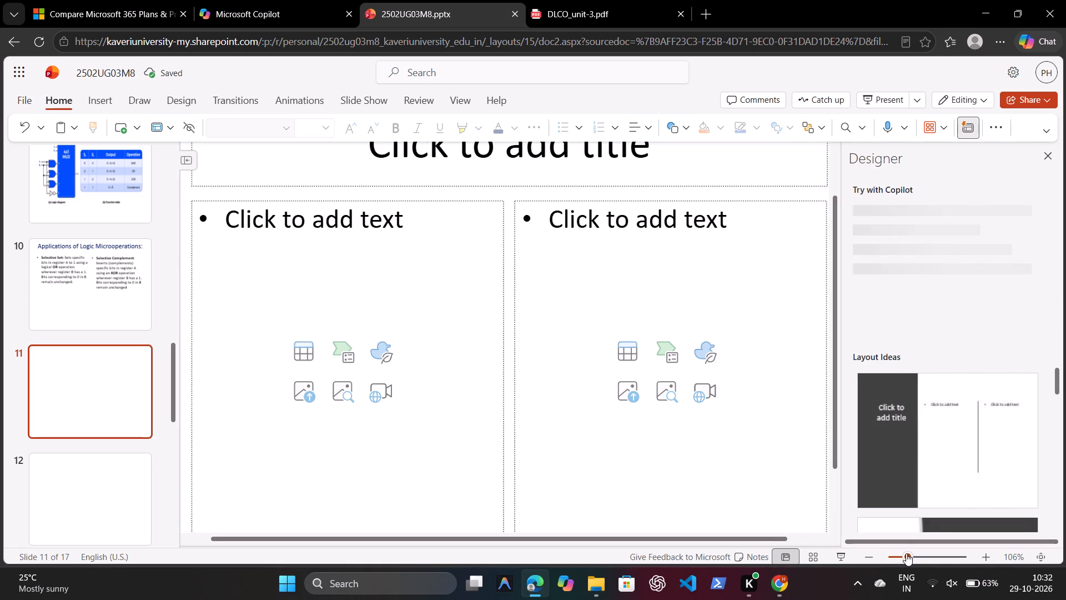
{"action": "left_click", "coordinate": [903, 553]}
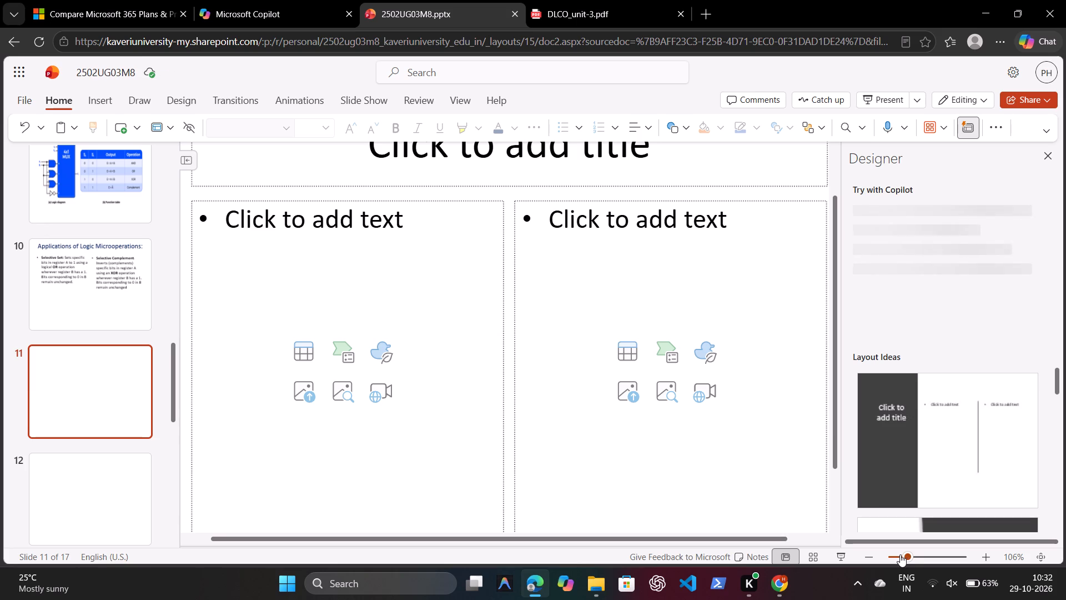
{"action": "left_click", "coordinate": [900, 554]}
Copy the Selective Clear definition from Google's AI Overview in Chrome and paste it into slide 11's left placeholder, without the bracketed formula.
{"action": "left_click", "coordinate": [414, 316]}
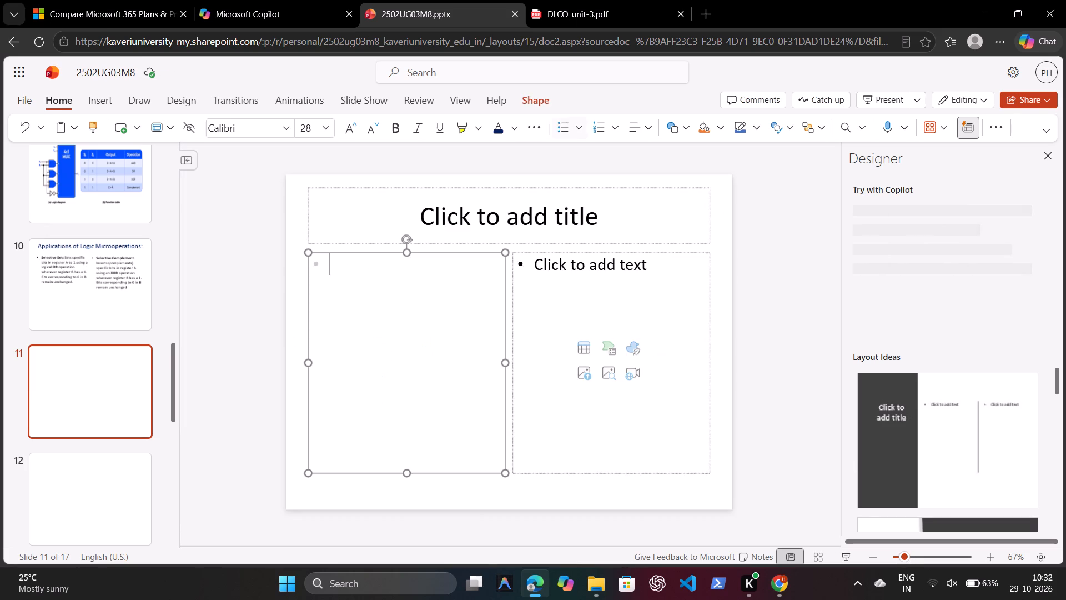
{"action": "left_click", "coordinate": [781, 579]}
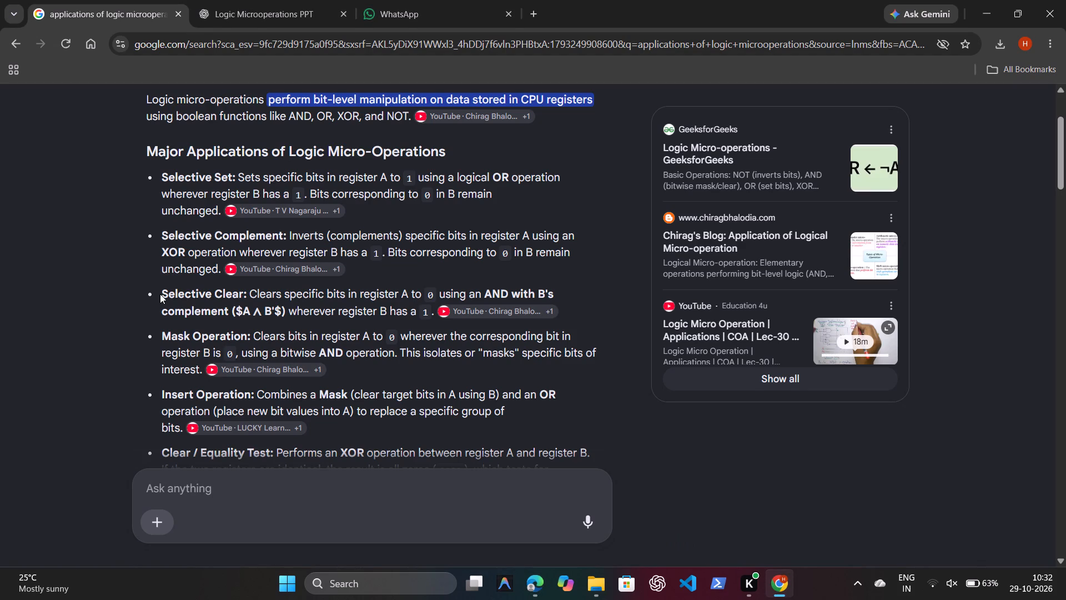
{"action": "left_click_drag", "start_coordinate": [167, 294], "coordinate": [432, 312]}
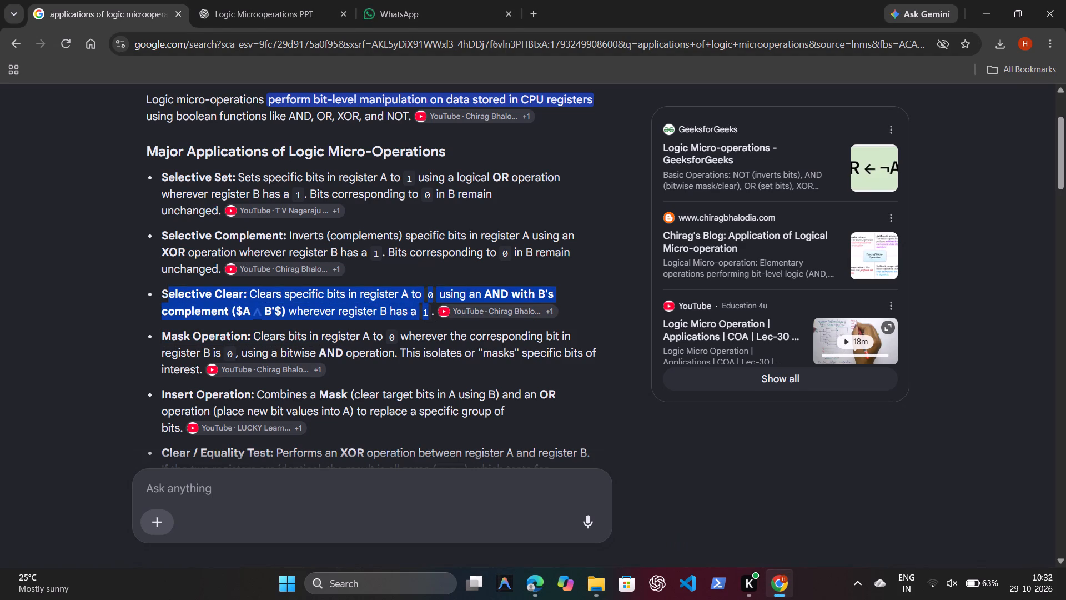
{"action": "left_click_drag", "start_coordinate": [432, 312], "coordinate": [436, 313]}
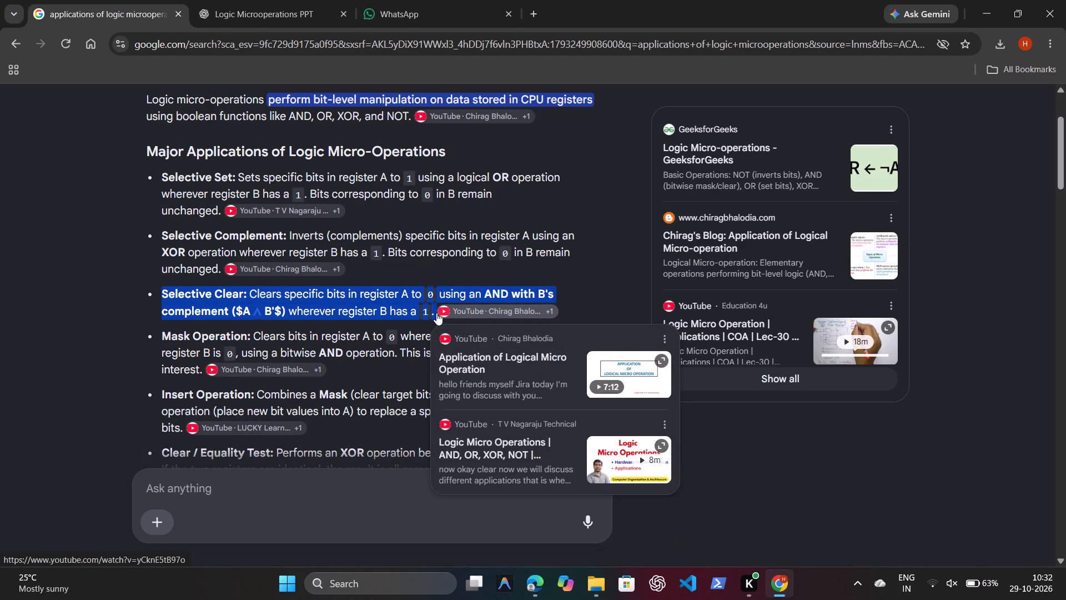
{"action": "key", "text": "ctrl+c"}
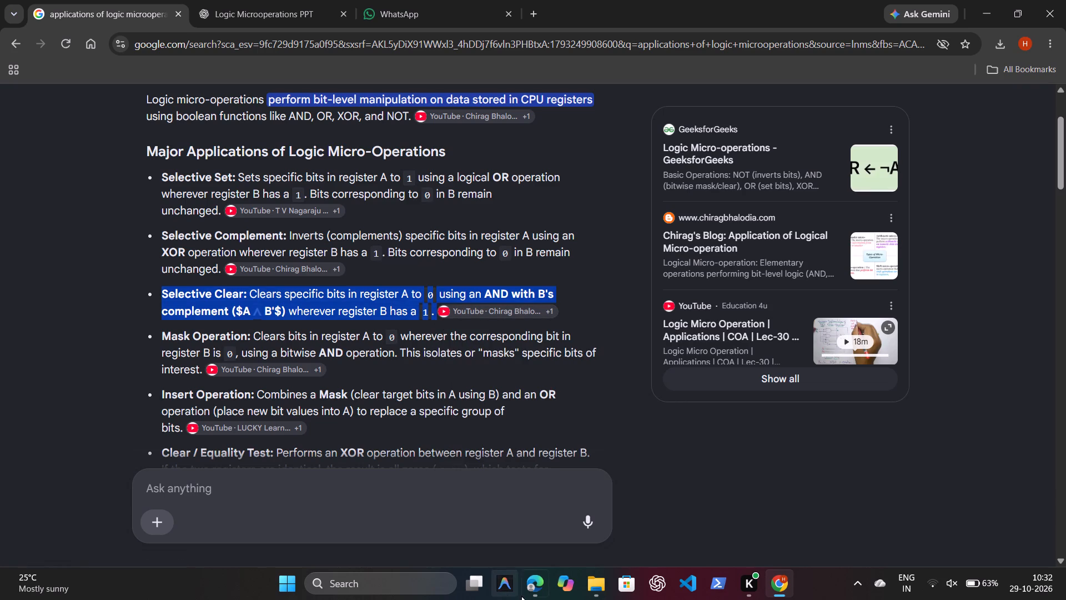
{"action": "left_click", "coordinate": [529, 594]}
{"action": "left_click", "coordinate": [375, 287]}
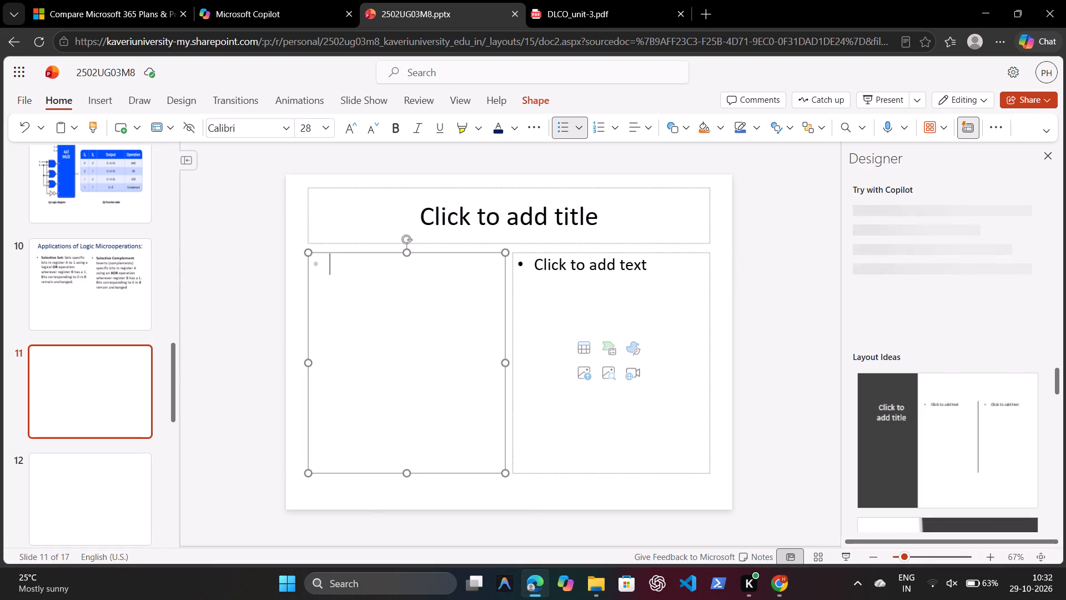
Paste the Selective Clear definition into slide 11's left content placeholder and delete the trailing [1, 2] citation.
{"action": "key", "text": "ctrl+v"}
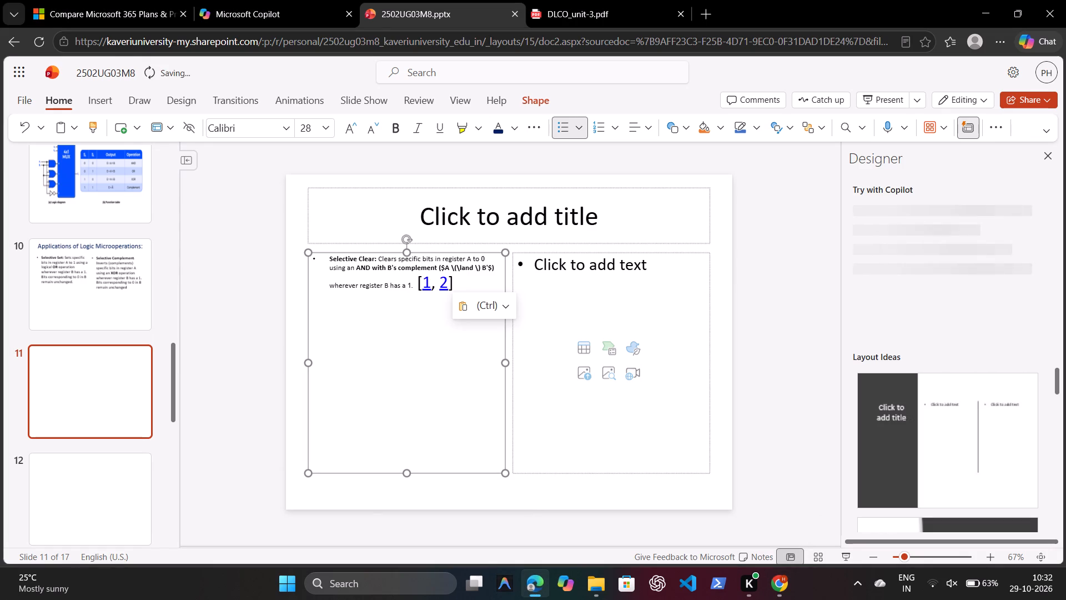
{"action": "key", "text": "BackSpace"}
{"action": "key", "text": "BackSpace"}
{"action": "key", "text": "BackSpace"}
{"action": "key", "text": "BackSpace"}
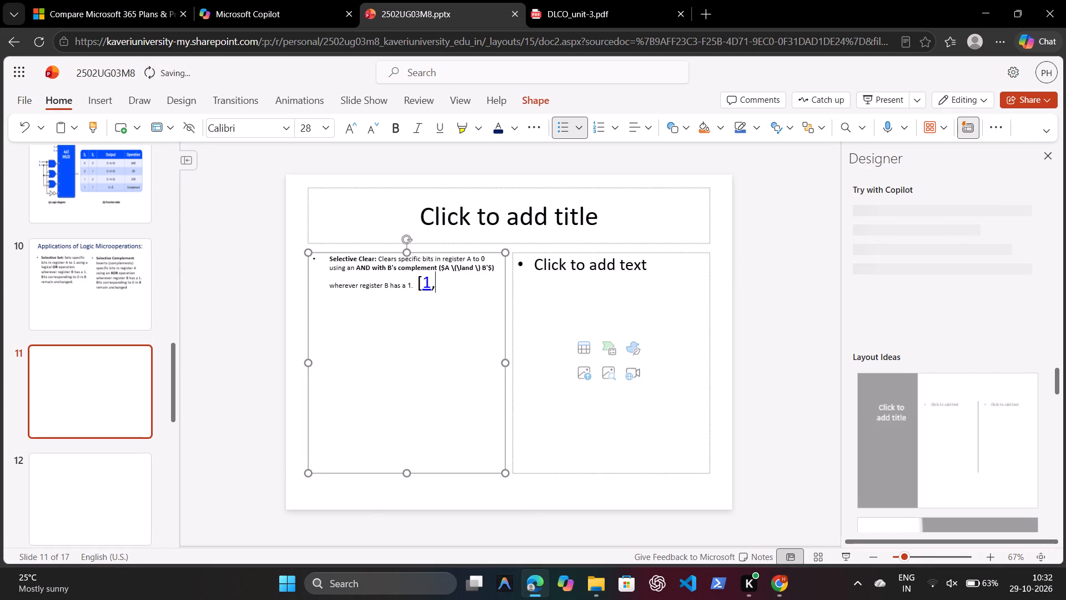
{"action": "key", "text": "BackSpace"}
{"action": "key", "text": "BackSpace"}
{"action": "key", "text": "BackSpace"}
{"action": "key", "text": "BackSpace"}
{"action": "left_click", "coordinate": [437, 268]}
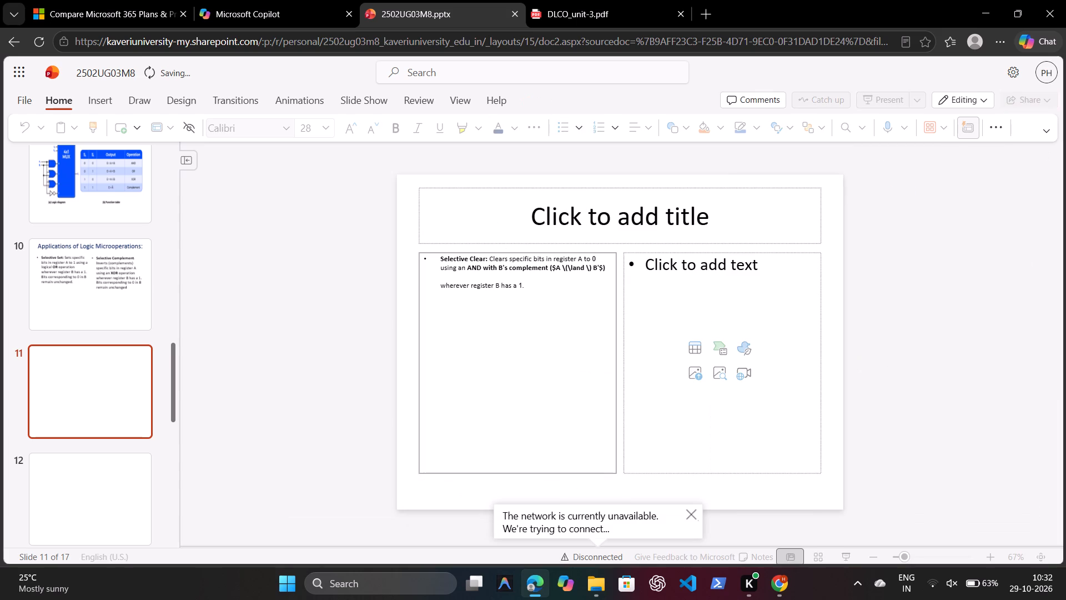
{"action": "left_click", "coordinate": [504, 273]}
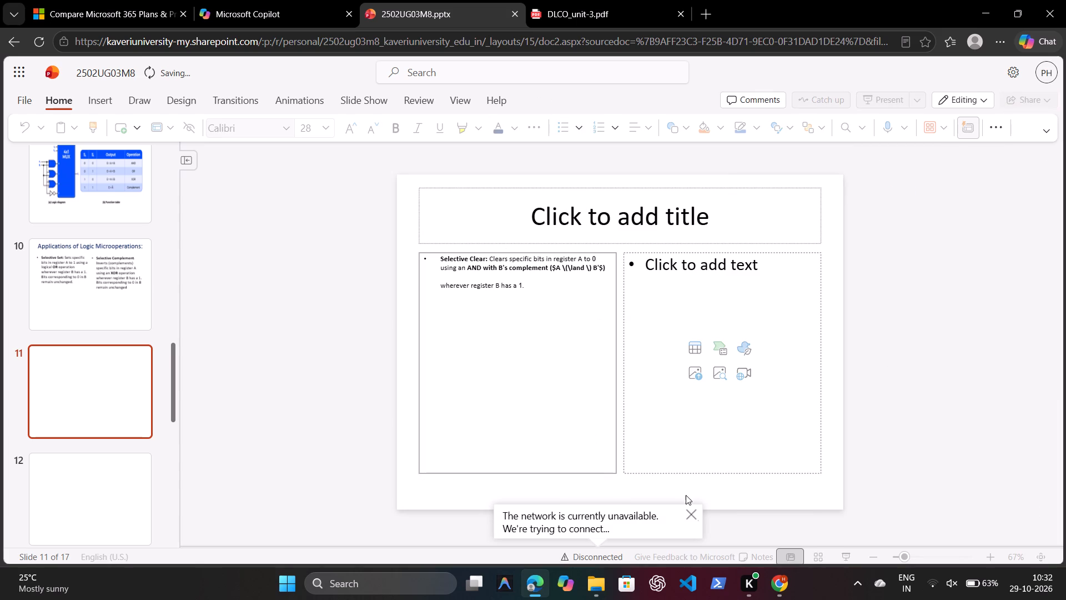
Dismiss the network notice, connect the computer to the KAVERI Wi-Fi network, and return to the presentation.
{"action": "left_click", "coordinate": [688, 514]}
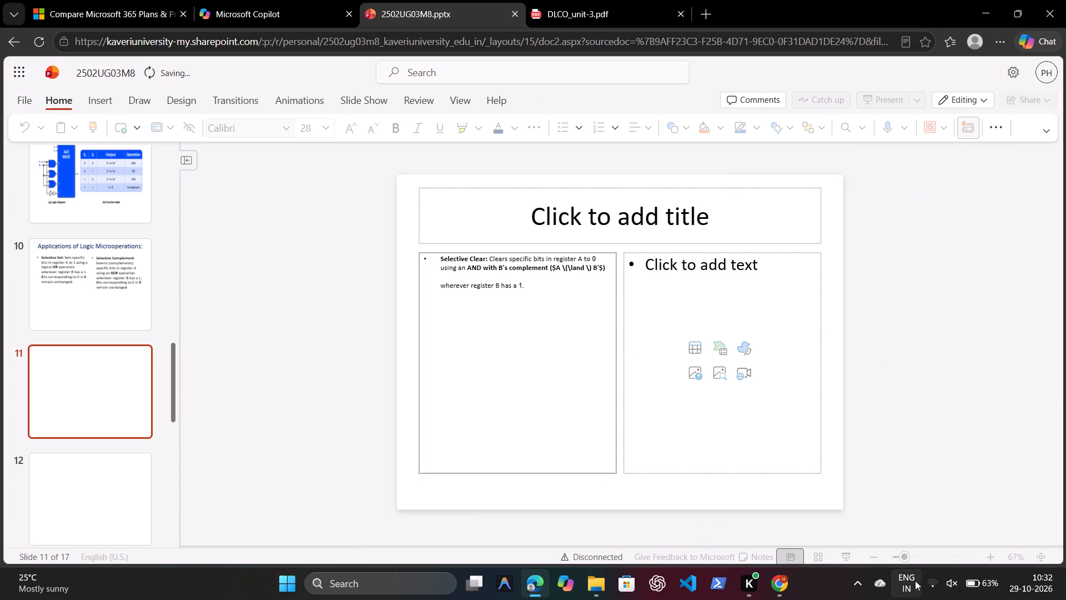
{"action": "left_click", "coordinate": [960, 581]}
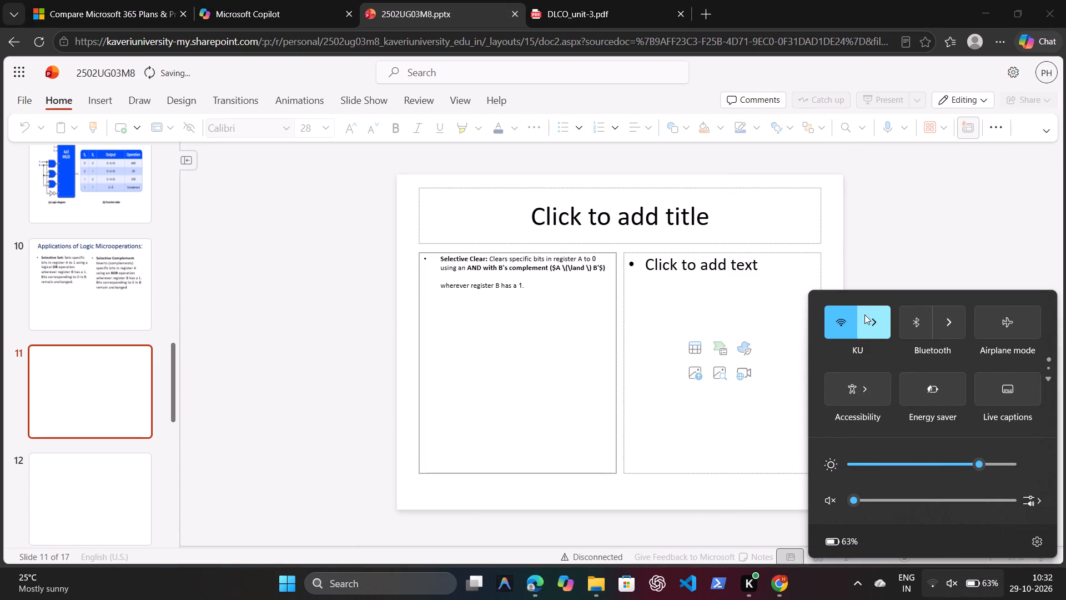
{"action": "left_click", "coordinate": [864, 314]}
{"action": "left_click", "coordinate": [887, 447]}
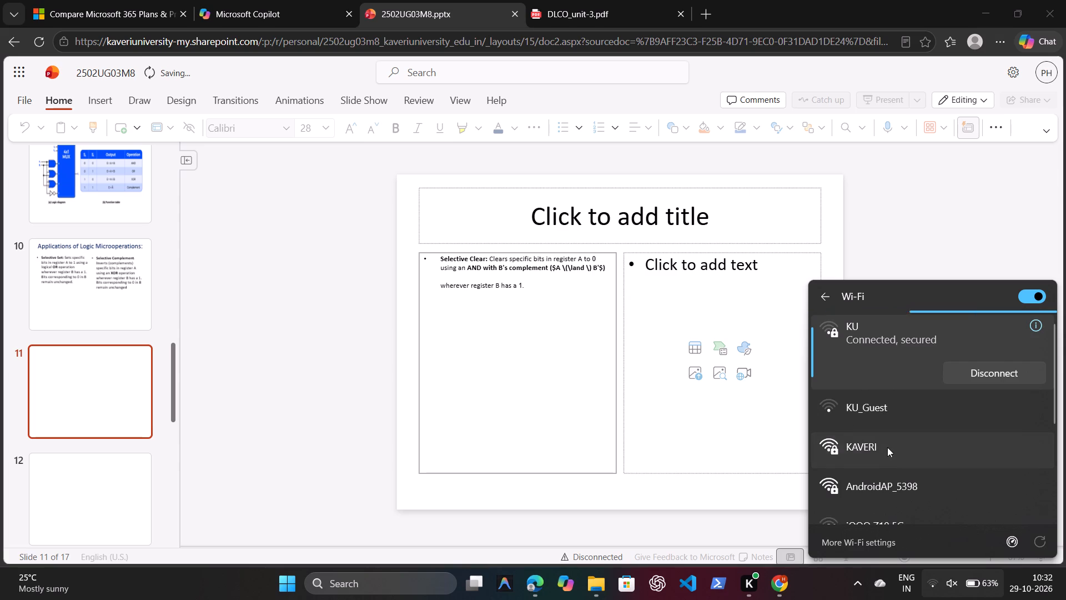
{"action": "left_click", "coordinate": [1019, 474]}
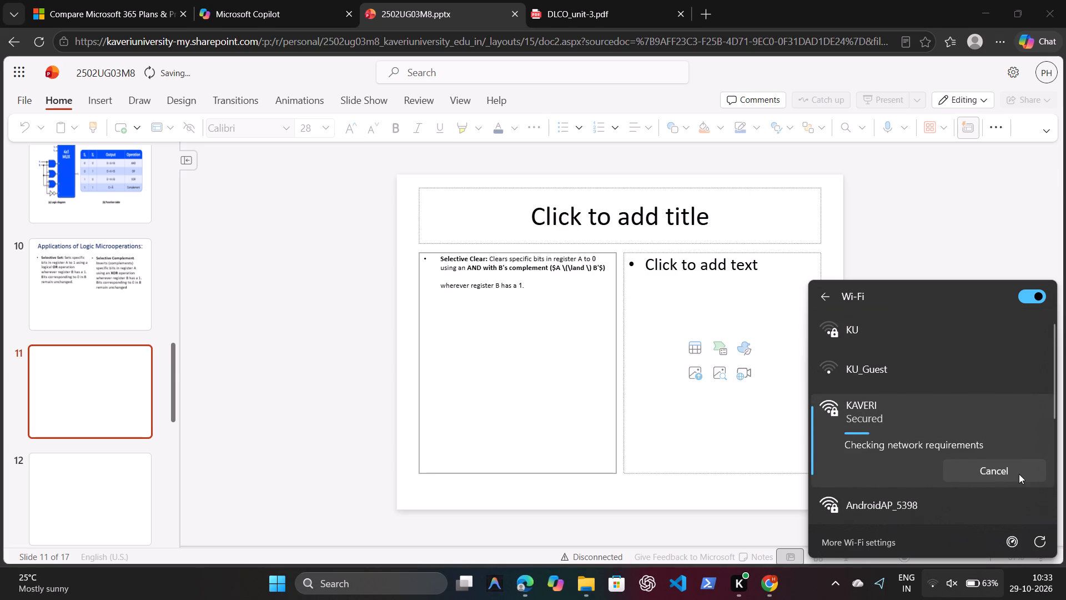
{"action": "left_click", "coordinate": [977, 240]}
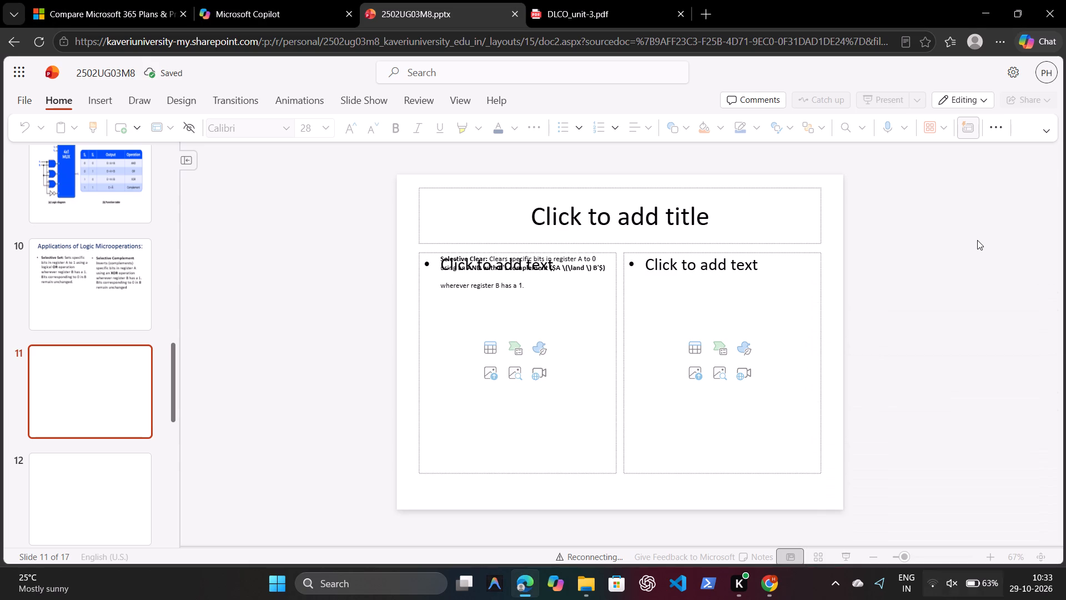
Cut the bracketed formula after "AND with B's complement" from slide 11's Selective Clear definition.
{"action": "left_click", "coordinate": [526, 278]}
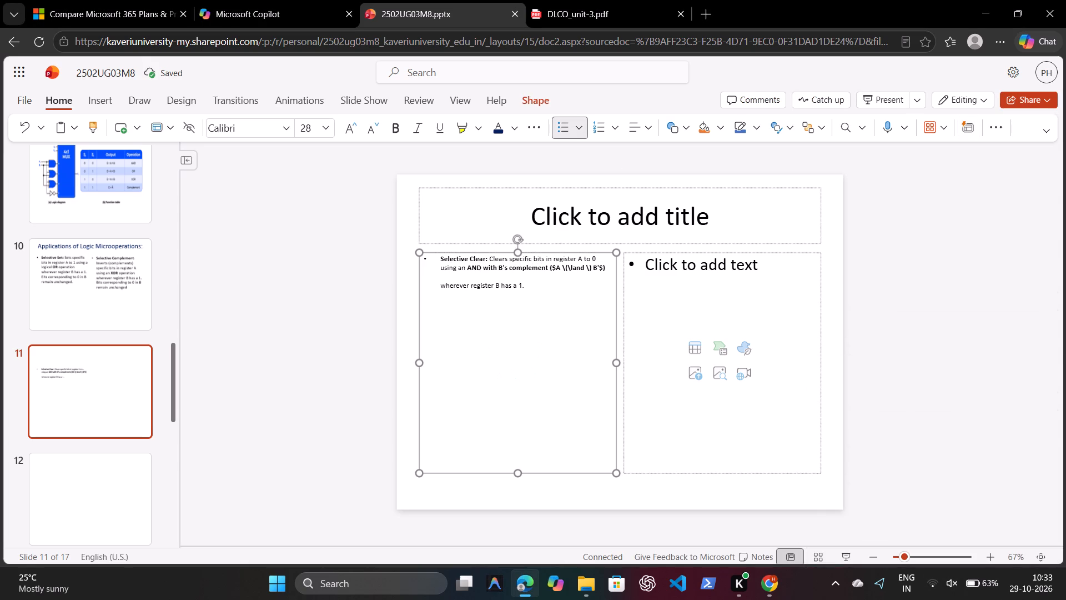
{"action": "triple_click", "coordinate": [547, 271]}
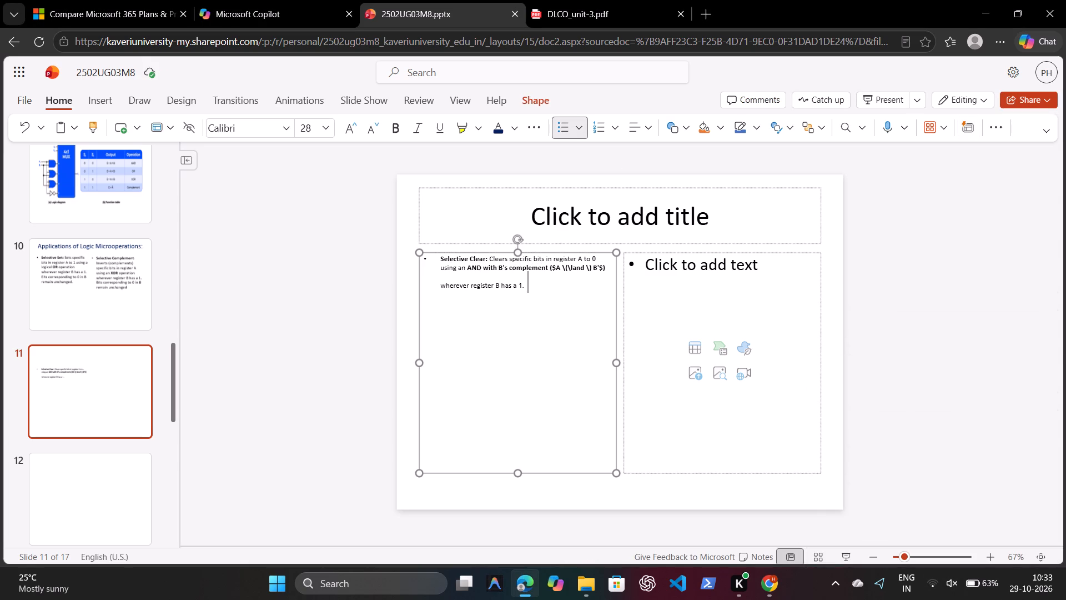
{"action": "left_click", "coordinate": [547, 271]}
{"action": "left_click", "coordinate": [559, 281]}
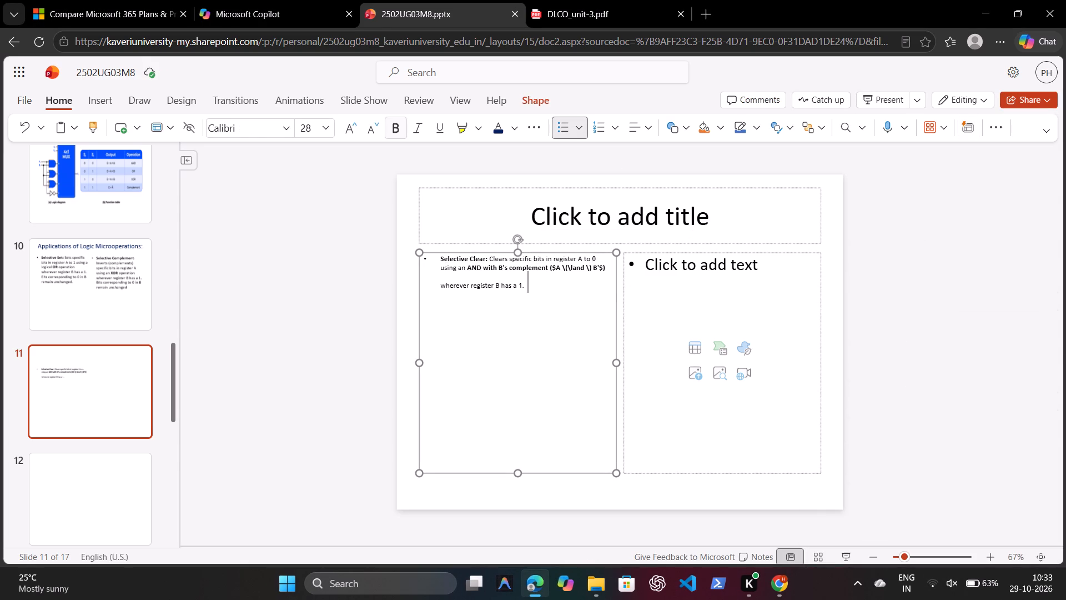
{"action": "left_click_drag", "start_coordinate": [550, 267], "coordinate": [604, 267]}
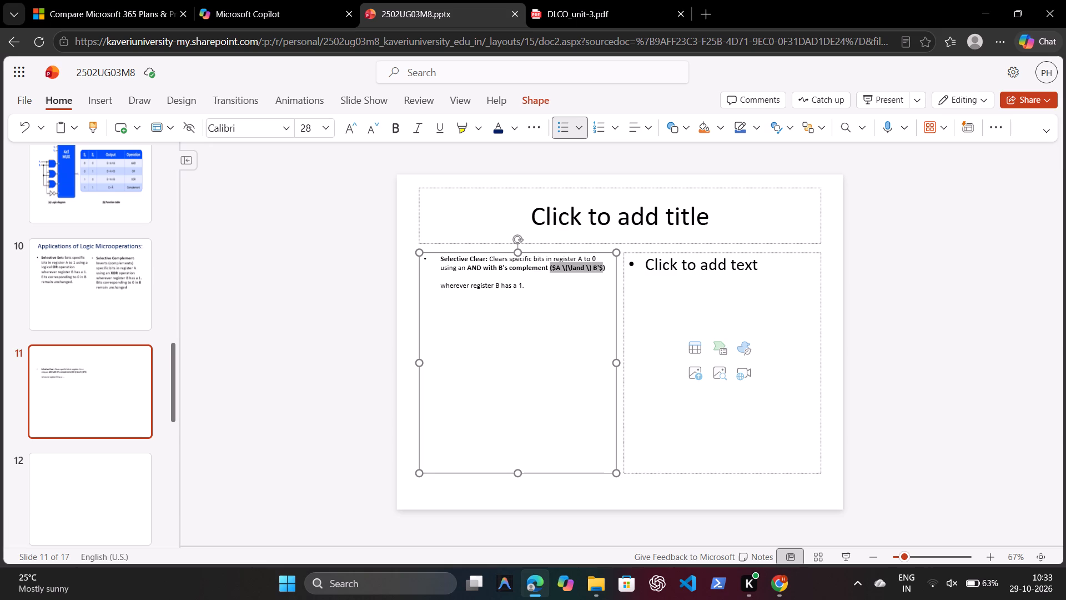
{"action": "left_click_drag", "start_coordinate": [604, 267], "coordinate": [606, 267]}
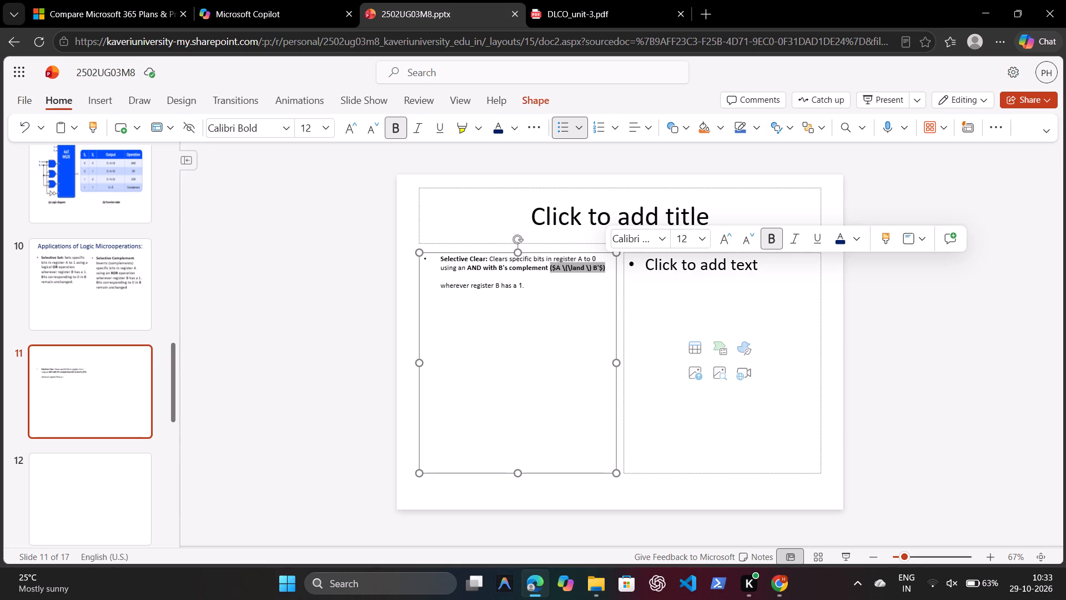
{"action": "key", "text": "ctrl+x"}
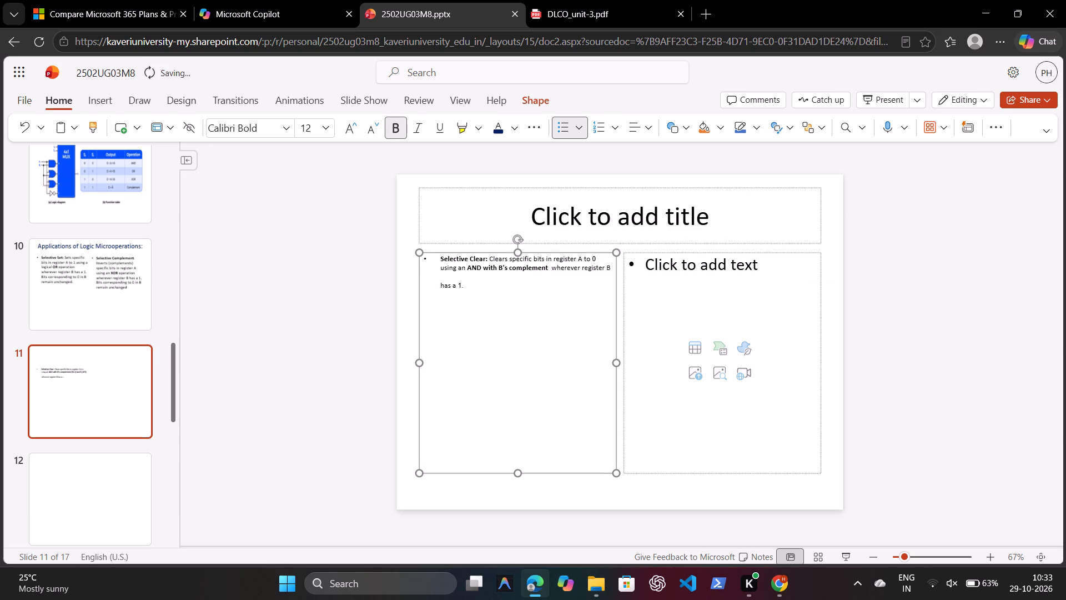
Try to close the line gap before "has a 1." in slide 11's Selective Clear definition.
{"action": "left_click", "coordinate": [439, 286]}
{"action": "key", "text": "BackSpace"}
{"action": "key", "text": "Return"}
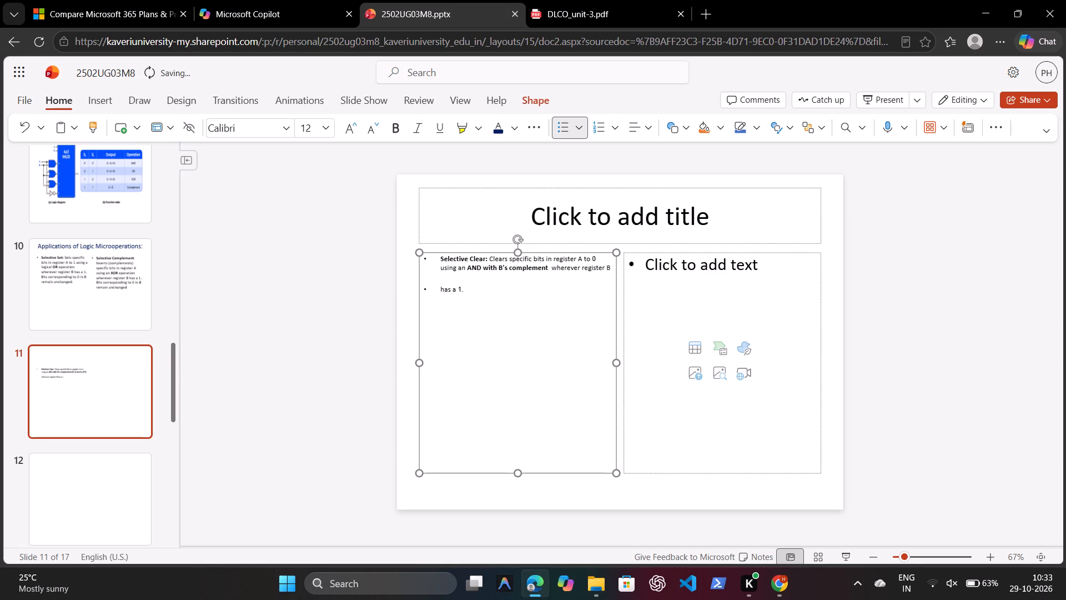
{"action": "left_click", "coordinate": [435, 291]}
{"action": "key", "text": "BackSpace"}
{"action": "key", "text": "BackSpace"}
{"action": "key", "text": "BackSpace"}
{"action": "key", "text": "BackSpace"}
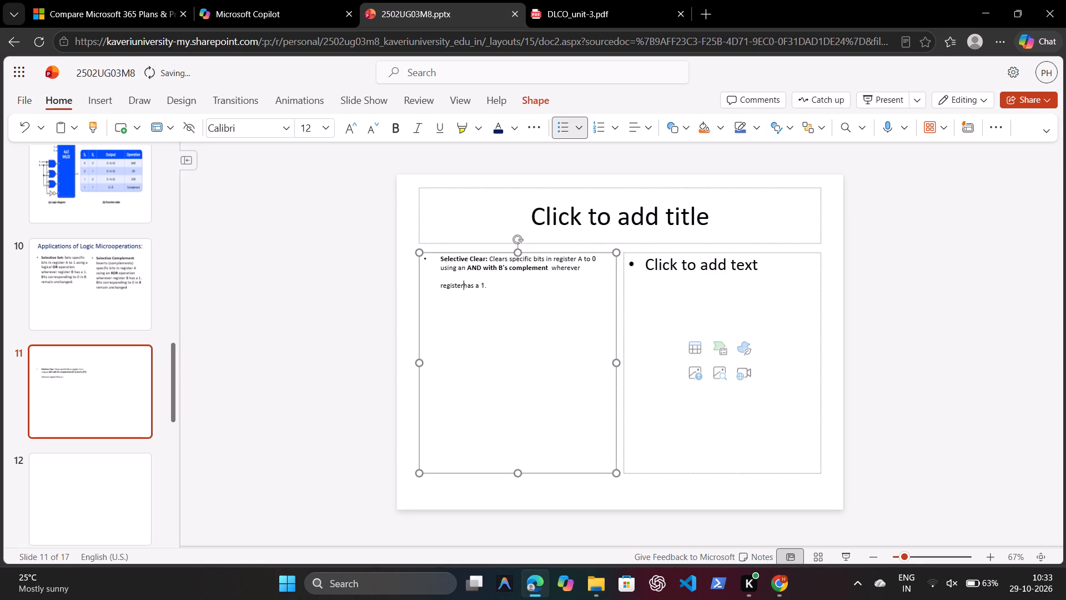
{"action": "key", "text": "Return"}
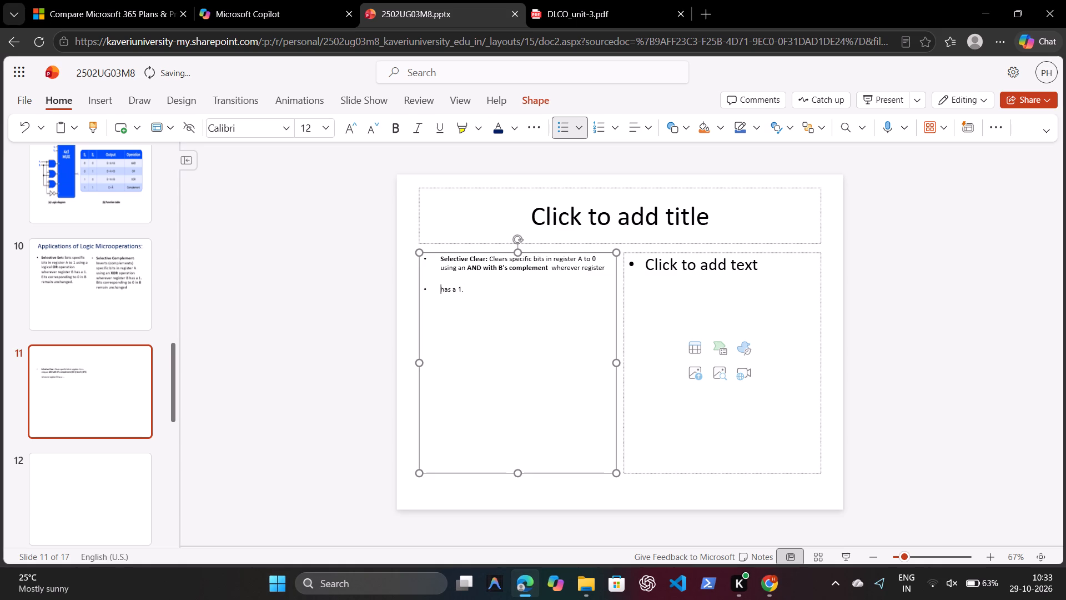
{"action": "key", "text": "BackSpace"}
Set the font size of the whole Selective Clear definition to 24.
{"action": "left_click_drag", "start_coordinate": [440, 258], "coordinate": [455, 284]}
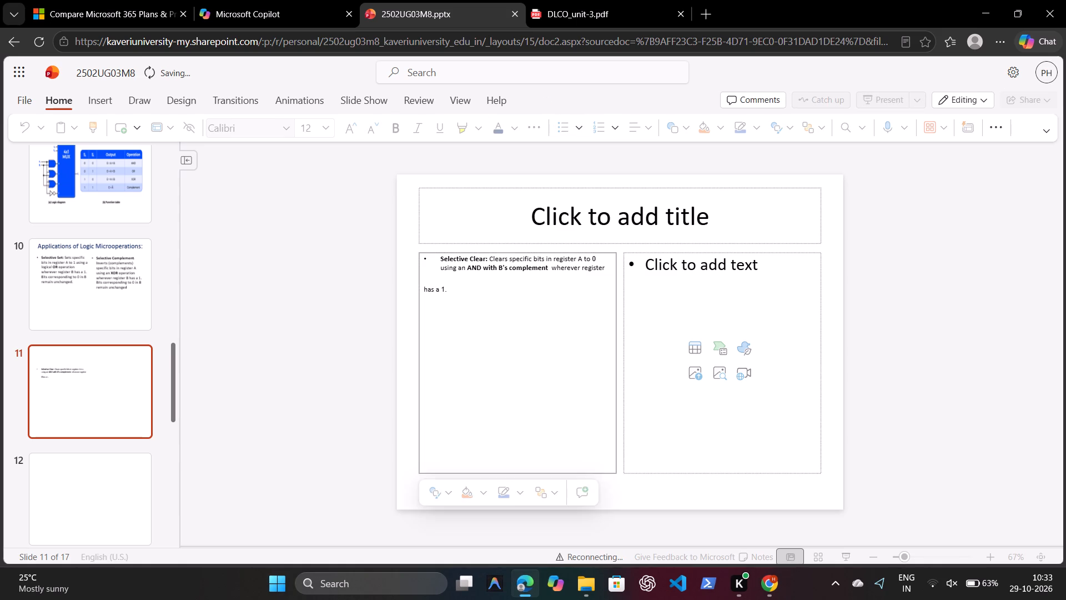
{"action": "left_click_drag", "start_coordinate": [455, 284], "coordinate": [506, 362]}
{"action": "left_click_drag", "start_coordinate": [439, 258], "coordinate": [480, 320]}
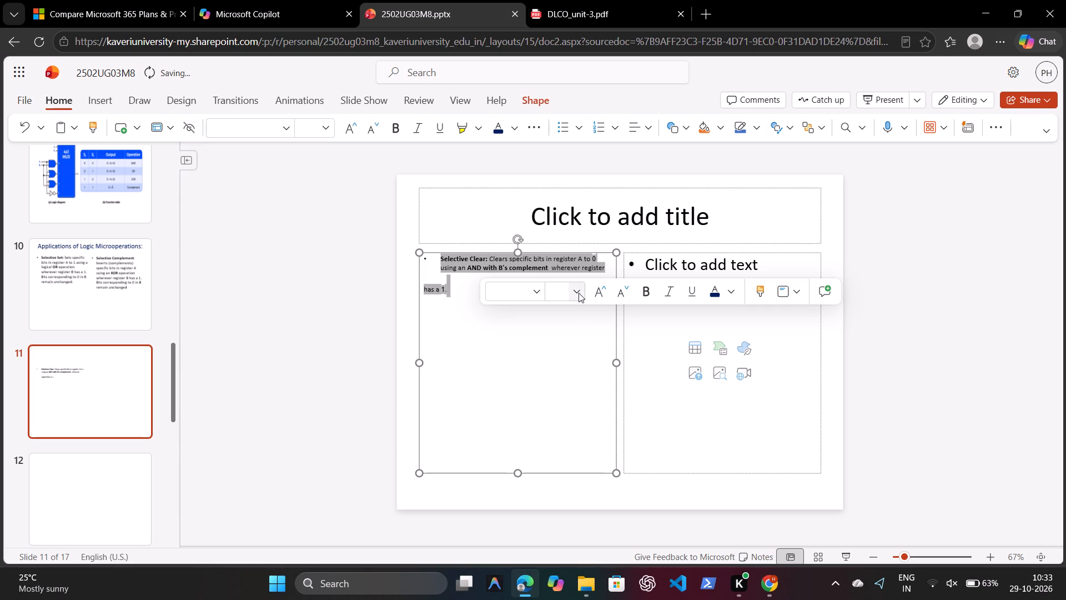
{"action": "left_click", "coordinate": [579, 293]}
{"action": "left_click", "coordinate": [597, 298]}
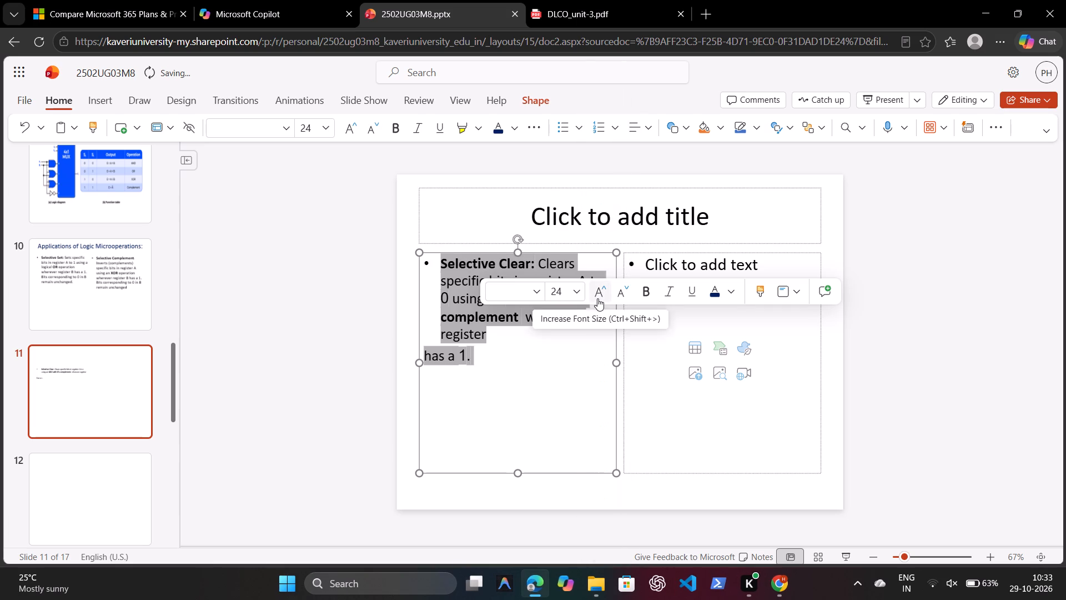
{"action": "left_click", "coordinate": [334, 278]}
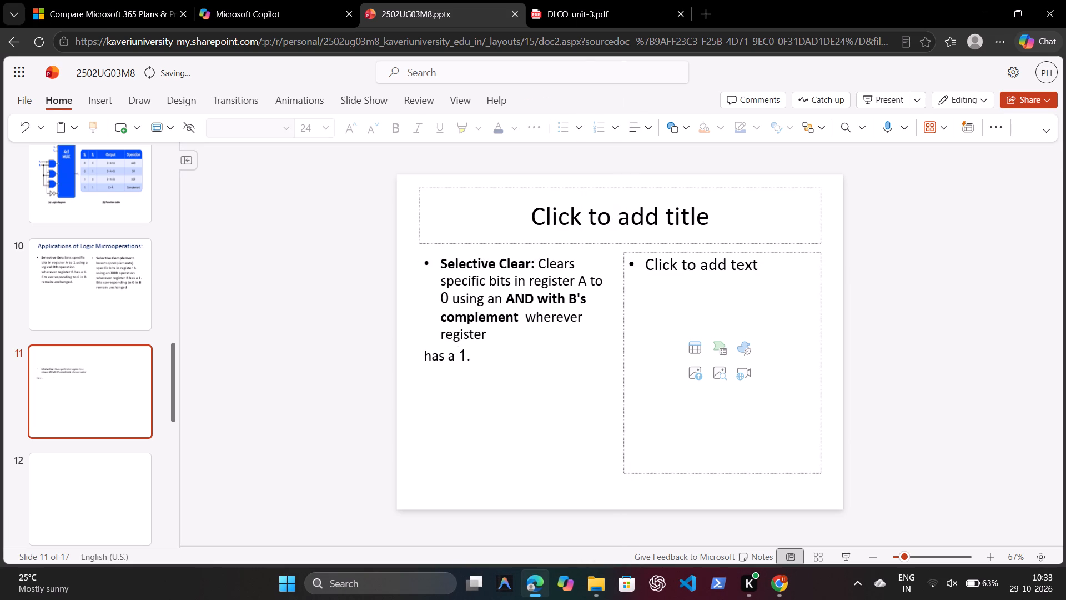
Replace the separate last line of slide 11's Selective Clear definition with "has 1." continuing directly after "register".
{"action": "left_click", "coordinate": [477, 353]}
{"action": "key", "text": "BackSpace"}
{"action": "key", "text": "BackSpace"}
{"action": "key", "text": "BackSpace"}
{"action": "key", "text": "BackSpace"}
{"action": "key", "text": "BackSpace"}
{"action": "key", "text": "BackSpace"}
{"action": "key", "text": "BackSpace"}
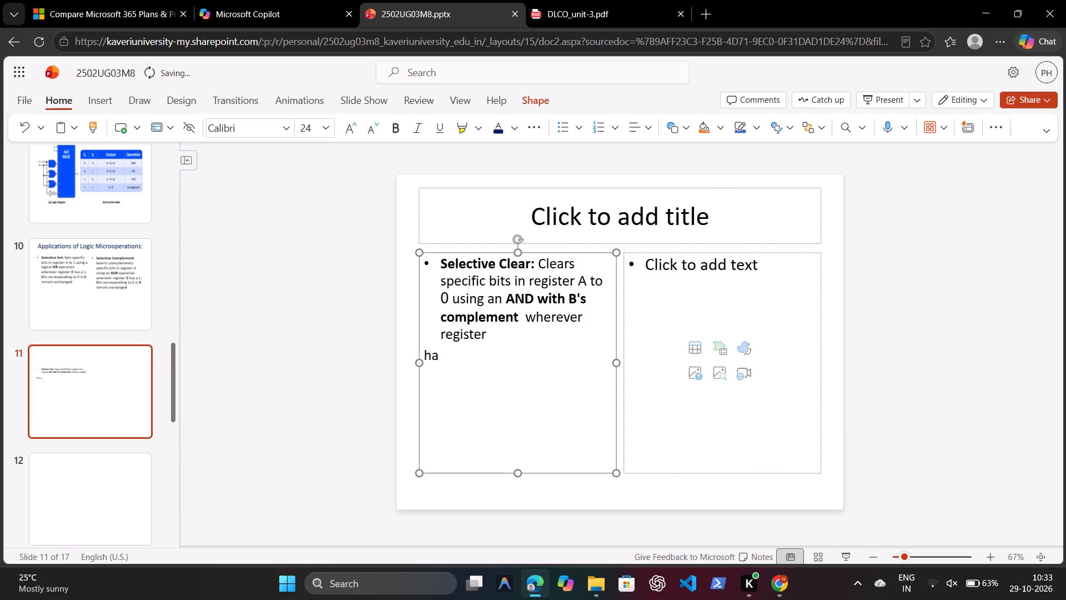
{"action": "key", "text": "BackSpace"}
{"action": "key", "text": "BackSpace"}
{"action": "key", "text": "BackSpace"}
{"action": "key", "text": "space"}
{"action": "type", "text": "has 1."}
{"action": "left_click", "coordinate": [667, 296]}
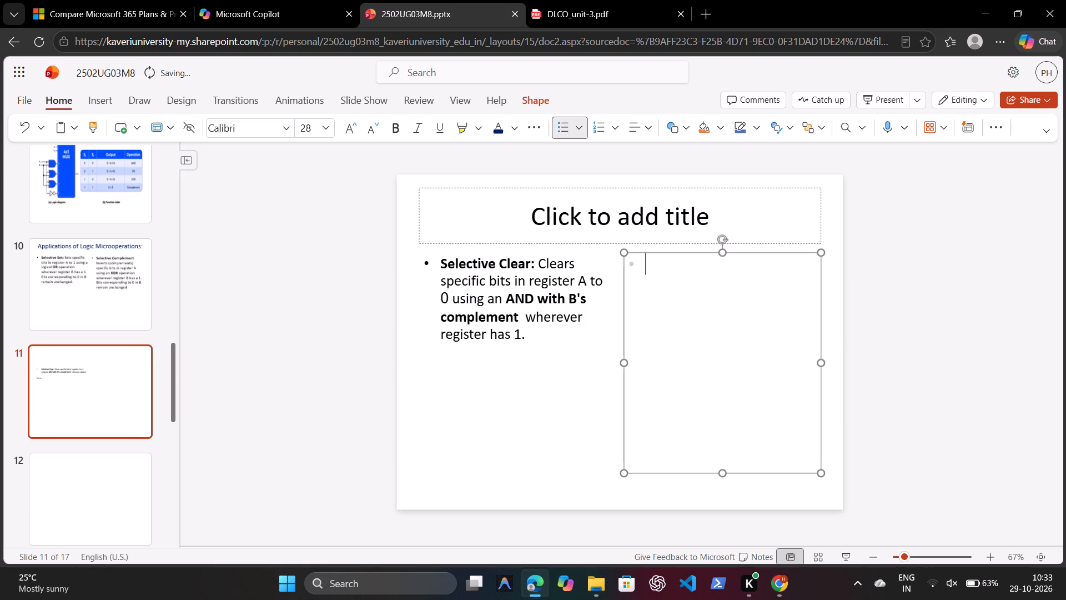
Shorten slide 11's empty title placeholder by raising its bottom edge.
{"action": "left_click", "coordinate": [613, 203]}
{"action": "left_click_drag", "start_coordinate": [619, 242], "coordinate": [619, 224]}
{"action": "left_click", "coordinate": [620, 211]}
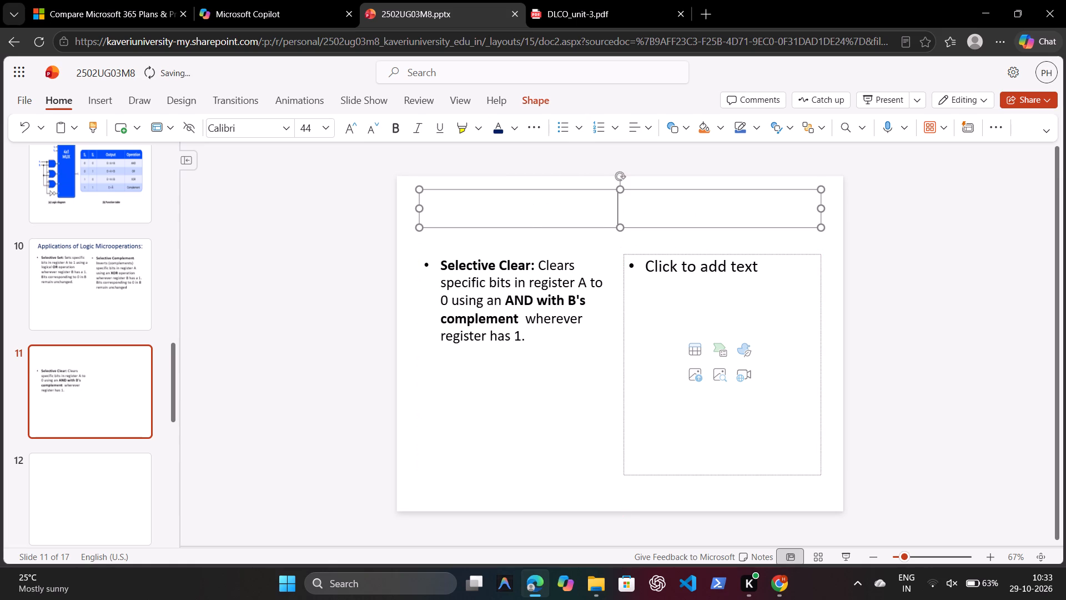
{"action": "key", "text": "ctrl+x"}
Extend the top edges of both content placeholders on slide 11 up to the title placeholder, making the right one about 5.77" high.
{"action": "left_click_drag", "start_coordinate": [559, 339], "coordinate": [515, 256]}
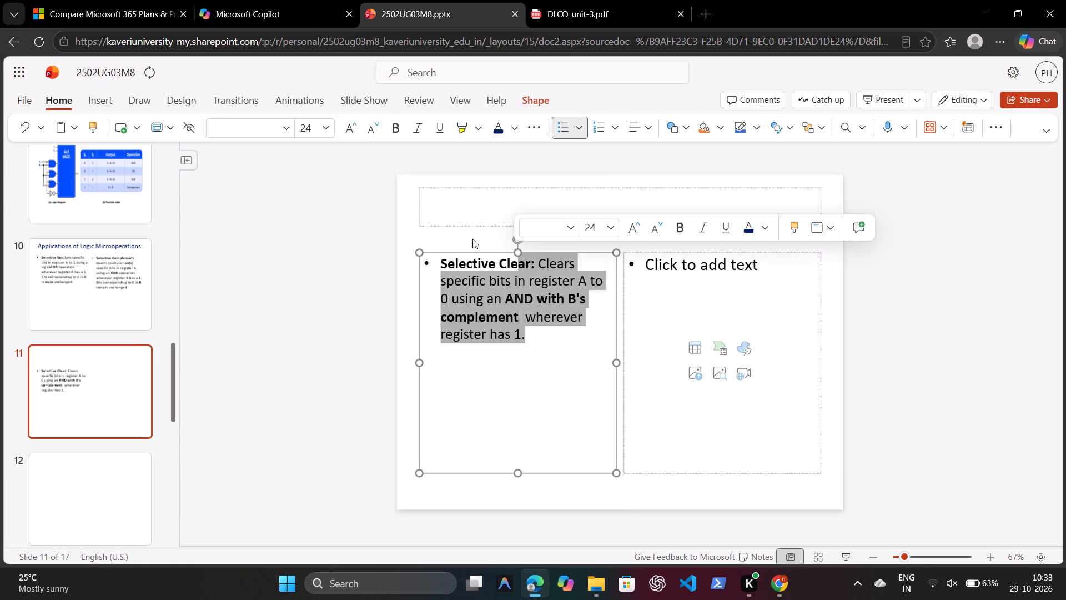
{"action": "left_click", "coordinate": [472, 239]}
{"action": "left_click", "coordinate": [509, 256]}
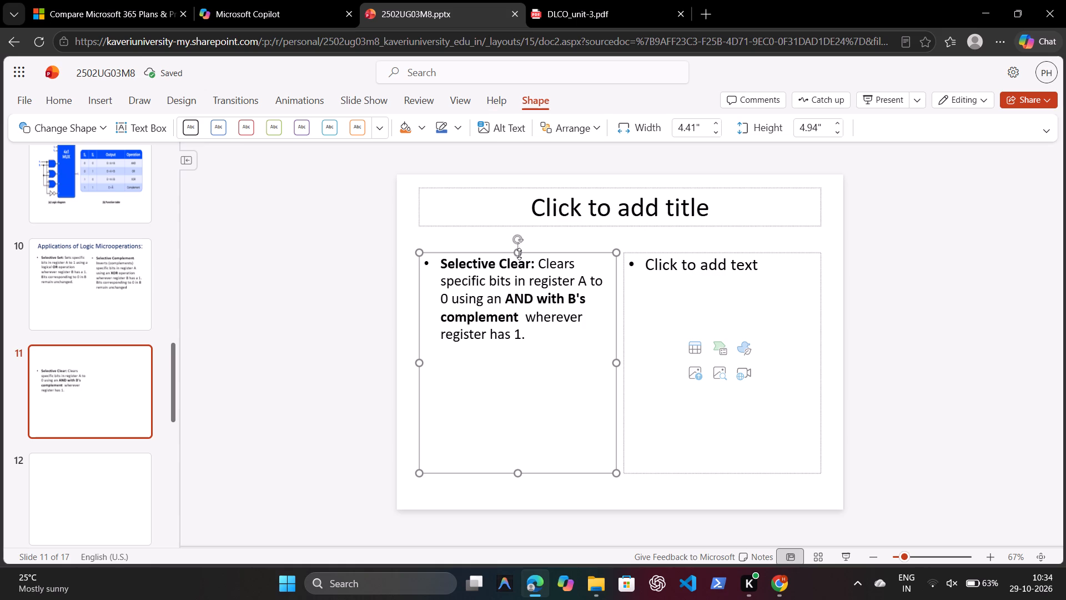
{"action": "left_click_drag", "start_coordinate": [519, 254], "coordinate": [516, 218]}
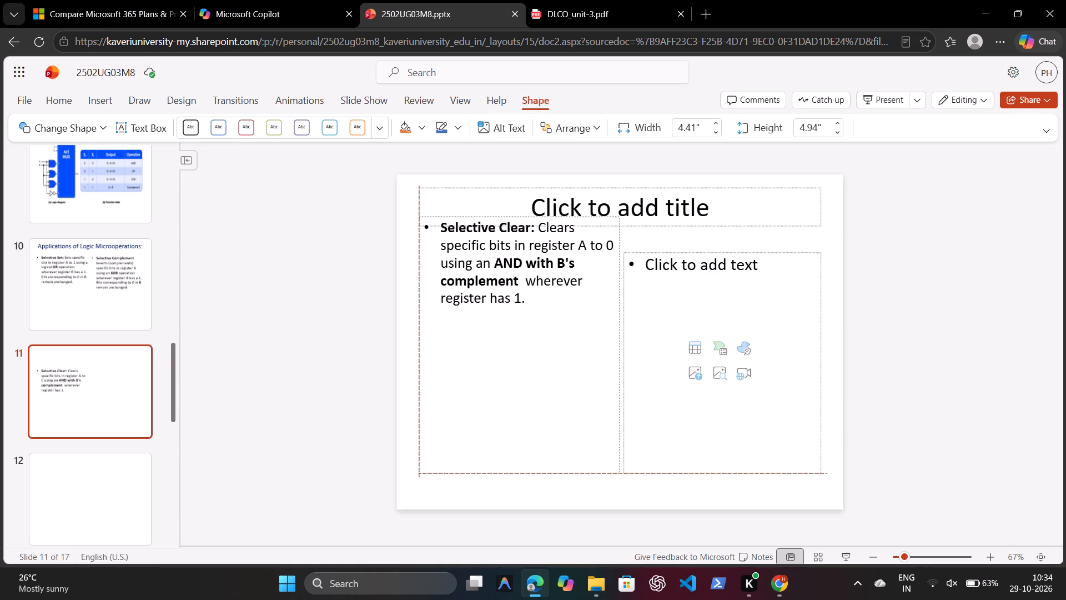
{"action": "left_click_drag", "start_coordinate": [516, 218], "coordinate": [516, 217]}
{"action": "left_click", "coordinate": [666, 334]}
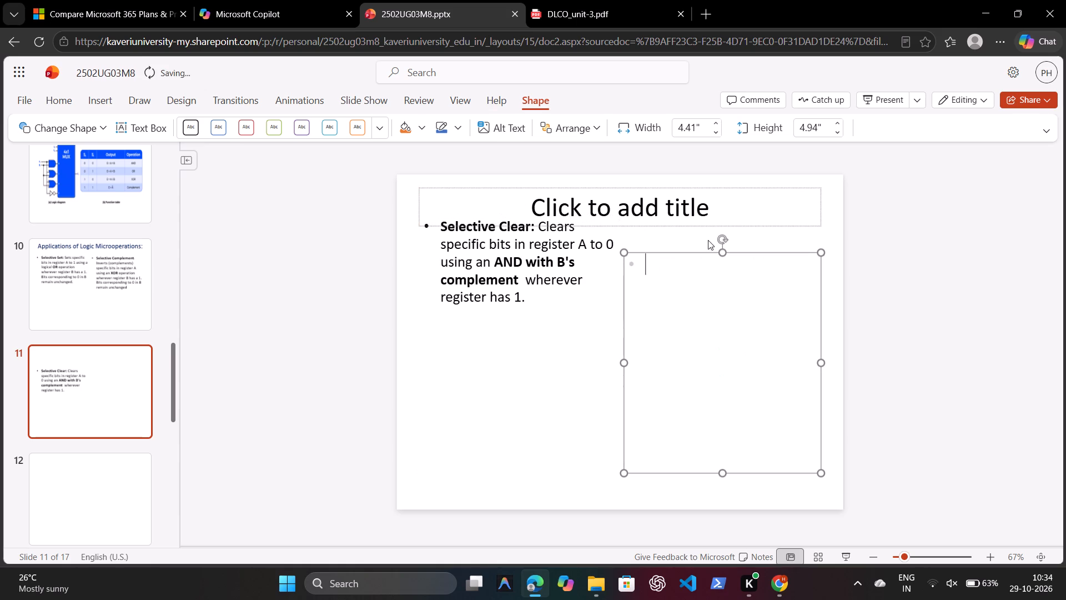
{"action": "left_click_drag", "start_coordinate": [722, 249], "coordinate": [719, 213]}
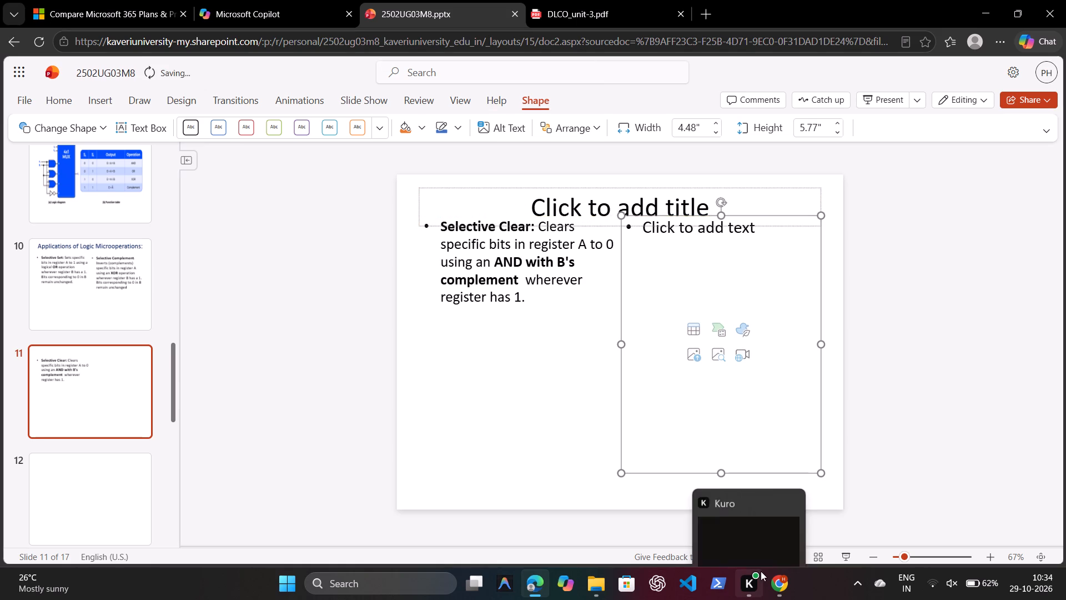
Copy the Mask Operation definition from Google's AI Overview in Chrome and paste it into slide 11's right placeholder, without the citation links.
{"action": "left_click", "coordinate": [783, 590]}
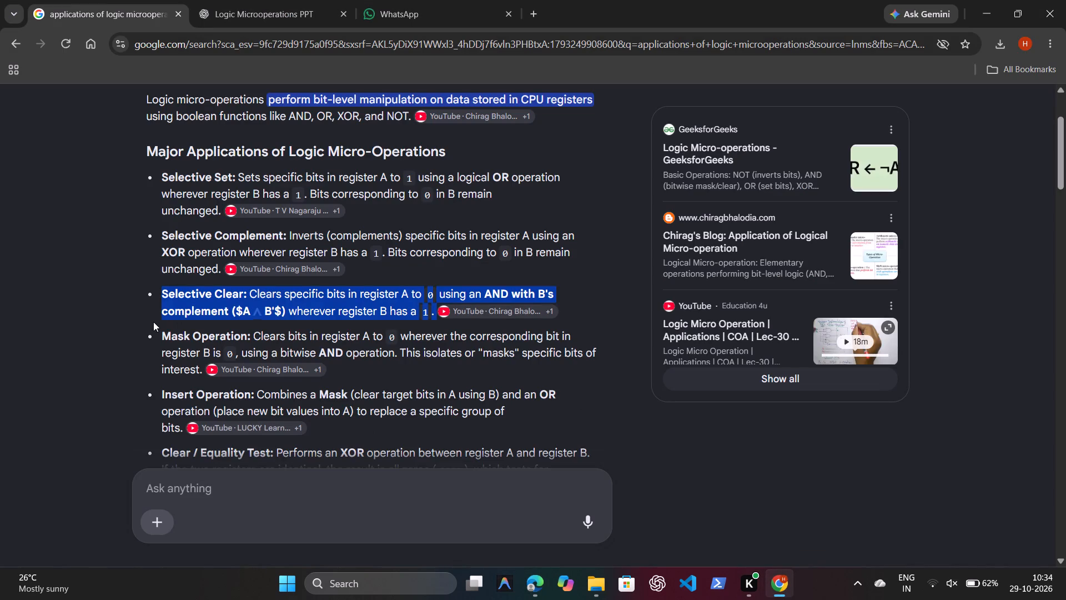
{"action": "left_click", "coordinate": [160, 333]}
{"action": "left_click", "coordinate": [160, 333]}
{"action": "left_click", "coordinate": [160, 333]}
{"action": "left_click_drag", "start_coordinate": [160, 333], "coordinate": [219, 355]}
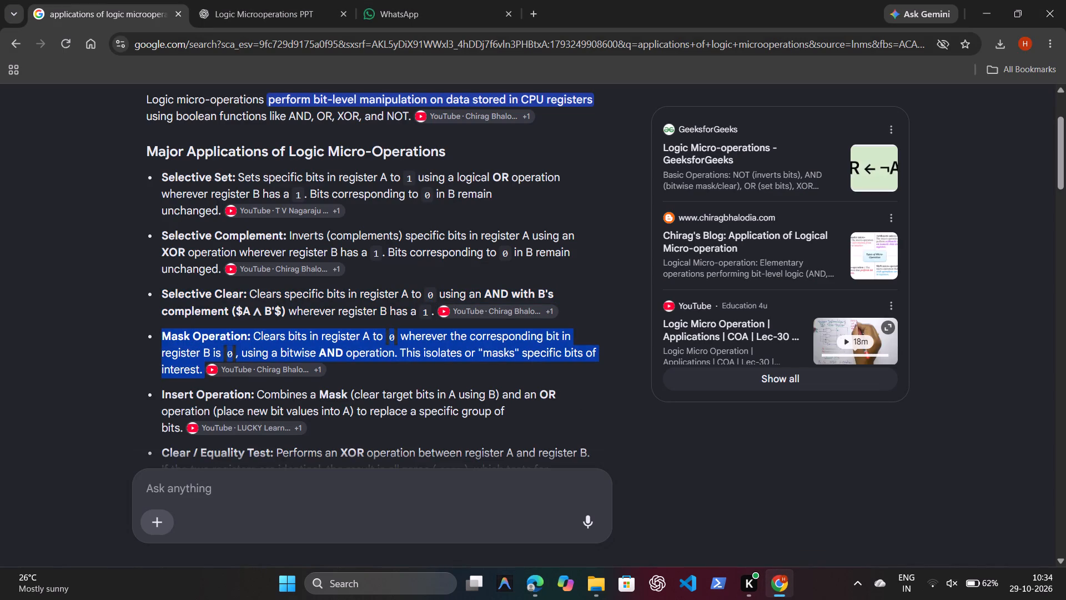
{"action": "key", "text": "ctrl+c"}
{"action": "left_click", "coordinate": [544, 582]}
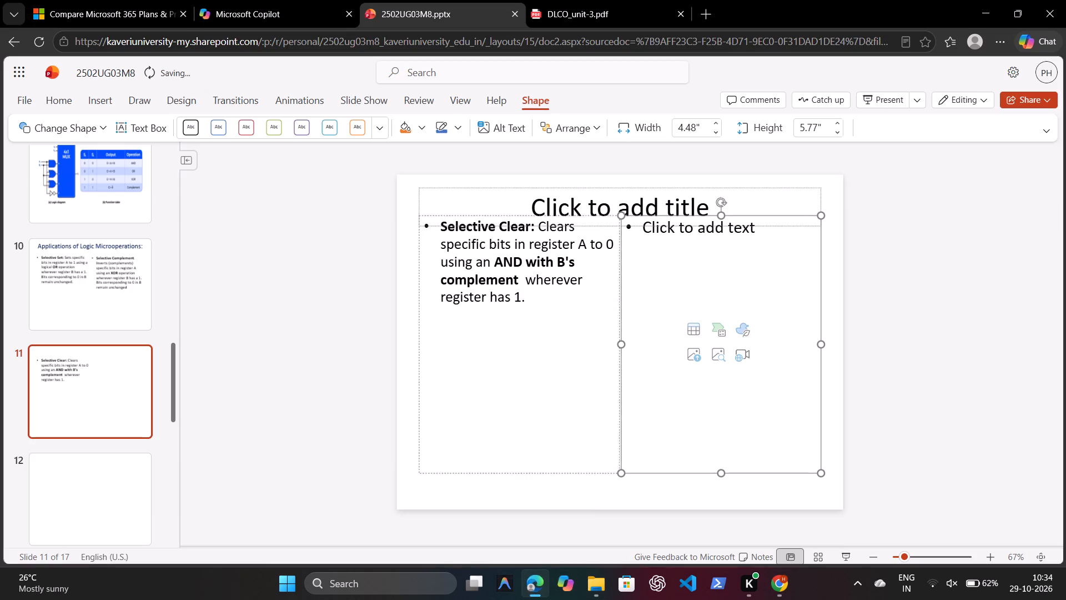
{"action": "left_click", "coordinate": [648, 235]}
{"action": "key", "text": "ctrl+v"}
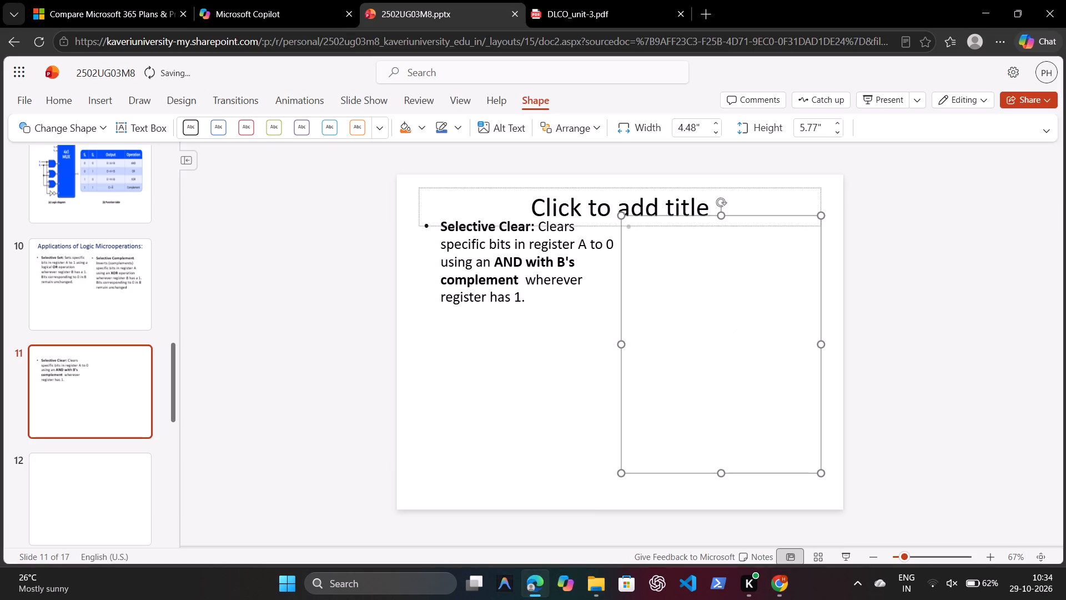
{"action": "key", "text": "BackSpace"}
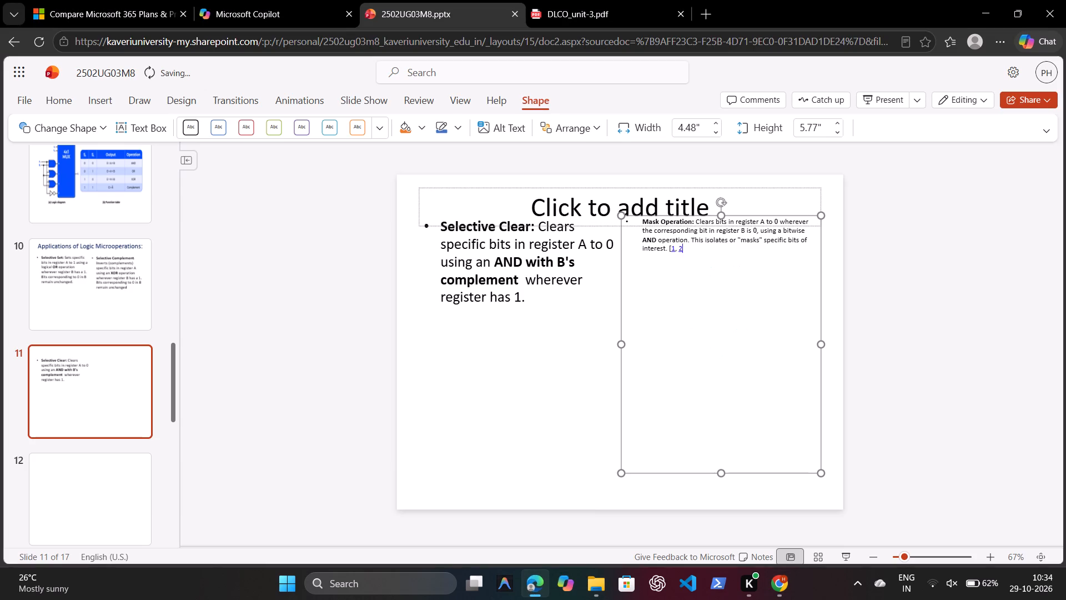
{"action": "key", "text": "BackSpace"}
{"action": "key", "text": "BackSpace"}
{"action": "key", "text": "BackSpace"}
{"action": "key", "text": "BackSpace"}
{"action": "key", "text": "BackSpace"}
{"action": "key", "text": "BackSpace"}
{"action": "key", "text": "BackSpace"}
Set the font size of the whole Mask Operation definition on slide 11 to 24.
{"action": "left_click_drag", "start_coordinate": [643, 221], "coordinate": [682, 255]}
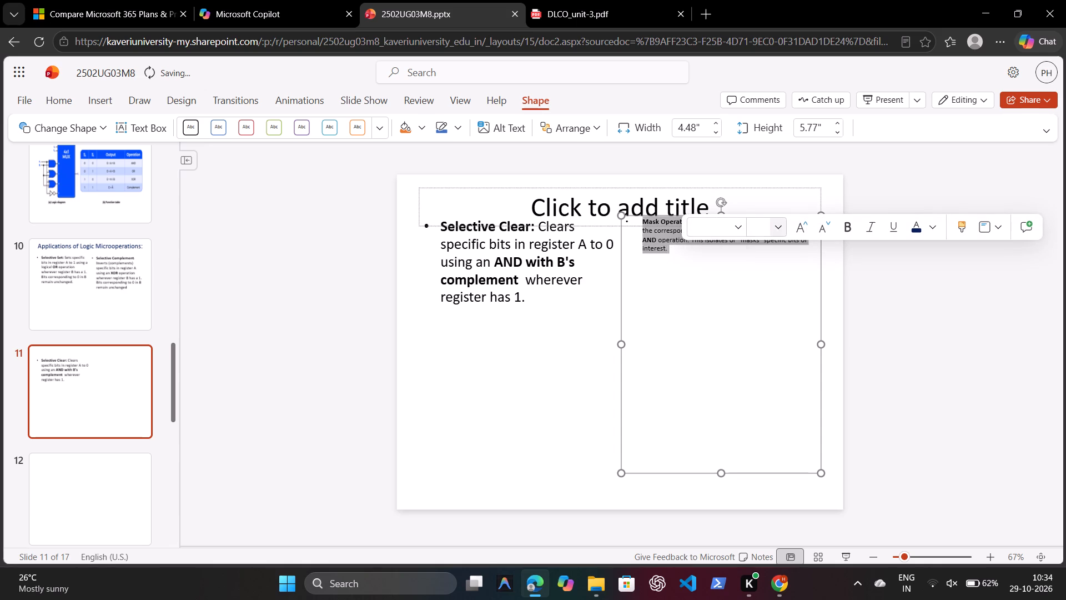
{"action": "left_click", "coordinate": [776, 224]}
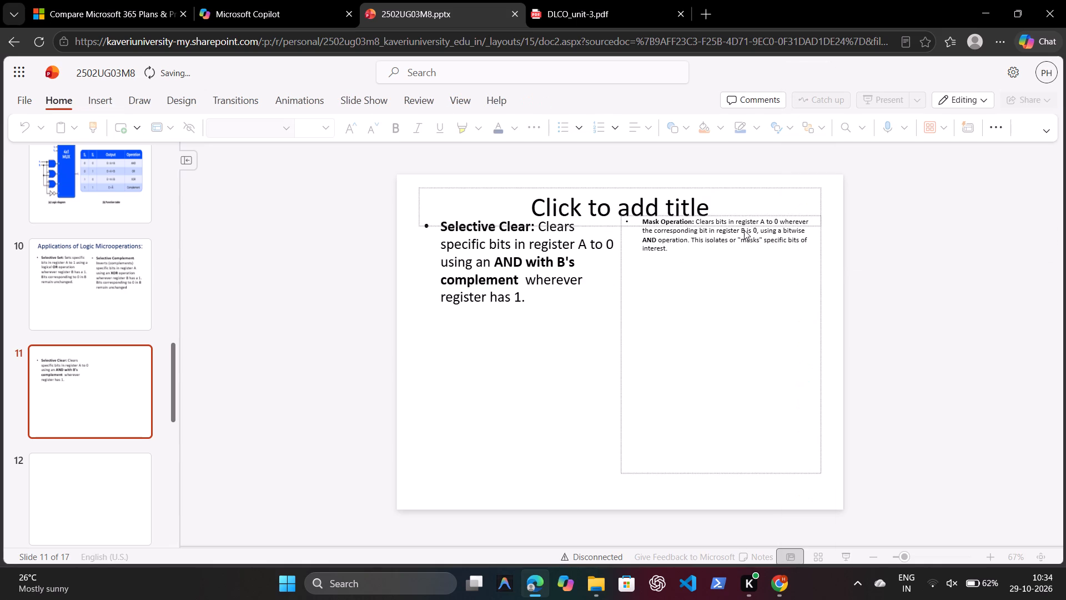
{"action": "left_click", "coordinate": [735, 235]}
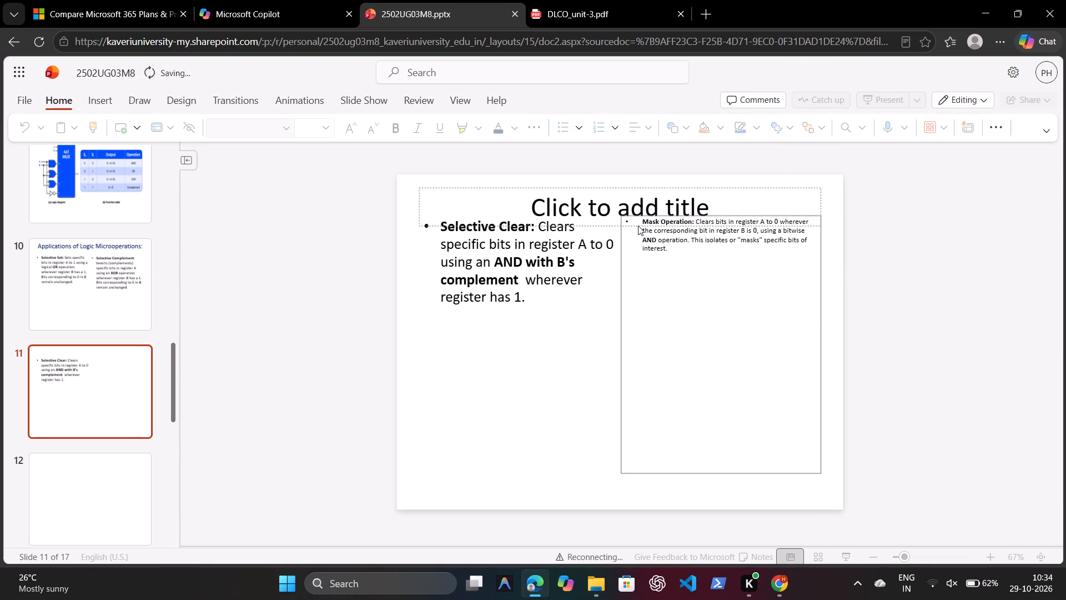
{"action": "left_click", "coordinate": [645, 221]}
{"action": "left_click_drag", "start_coordinate": [645, 221], "coordinate": [677, 259]}
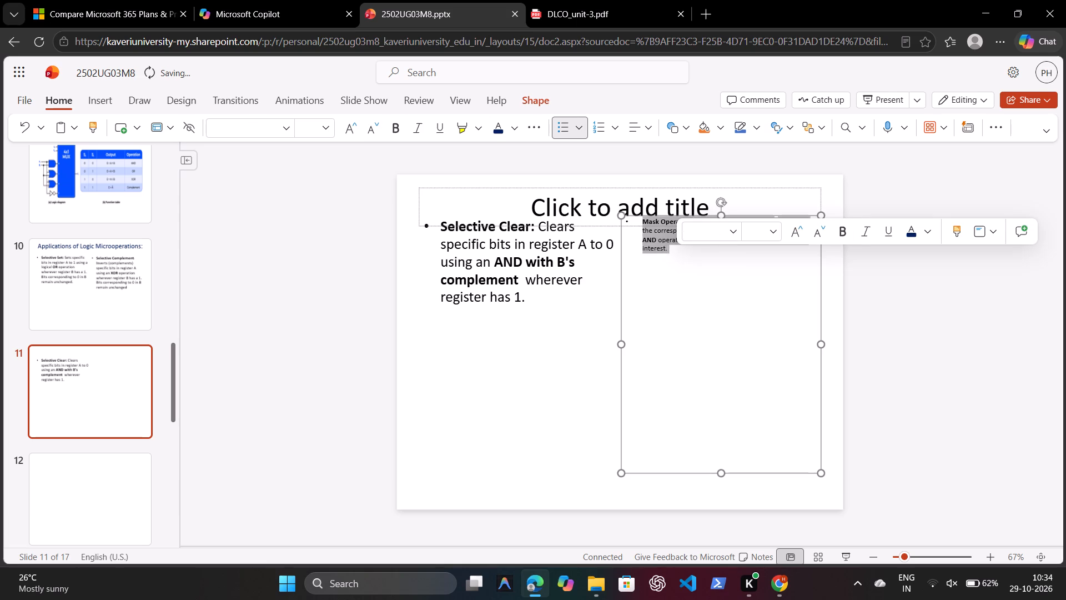
{"action": "left_click", "coordinate": [771, 233]}
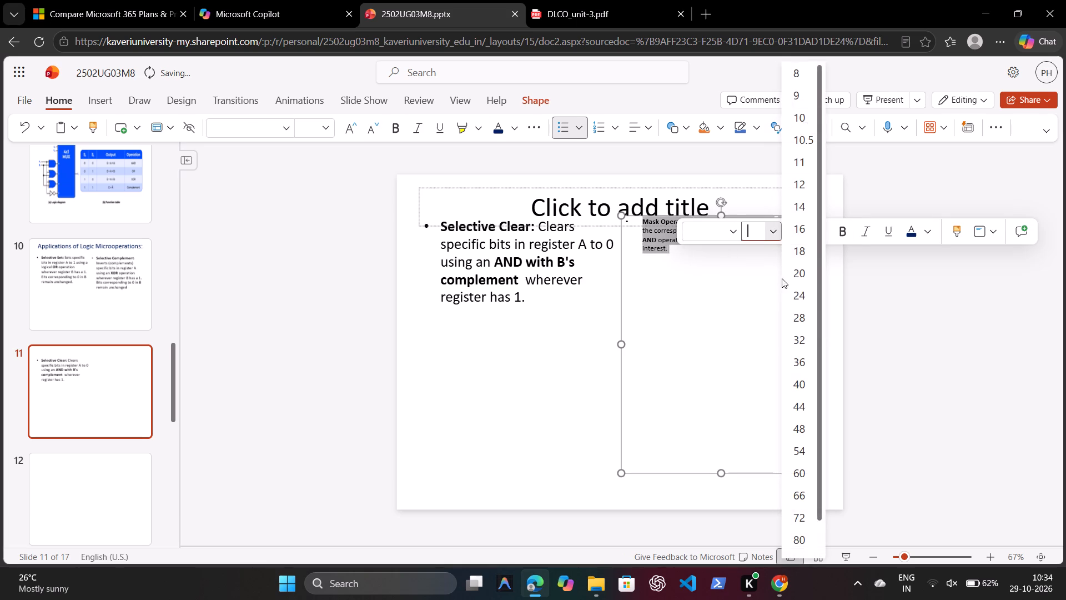
{"action": "left_click", "coordinate": [790, 304]}
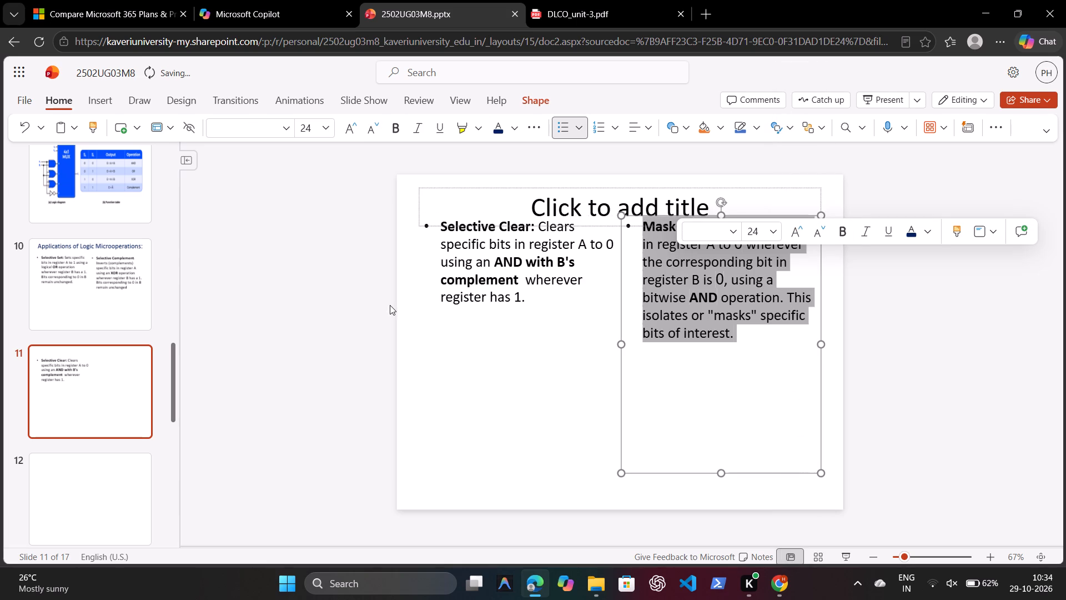
{"action": "left_click", "coordinate": [389, 305]}
{"action": "left_click", "coordinate": [281, 333]}
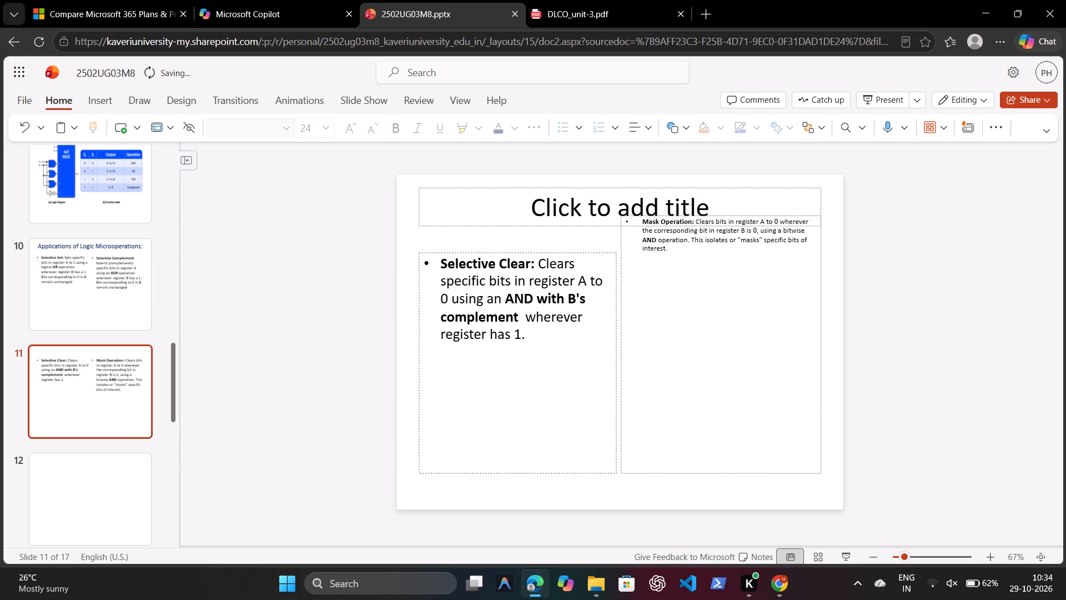
{"action": "left_click", "coordinate": [341, 289]}
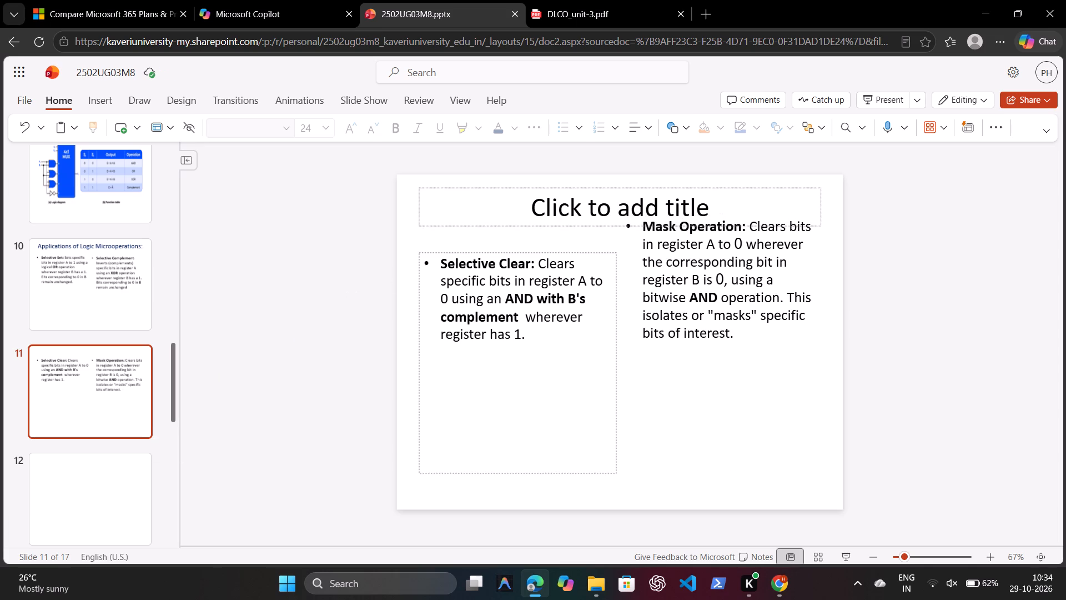
Extend the top edge of the Selective Clear placeholder upward again to align with the Mask Operation placeholder.
{"action": "left_click", "coordinate": [510, 307]}
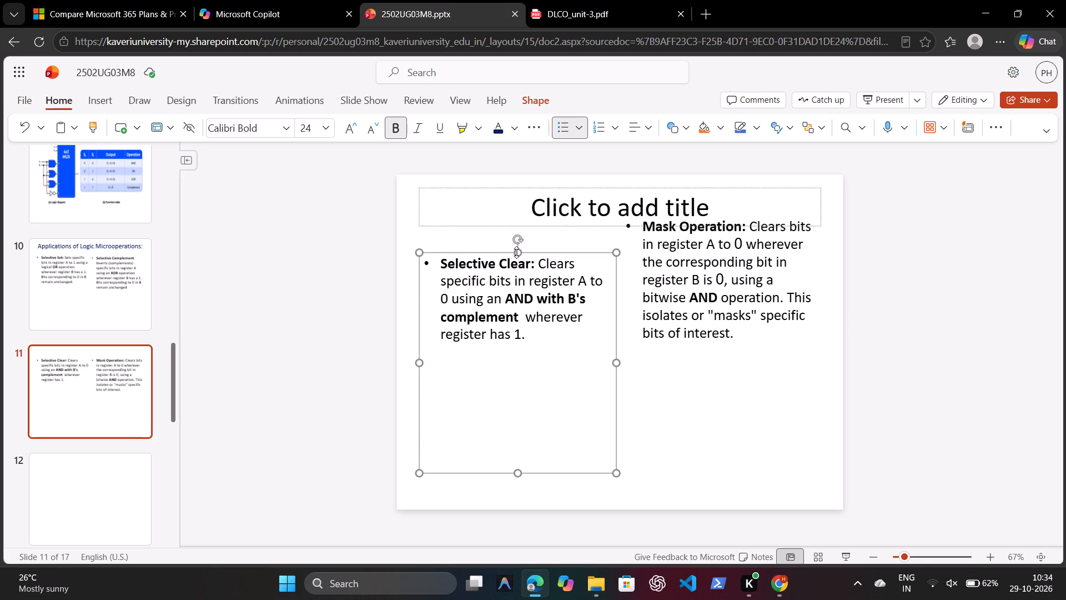
{"action": "left_click_drag", "start_coordinate": [516, 252], "coordinate": [520, 217]}
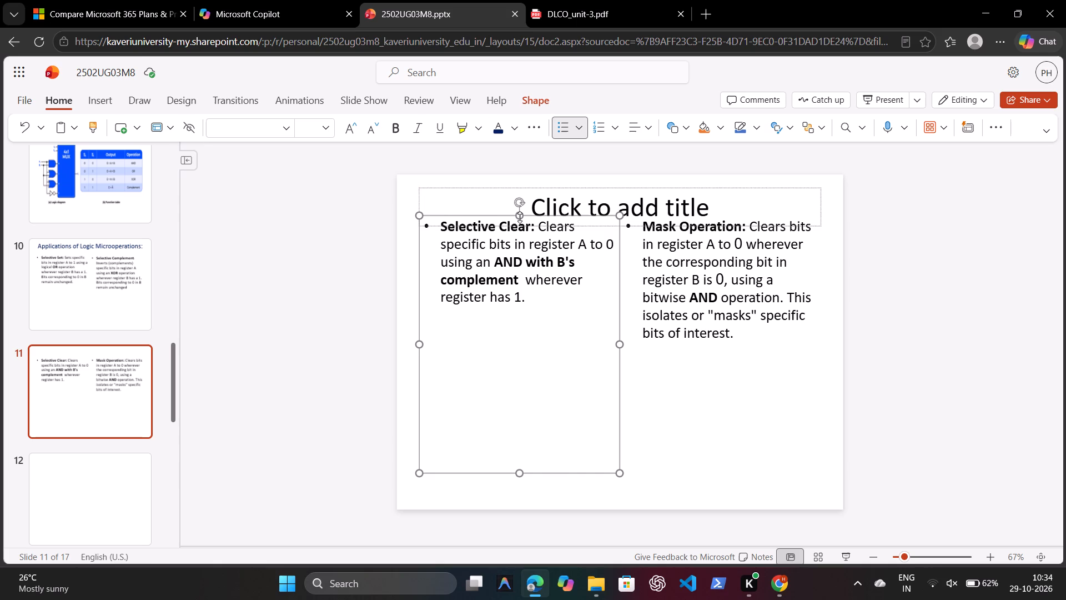
{"action": "left_click", "coordinate": [328, 228]}
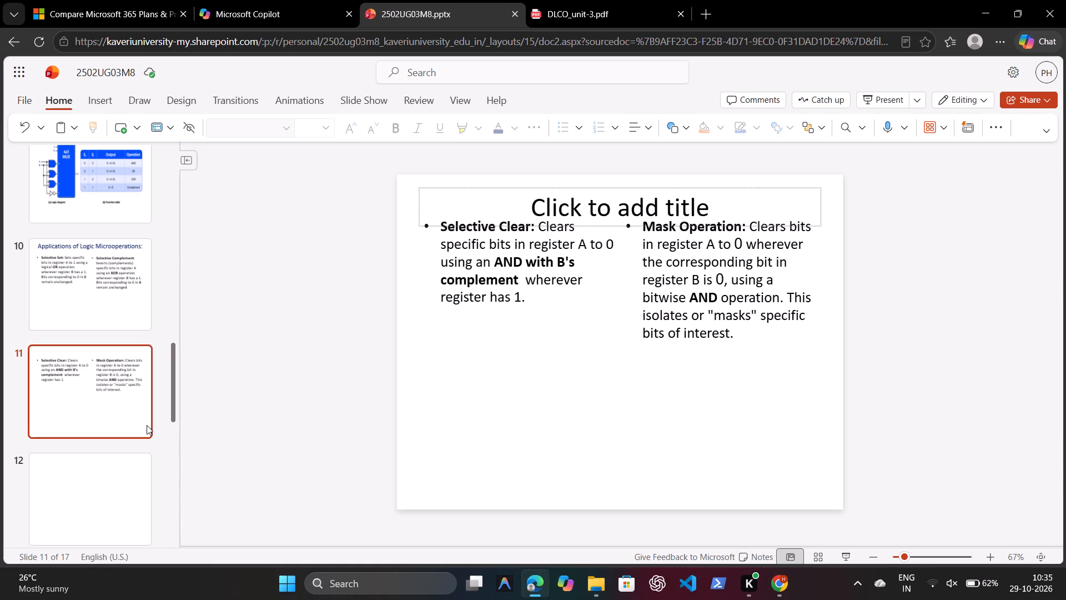
Review the logic microoperation applications on pages 19 and 20 of DLCO_unit-3.pdf, including Mask, Insert and Clear, and return to the presentation.
{"action": "left_click", "coordinate": [578, 17]}
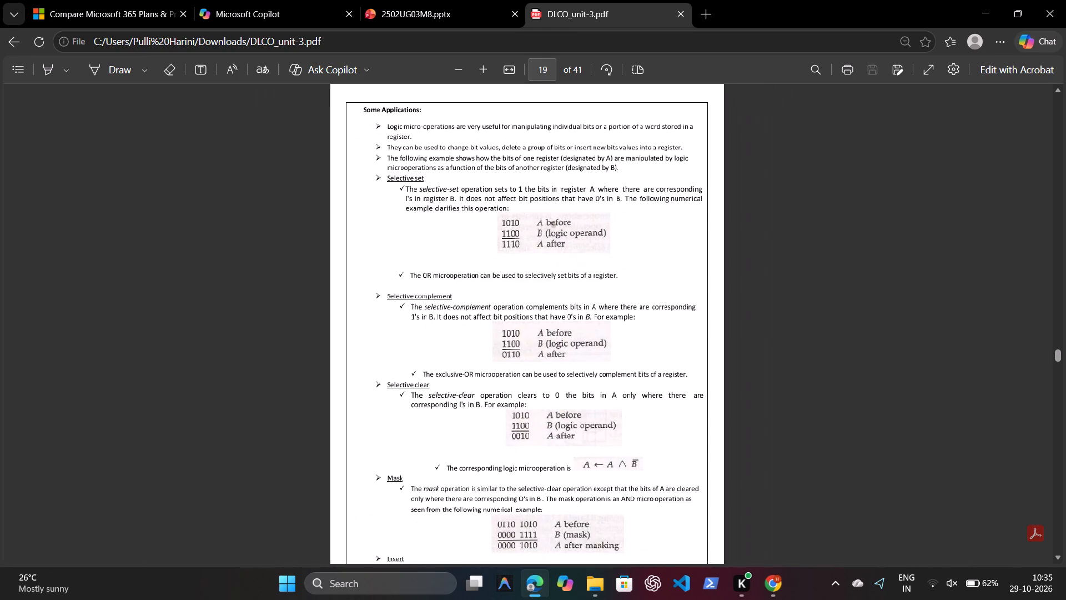
{"action": "scroll", "coordinate": [420, 211], "scroll_direction": "down", "scroll_amount": 3}
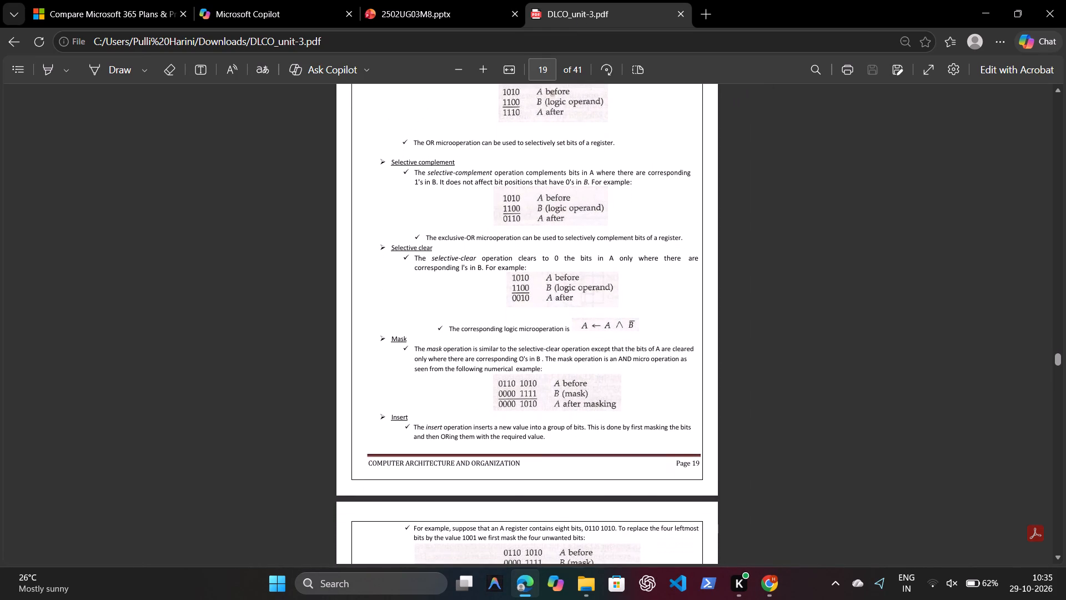
{"action": "scroll", "coordinate": [420, 211], "scroll_direction": "down", "scroll_amount": 5}
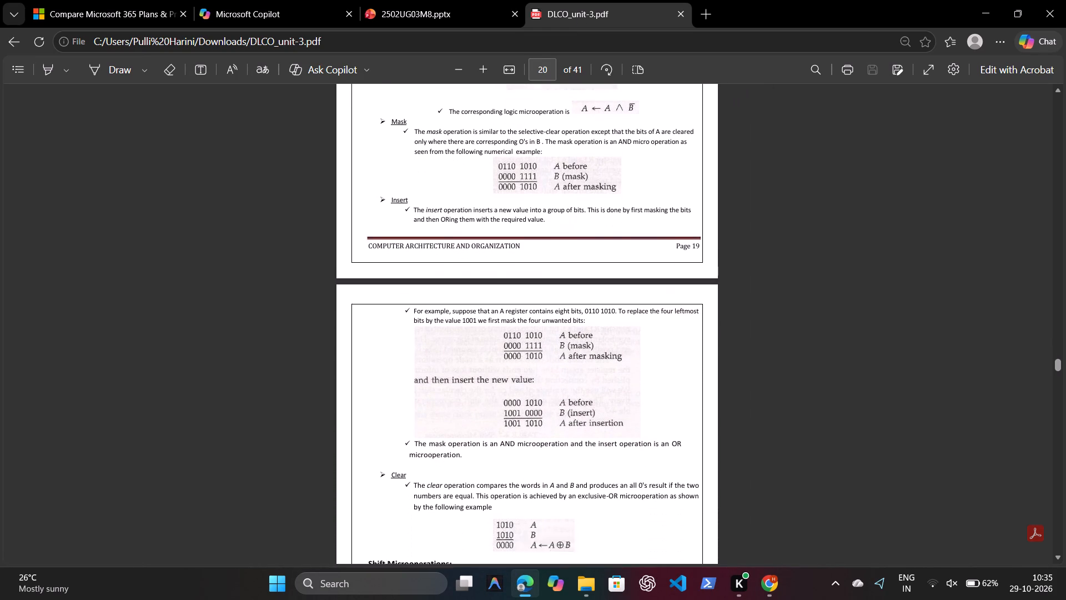
{"action": "scroll", "coordinate": [420, 211], "scroll_direction": "down", "scroll_amount": 2}
{"action": "left_click", "coordinate": [447, 15]}
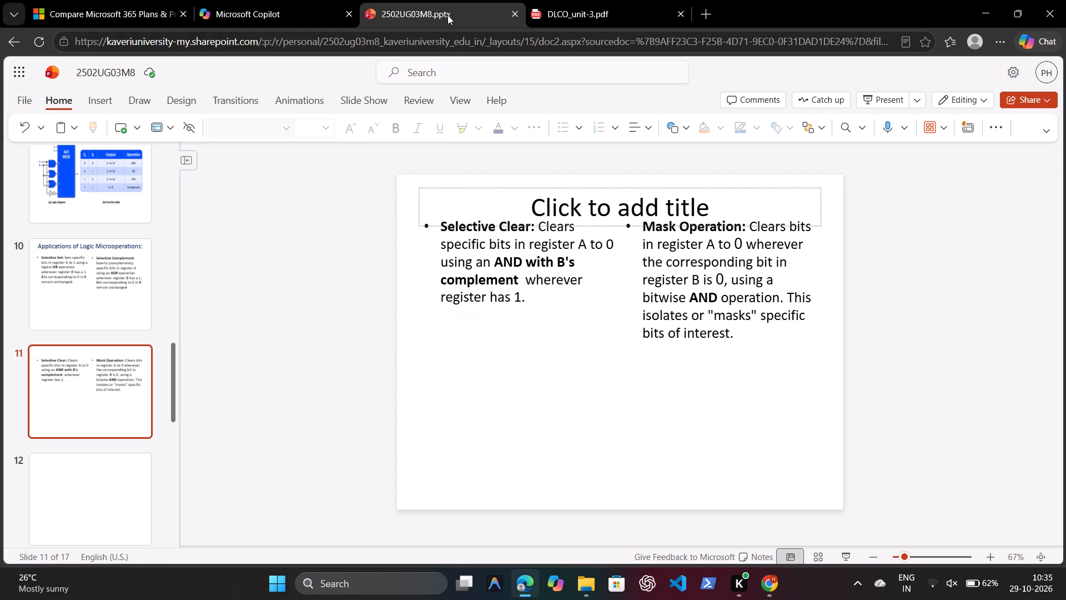
Change slide 12's layout to Two Content.
{"action": "left_click", "coordinate": [103, 514]}
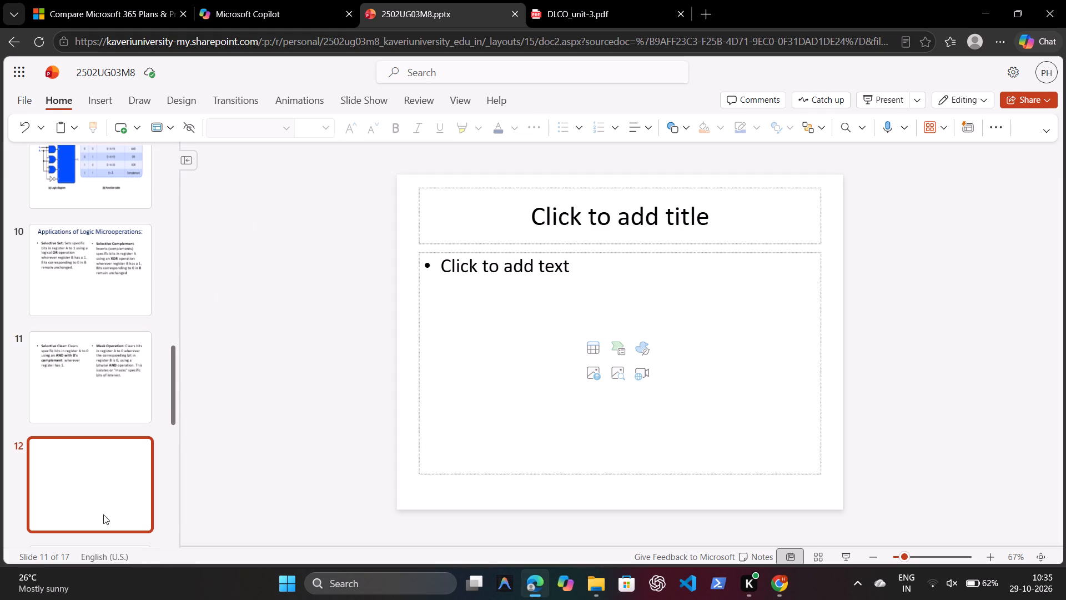
{"action": "left_click", "coordinate": [170, 129]}
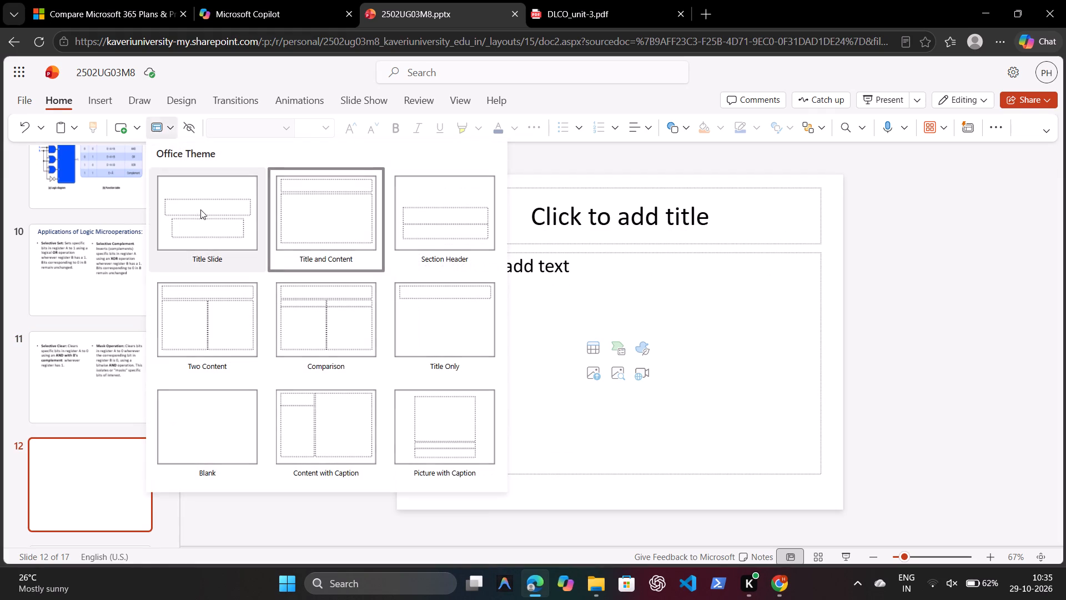
{"action": "left_click", "coordinate": [218, 324]}
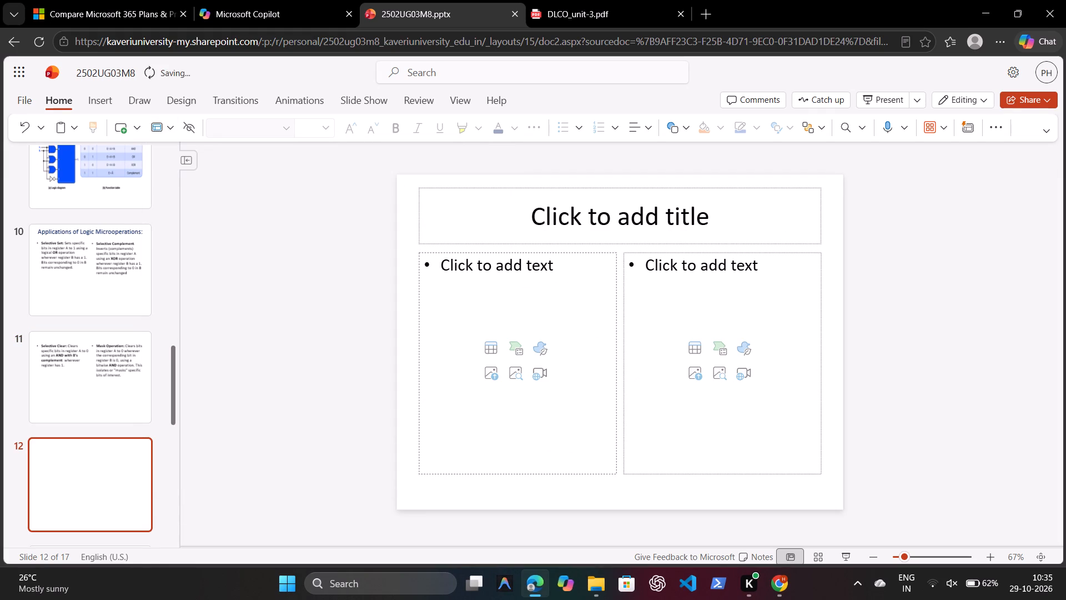
Extend the top edges of both content placeholders on slide 12 upward to the same level, into the title area.
{"action": "left_click", "coordinate": [502, 282]}
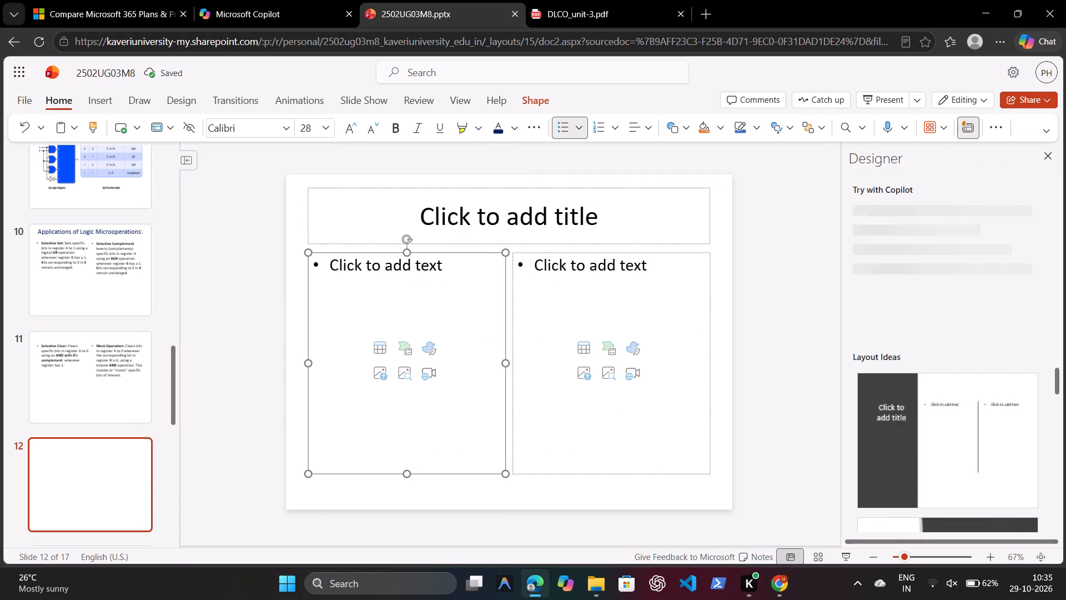
{"action": "left_click_drag", "start_coordinate": [408, 257], "coordinate": [403, 209]}
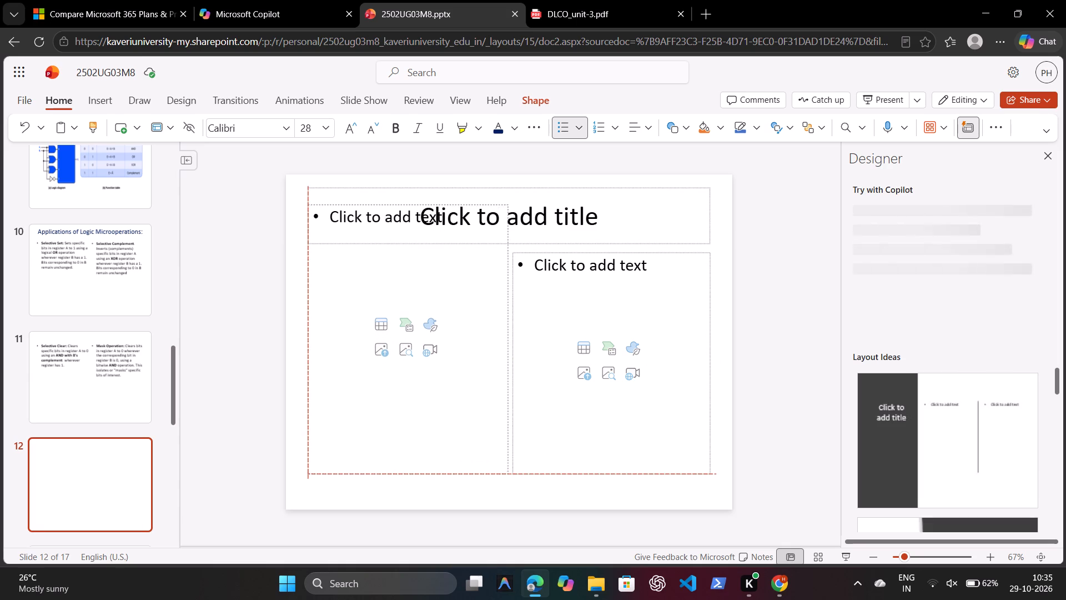
{"action": "left_click", "coordinate": [632, 286]}
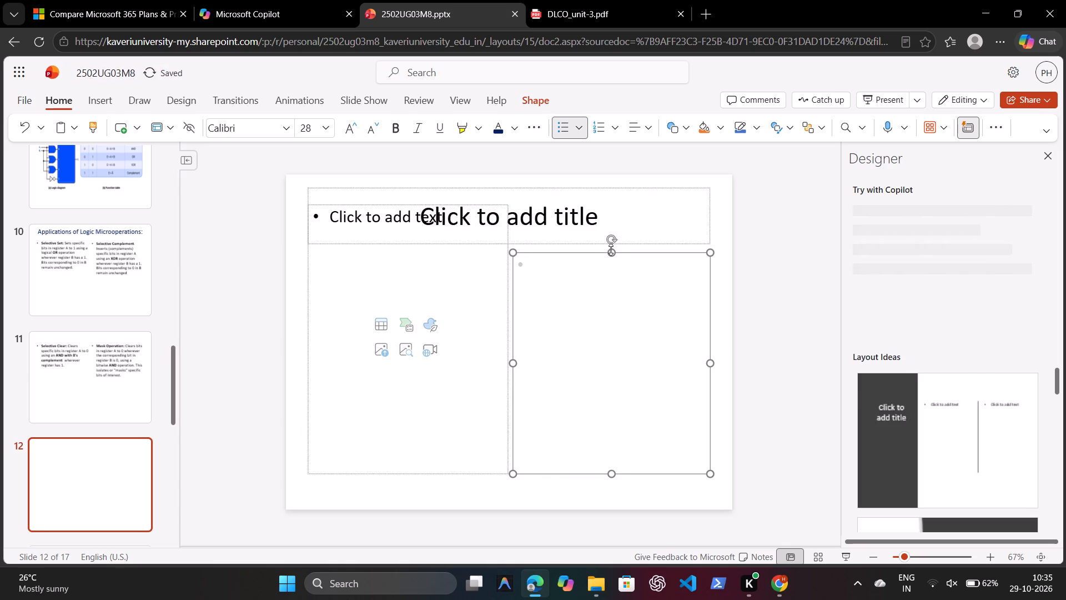
{"action": "left_click_drag", "start_coordinate": [611, 249], "coordinate": [601, 201]}
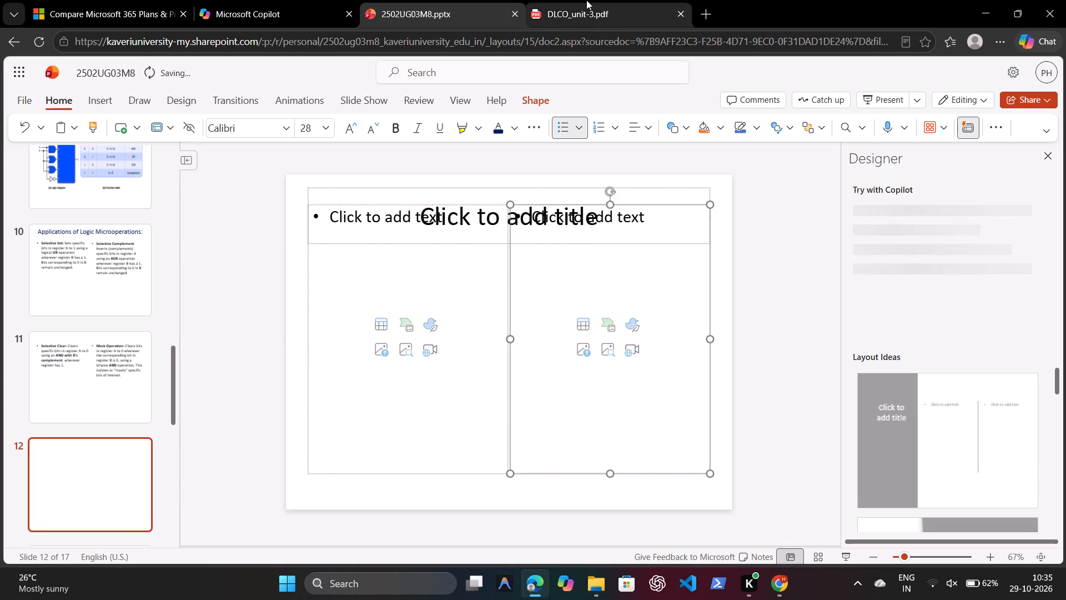
Copy the Insert Operation definition from Google's AI Overview in Chrome and paste it into slide 12's left content placeholder.
{"action": "left_click", "coordinate": [775, 590]}
{"action": "scroll", "coordinate": [351, 396], "scroll_direction": "down", "scroll_amount": 2}
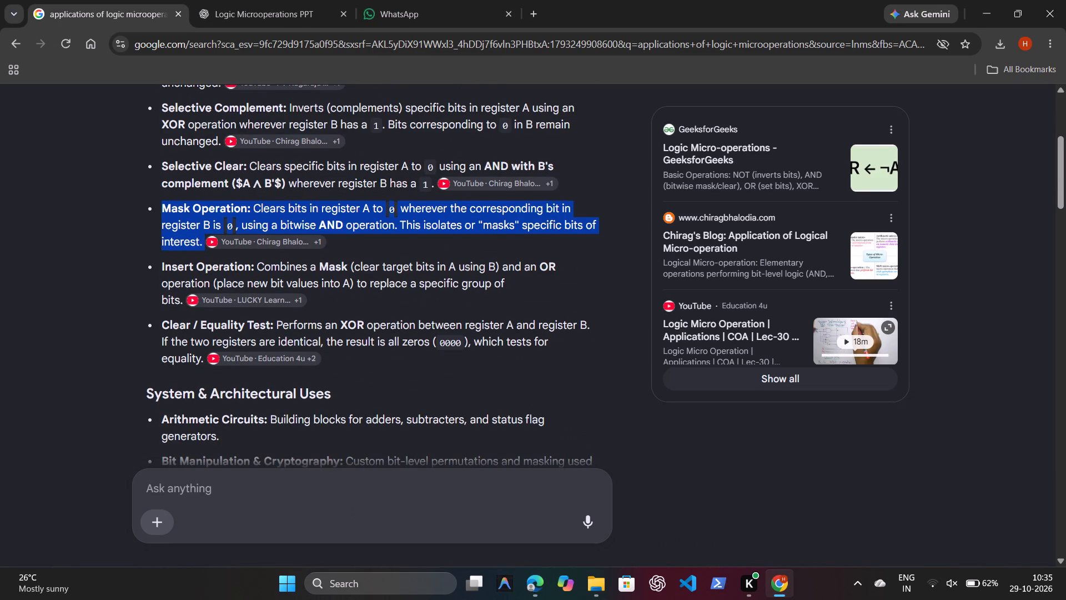
{"action": "left_click_drag", "start_coordinate": [162, 264], "coordinate": [203, 303]}
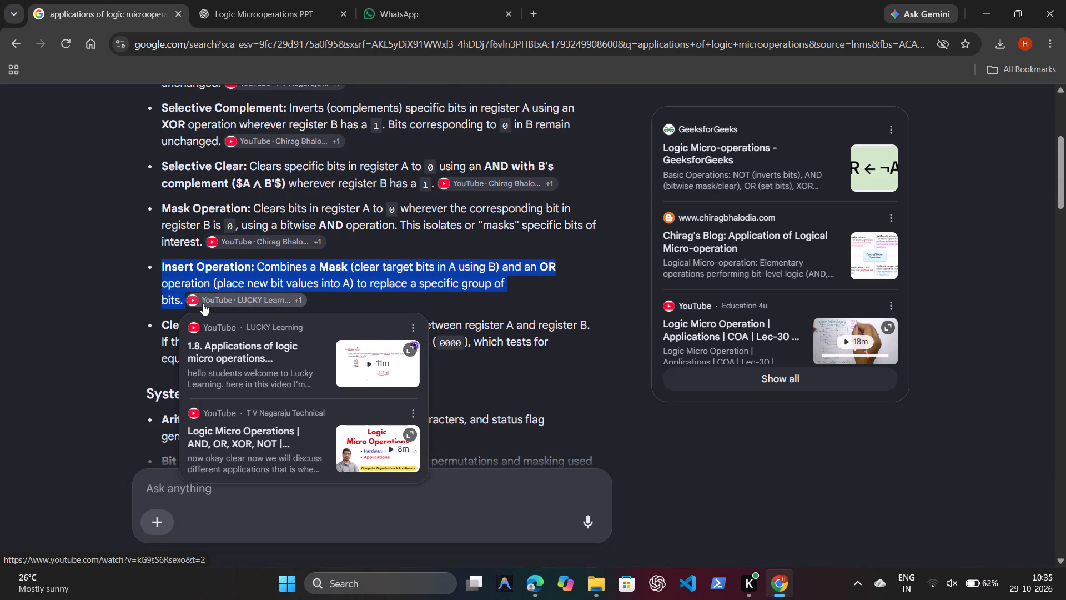
{"action": "key", "text": "ctrl+c"}
{"action": "left_click", "coordinate": [537, 574]}
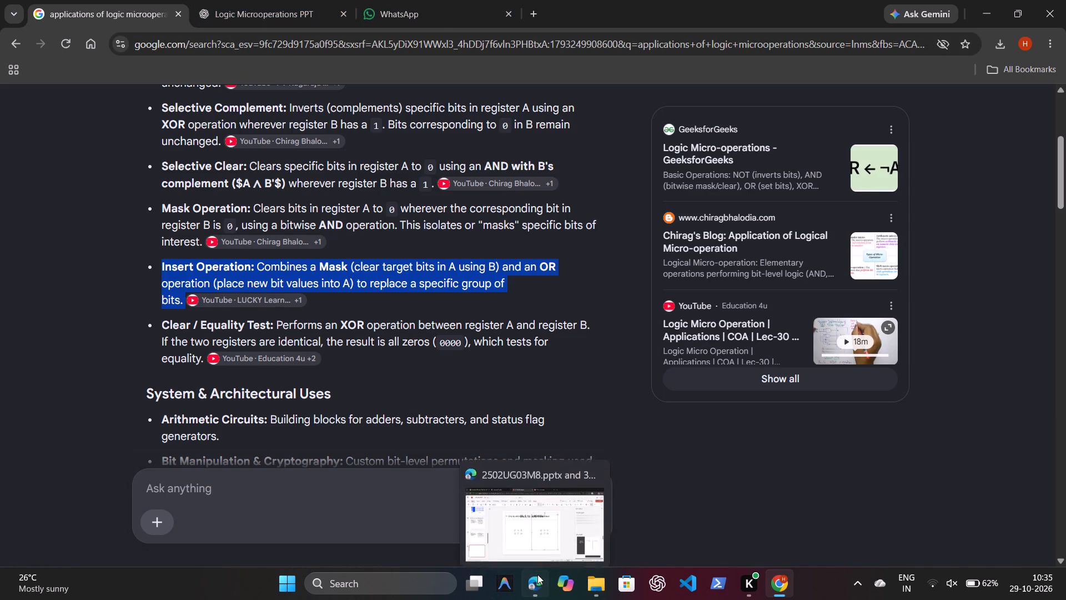
{"action": "left_click", "coordinate": [417, 297]}
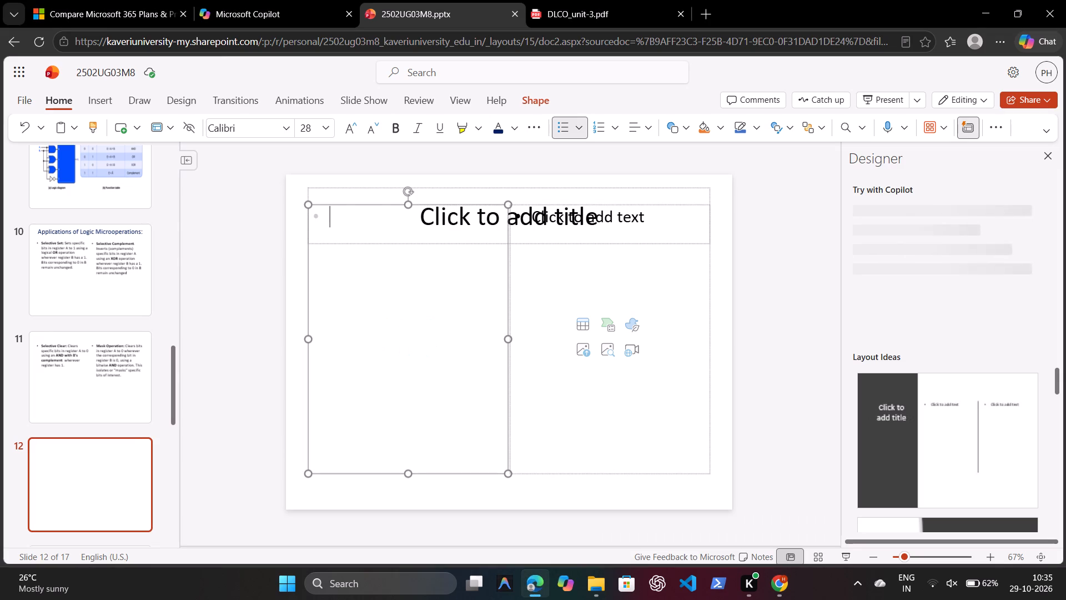
{"action": "key", "text": "ctrl+v"}
Delete the bracketed citation links at the end of the pasted Insert Operation definition.
{"action": "key", "text": "BackSpace"}
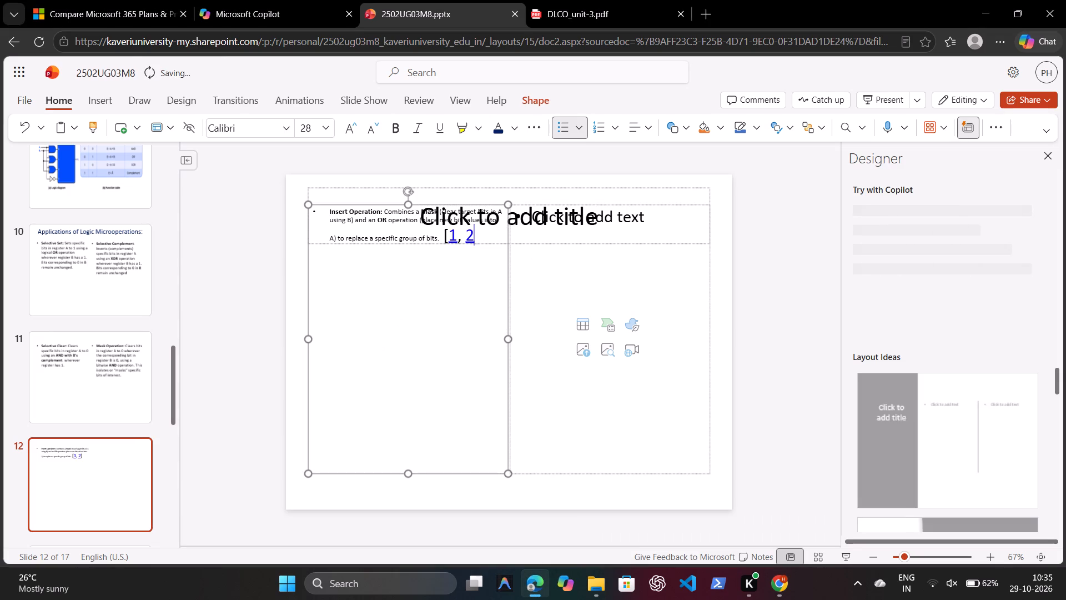
{"action": "key", "text": "BackSpace"}
{"action": "key", "text": "BackSpace"}
{"action": "key", "text": "BackSpace"}
{"action": "key", "text": "BackSpace"}
{"action": "key", "text": "BackSpace"}
{"action": "key", "text": "BackSpace"}
{"action": "key", "text": "BackSpace"}
Set the font size of the whole Insert Operation definition on slide 12 to 24.
{"action": "left_click", "coordinate": [328, 212]}
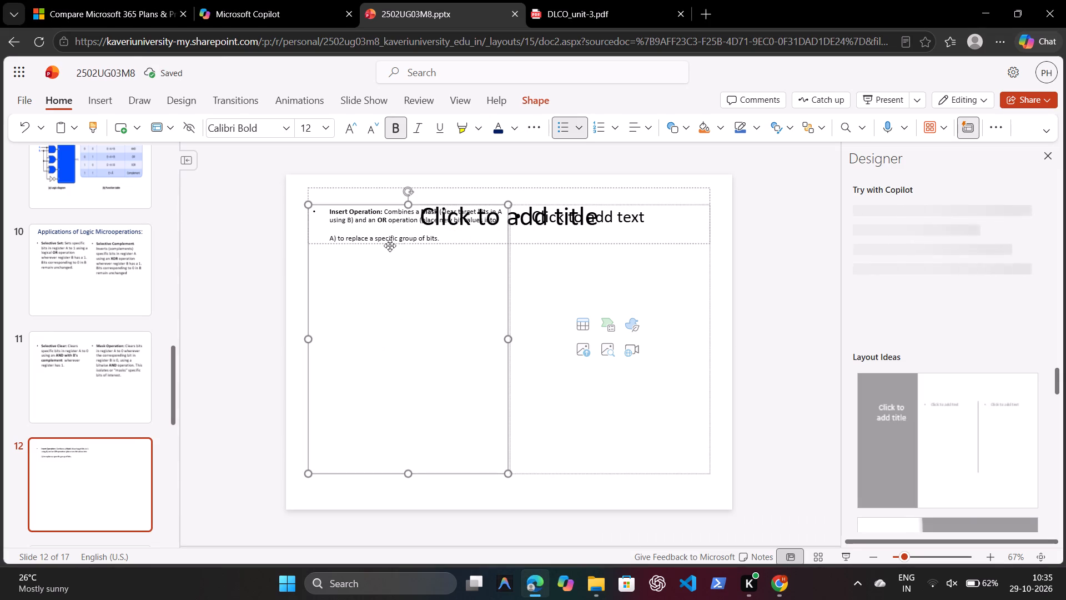
{"action": "double_click", "coordinate": [326, 214]}
{"action": "left_click_drag", "start_coordinate": [326, 214], "coordinate": [447, 246]}
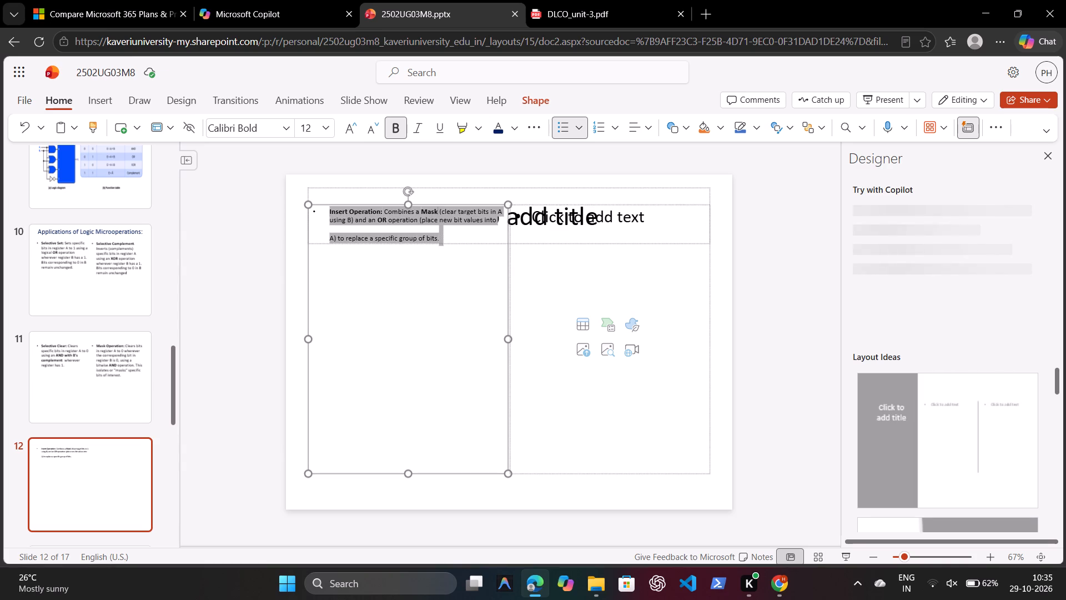
{"action": "left_click_drag", "start_coordinate": [447, 246], "coordinate": [447, 246]}
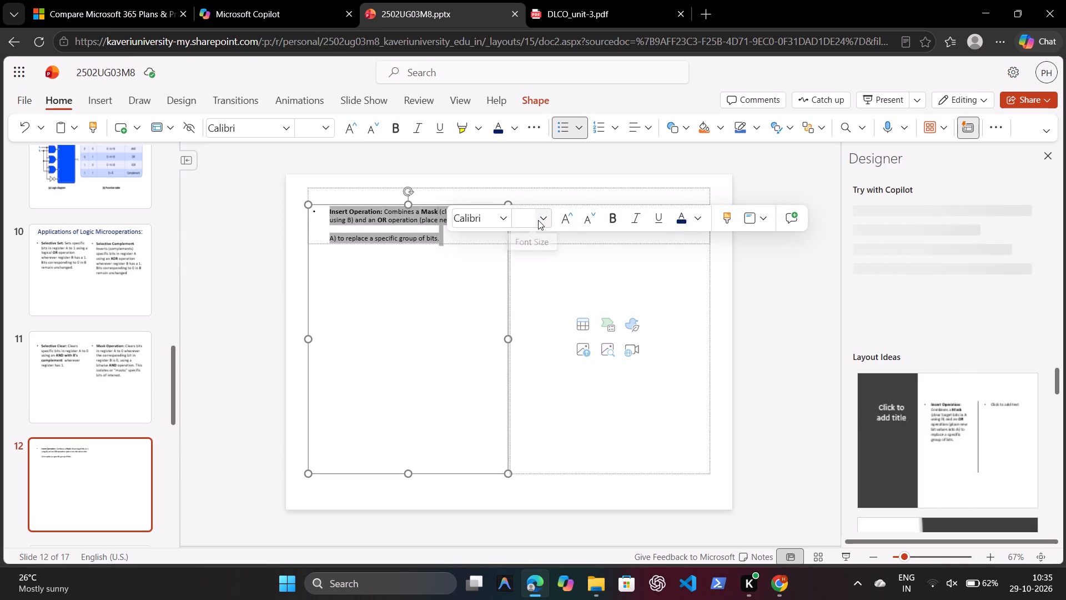
{"action": "left_click", "coordinate": [538, 220]}
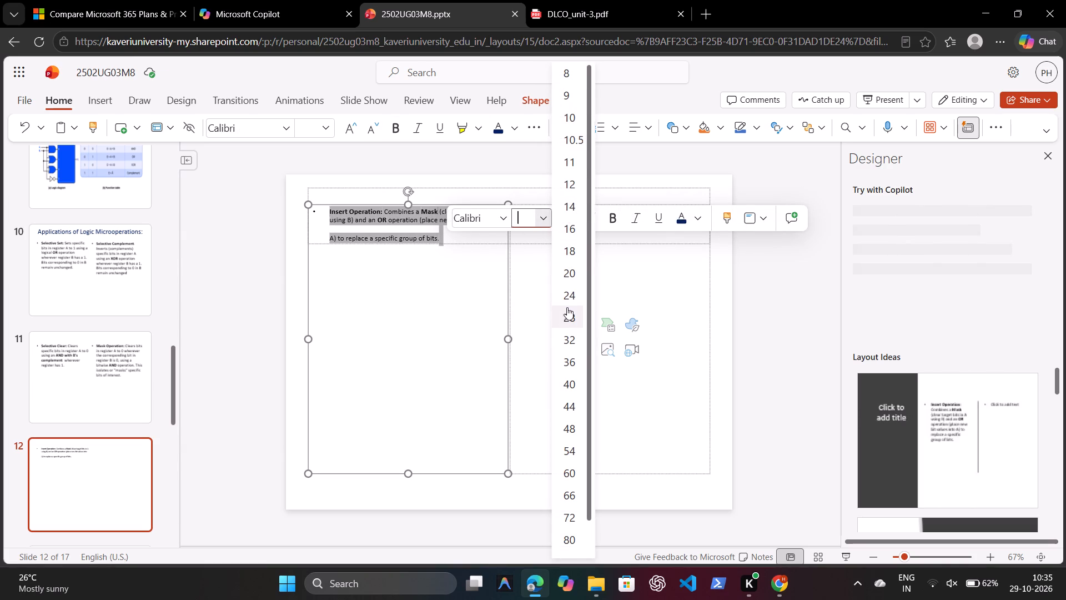
{"action": "left_click", "coordinate": [572, 294]}
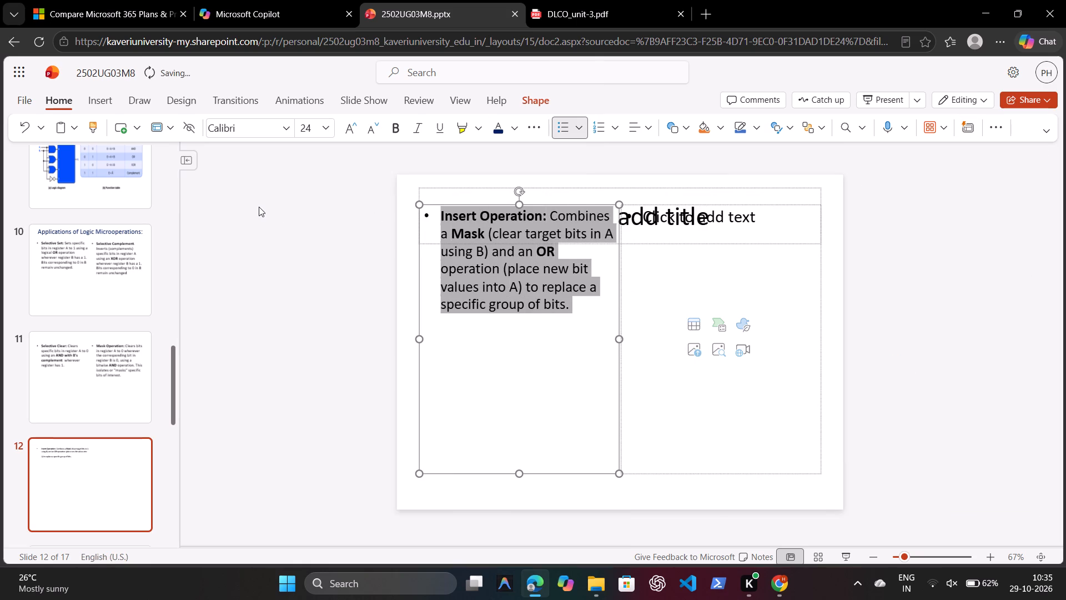
{"action": "left_click", "coordinate": [259, 207]}
Copy the Clear / Equality Test definition from Google's AI Overview in Chrome and paste it into slide 12's right content placeholder.
{"action": "left_click", "coordinate": [674, 309]}
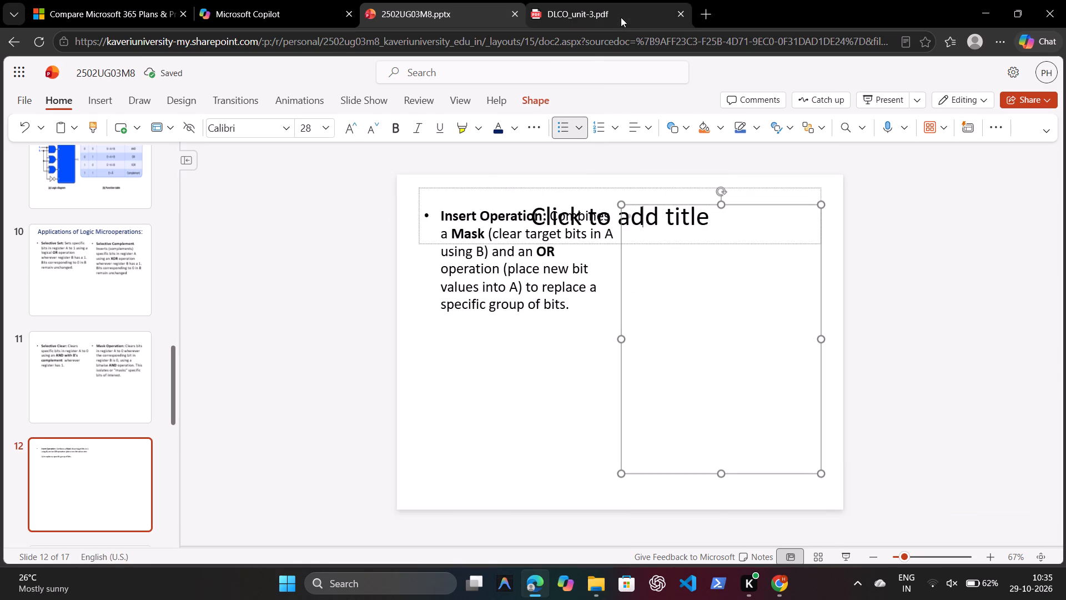
{"action": "left_click", "coordinate": [779, 582]}
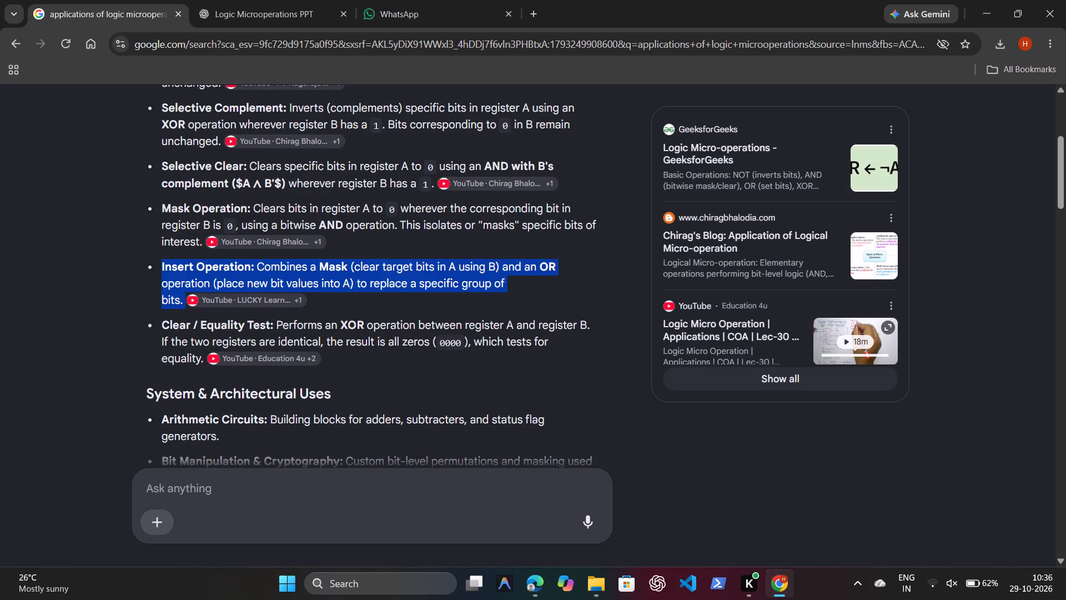
{"action": "left_click_drag", "start_coordinate": [165, 324], "coordinate": [201, 360]}
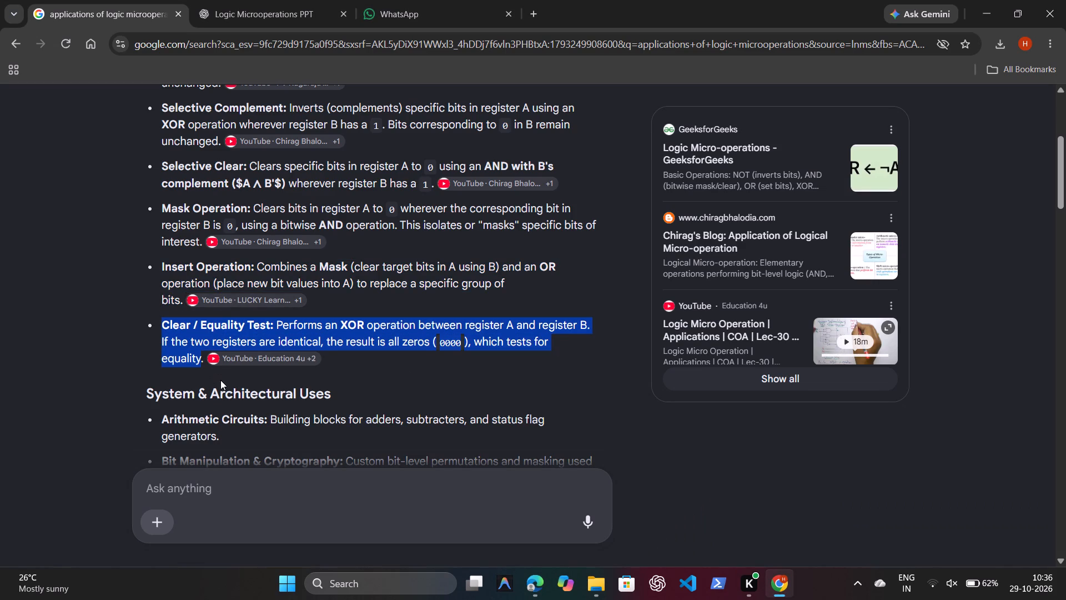
{"action": "key", "text": "ctrl+c"}
{"action": "left_click", "coordinate": [531, 586]}
{"action": "left_click", "coordinate": [692, 286]}
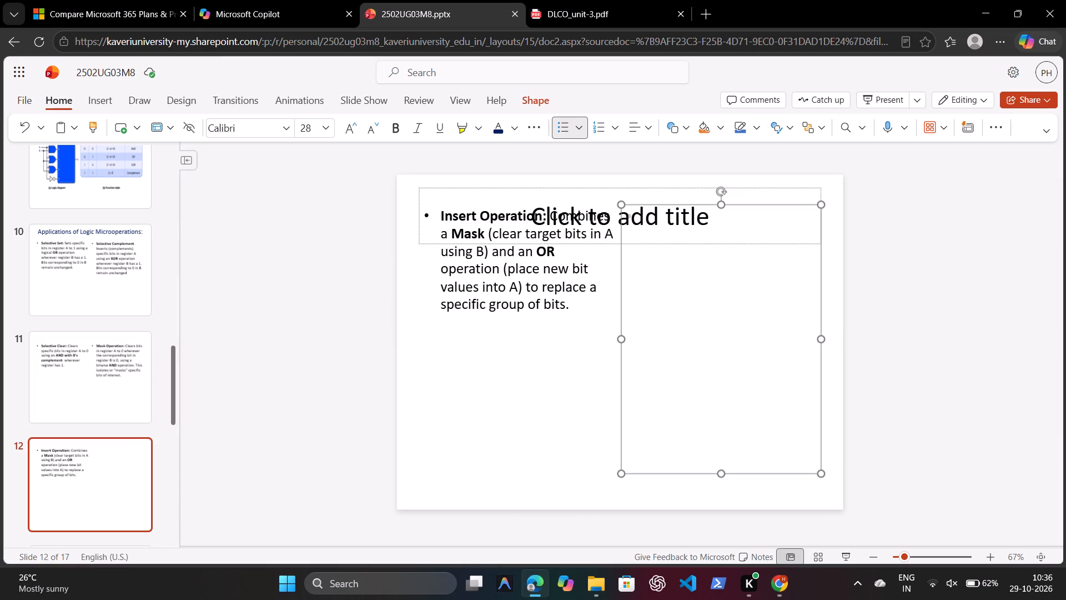
{"action": "key", "text": "ctrl+v"}
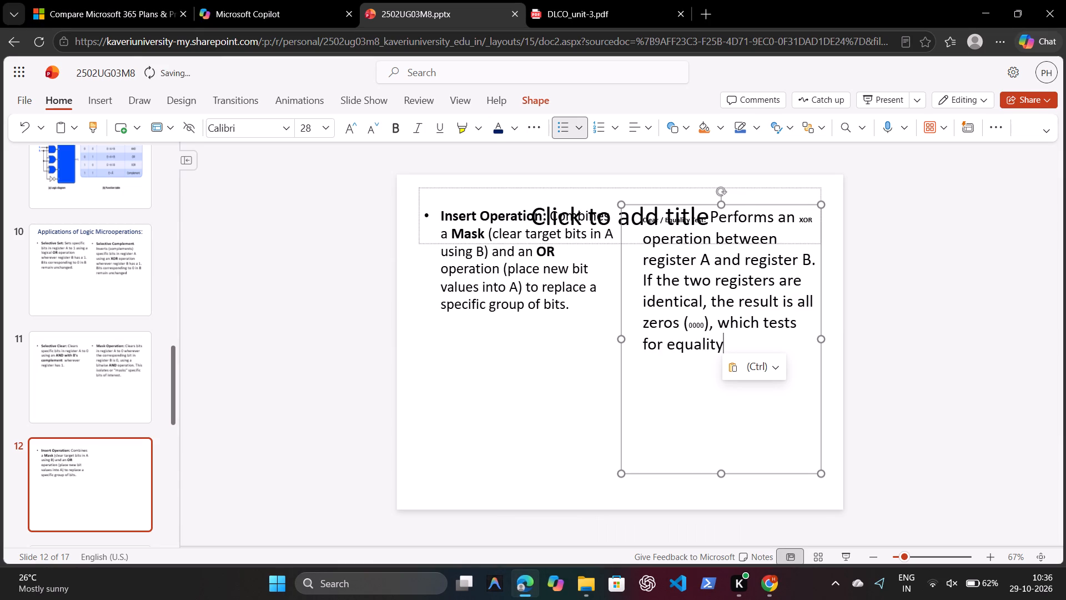
Set the font size of the bold "Clear / Equality Test:" heading on slide 12 to 24.
{"action": "left_click_drag", "start_coordinate": [640, 217], "coordinate": [707, 219]}
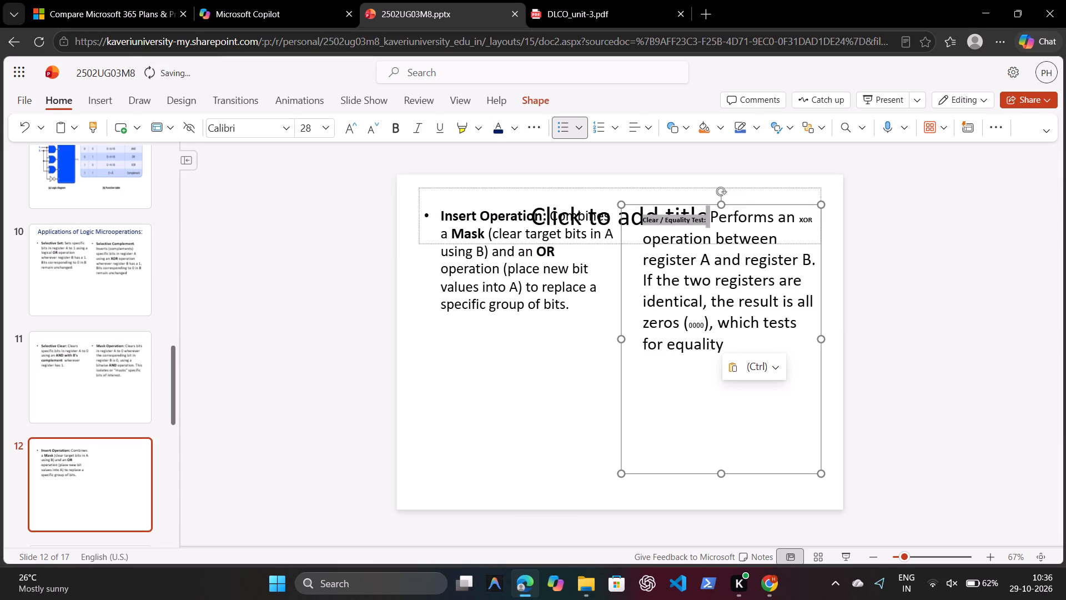
{"action": "left_click_drag", "start_coordinate": [707, 219], "coordinate": [706, 219]}
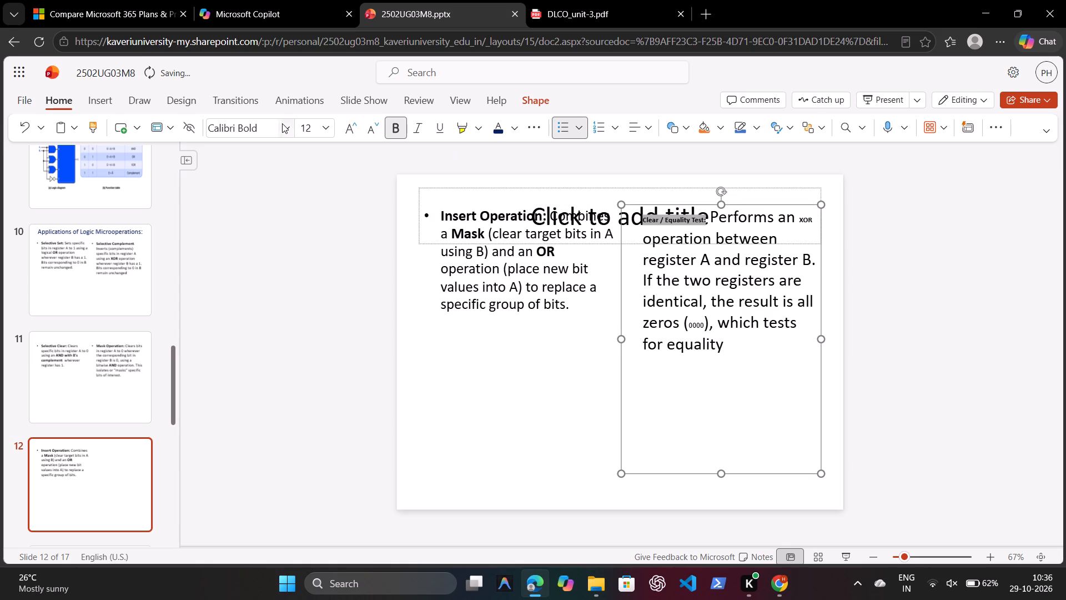
{"action": "left_click", "coordinate": [325, 126]}
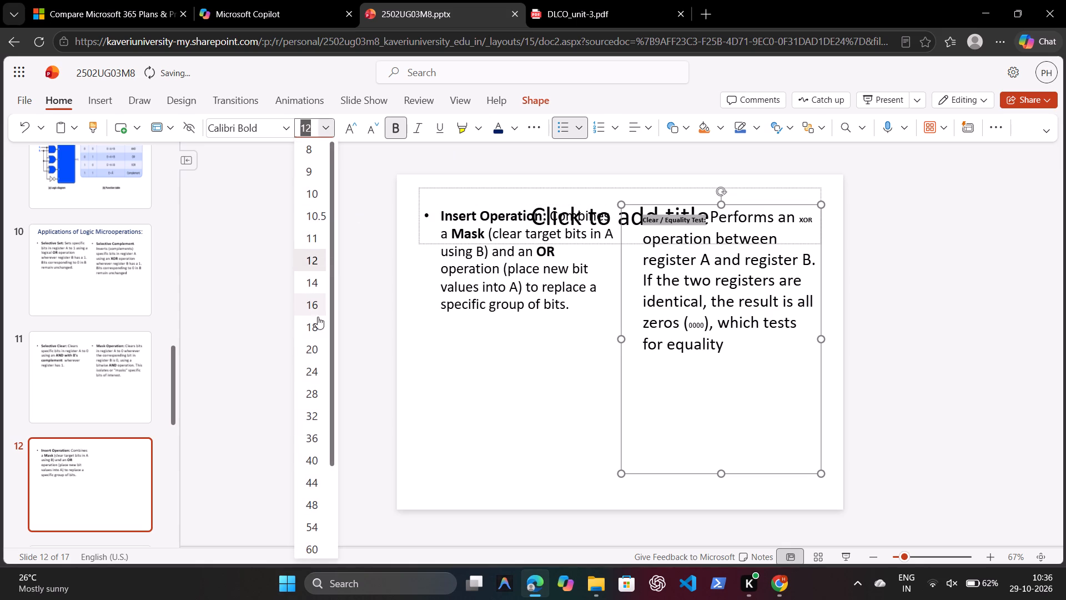
{"action": "left_click", "coordinate": [314, 371]}
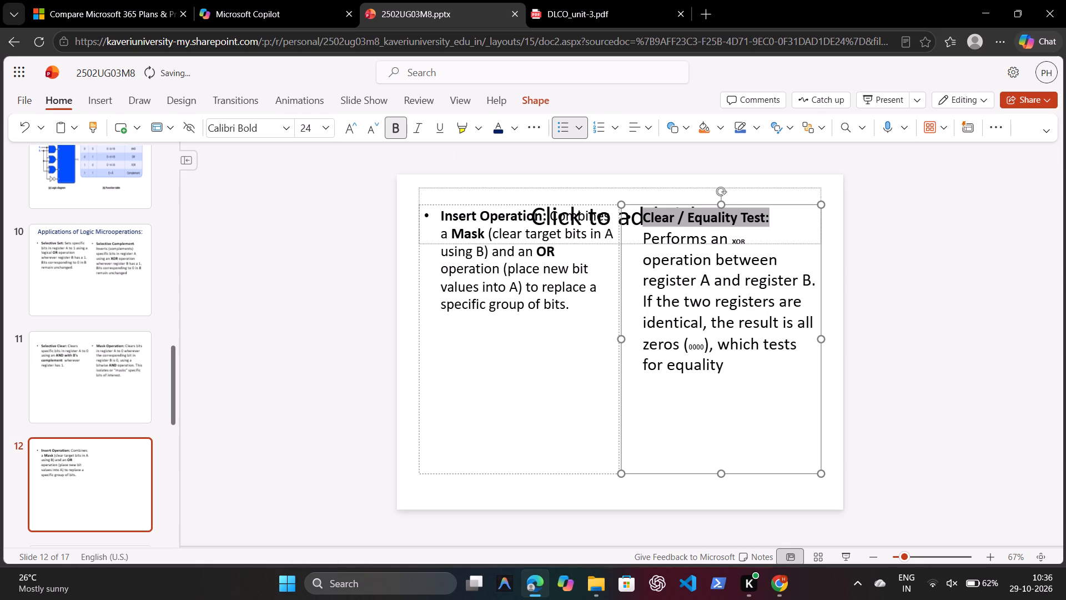
Shorten the "Clear / Equality Test:" heading to "Clear :" by deleting "/ Equality Test".
{"action": "left_click", "coordinate": [763, 216]}
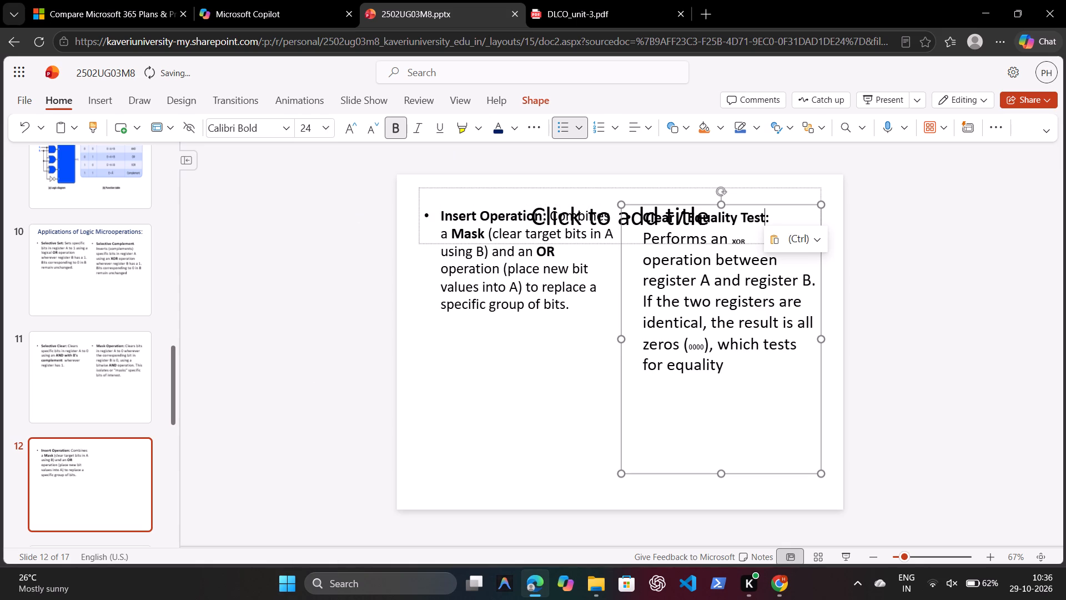
{"action": "key", "text": "BackSpace"}
{"action": "key", "text": "BackSpace"}
{"action": "key", "text": "BackSpace"}
{"action": "key", "text": "BackSpace"}
{"action": "key", "text": "BackSpace"}
{"action": "key", "text": "BackSpace"}
{"action": "key", "text": "BackSpace"}
{"action": "key", "text": "BackSpace"}
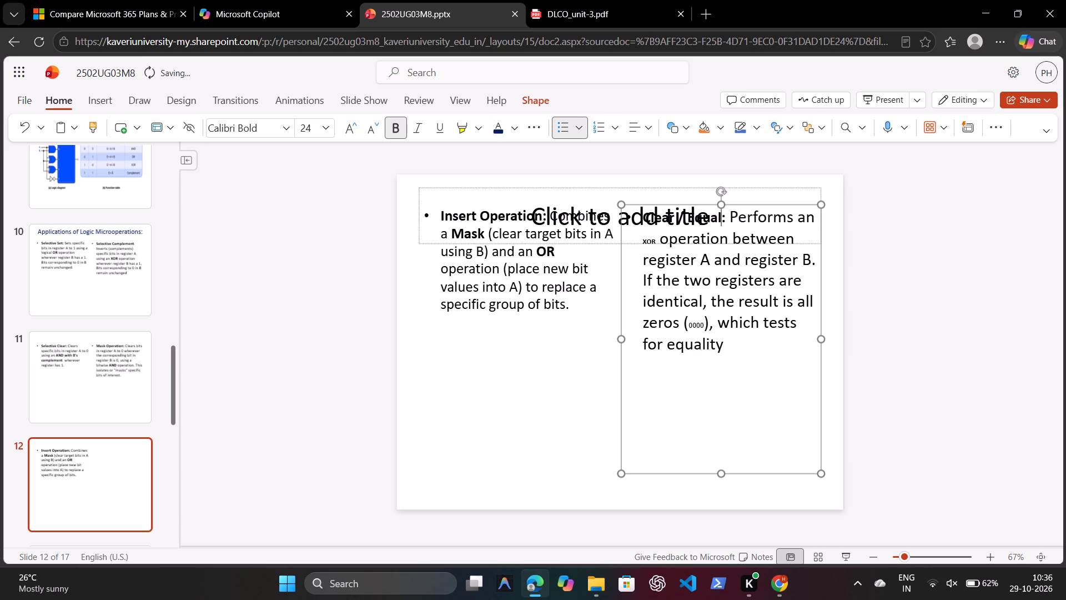
{"action": "key", "text": "BackSpace"}
{"action": "key", "text": "BackSpace"}
{"action": "key", "text": "BackSpace"}
{"action": "key", "text": "BackSpace"}
{"action": "key", "text": "BackSpace"}
{"action": "key", "text": "BackSpace"}
{"action": "key", "text": "BackSpace"}
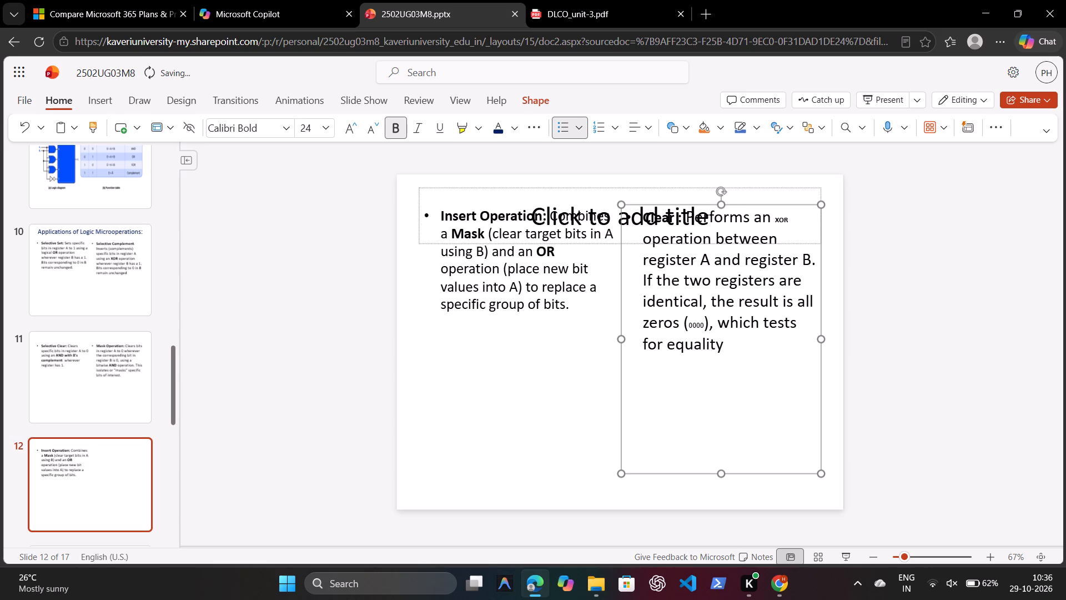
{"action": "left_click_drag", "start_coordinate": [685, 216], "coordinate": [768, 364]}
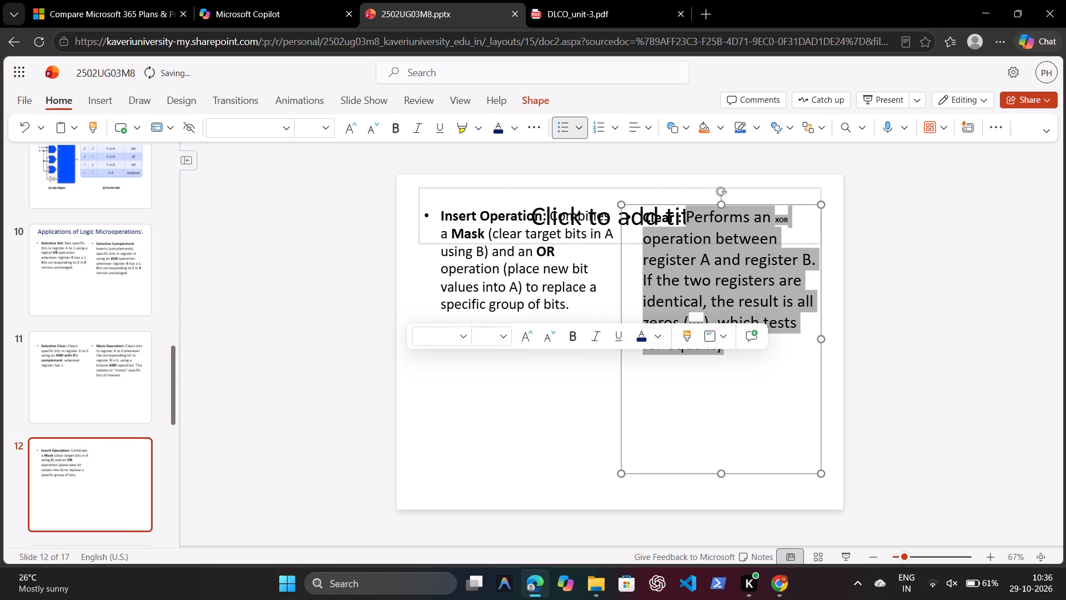
Set the font size of the Clear definition's body text on slide 12 to 24.
{"action": "left_click", "coordinate": [499, 338]}
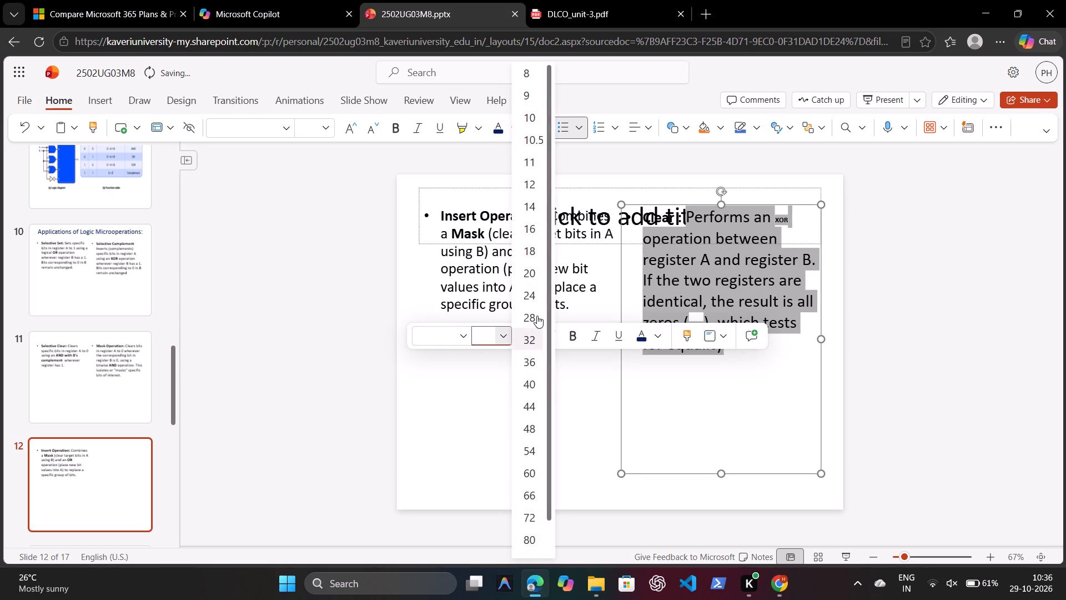
{"action": "left_click", "coordinate": [531, 296]}
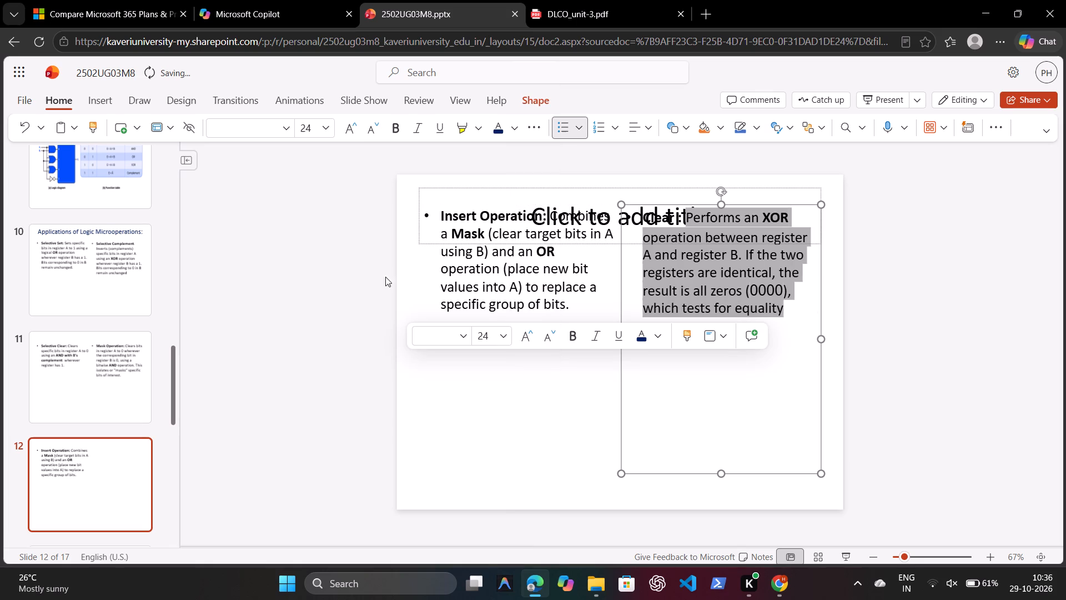
{"action": "left_click", "coordinate": [364, 272]}
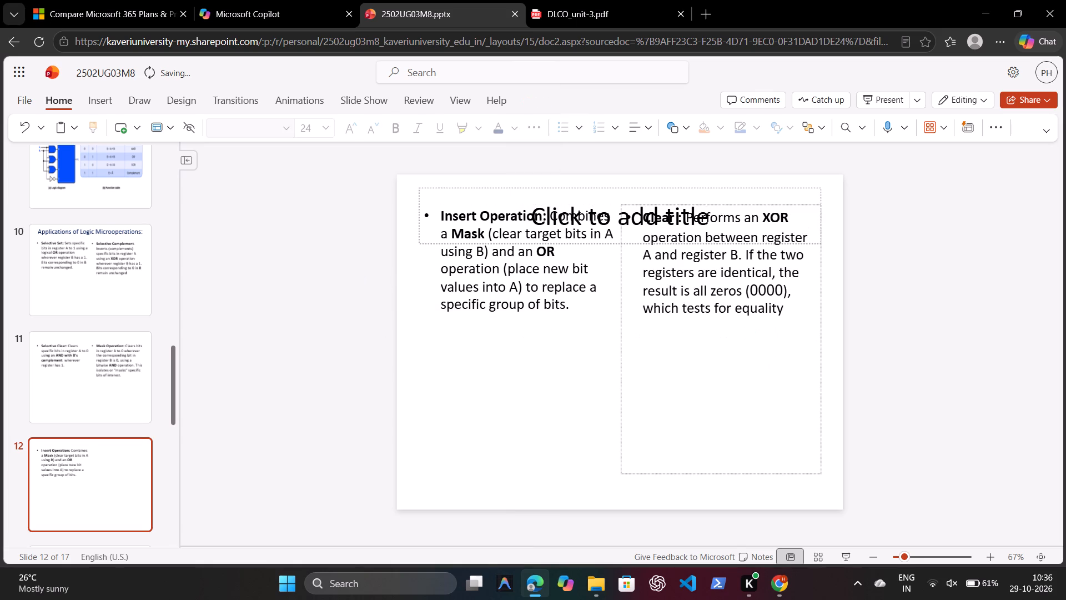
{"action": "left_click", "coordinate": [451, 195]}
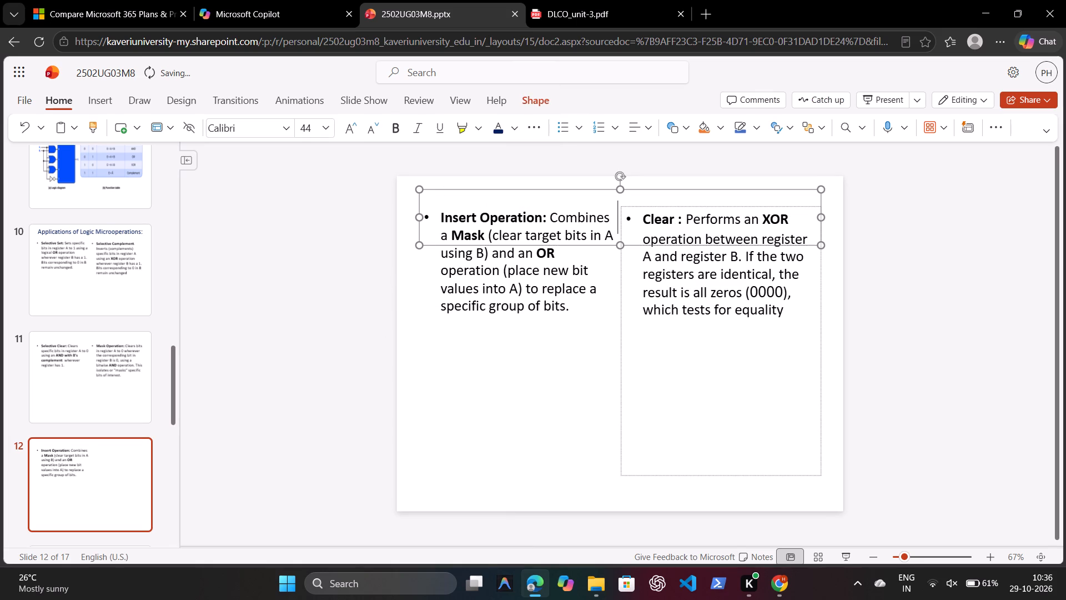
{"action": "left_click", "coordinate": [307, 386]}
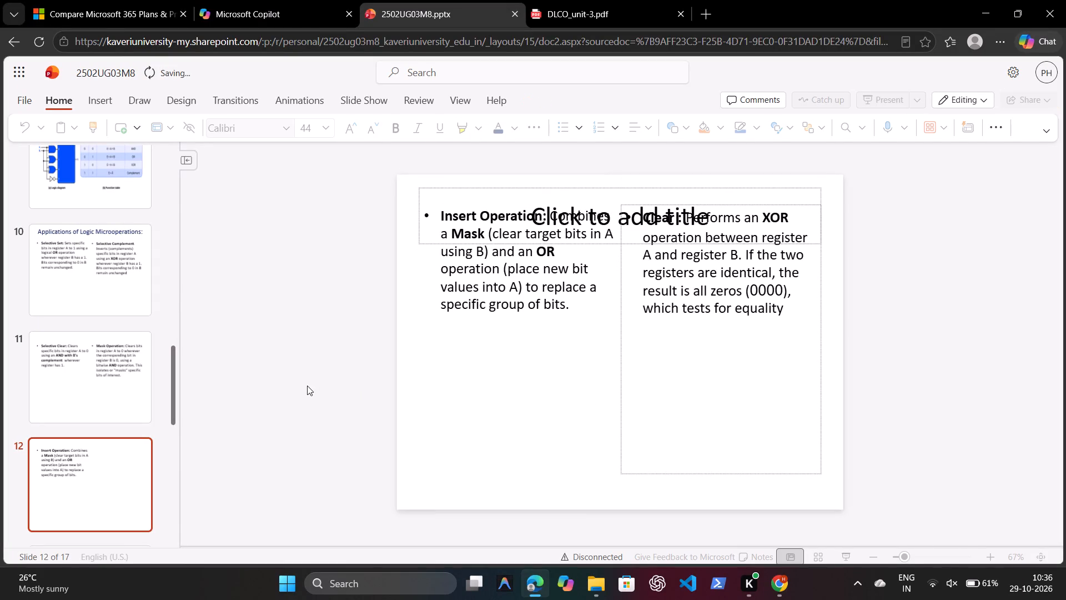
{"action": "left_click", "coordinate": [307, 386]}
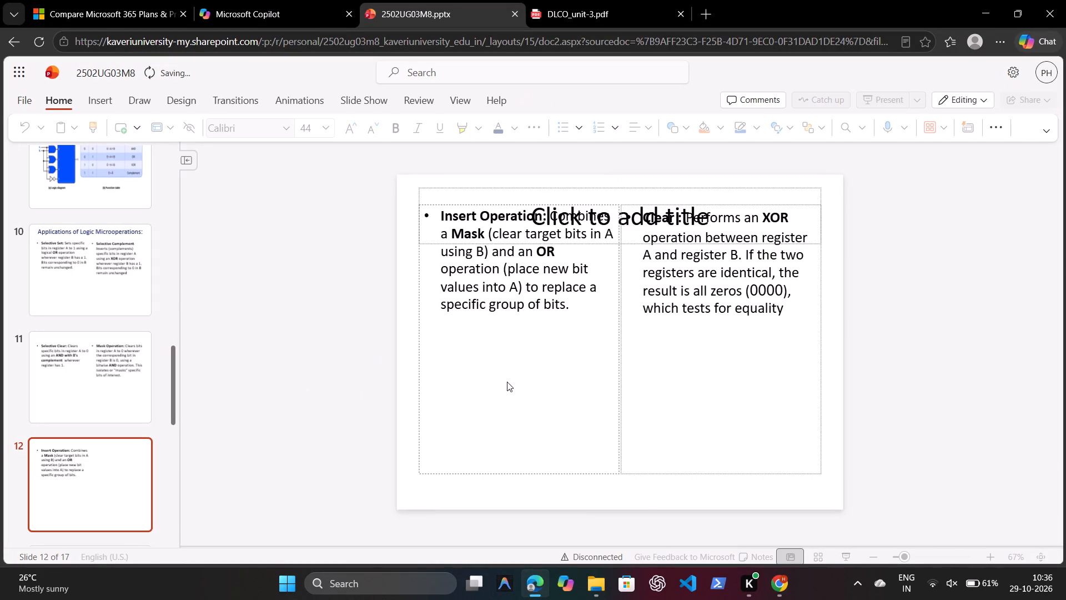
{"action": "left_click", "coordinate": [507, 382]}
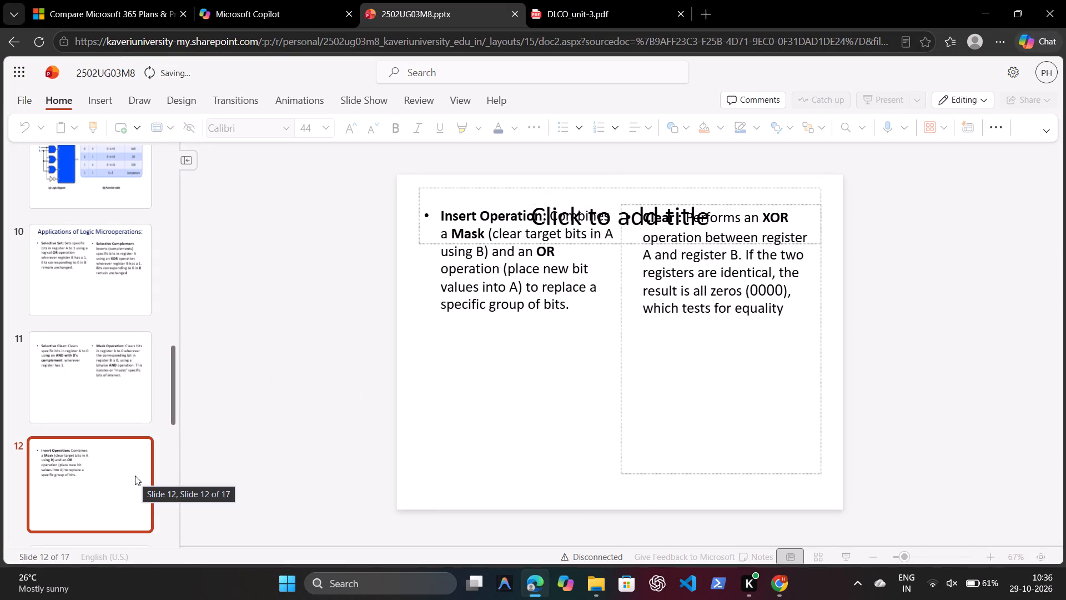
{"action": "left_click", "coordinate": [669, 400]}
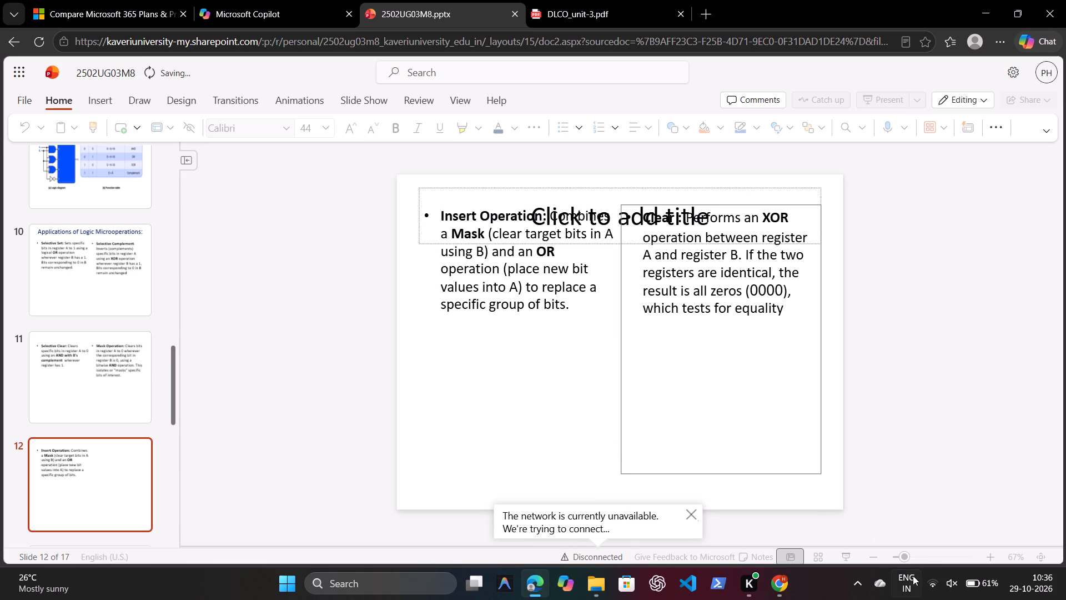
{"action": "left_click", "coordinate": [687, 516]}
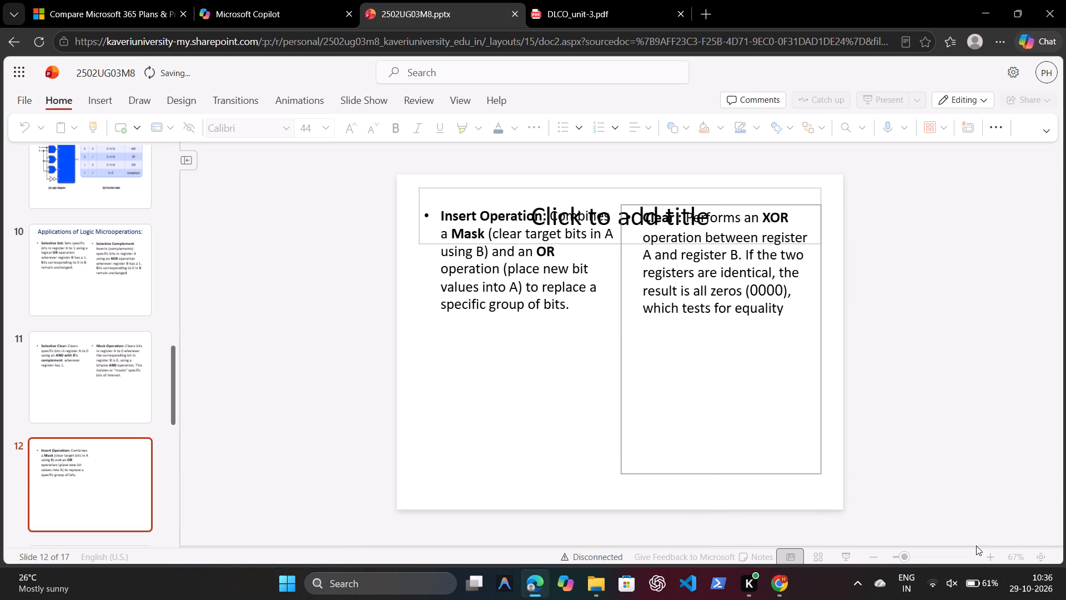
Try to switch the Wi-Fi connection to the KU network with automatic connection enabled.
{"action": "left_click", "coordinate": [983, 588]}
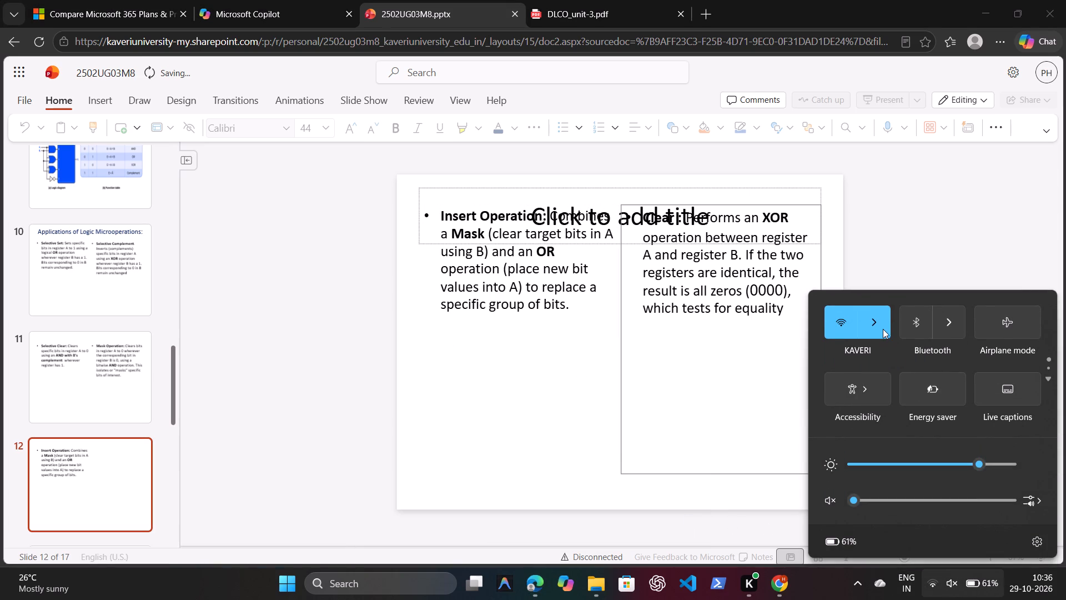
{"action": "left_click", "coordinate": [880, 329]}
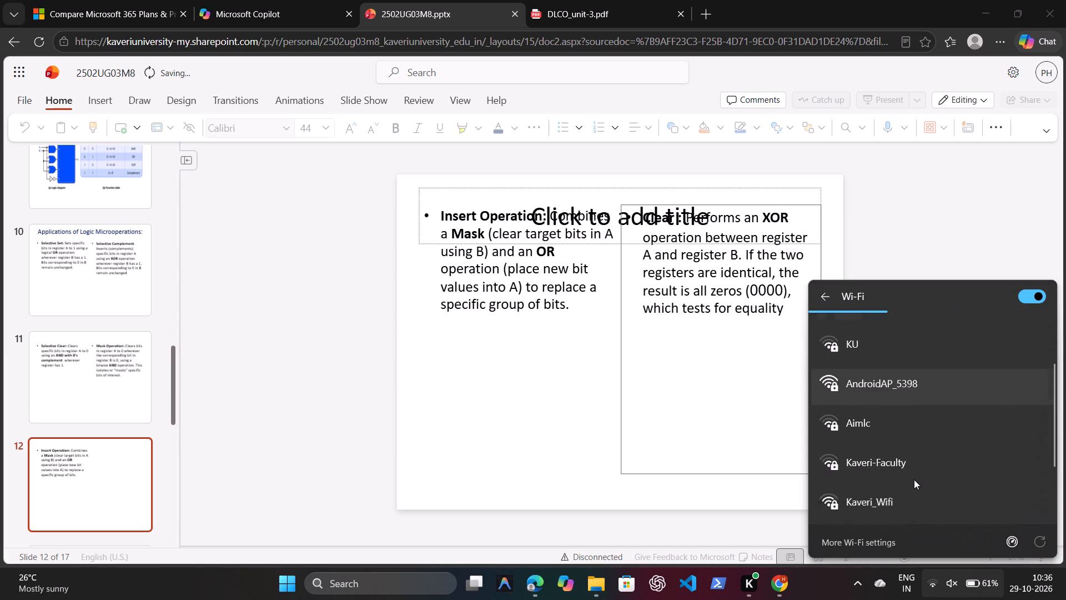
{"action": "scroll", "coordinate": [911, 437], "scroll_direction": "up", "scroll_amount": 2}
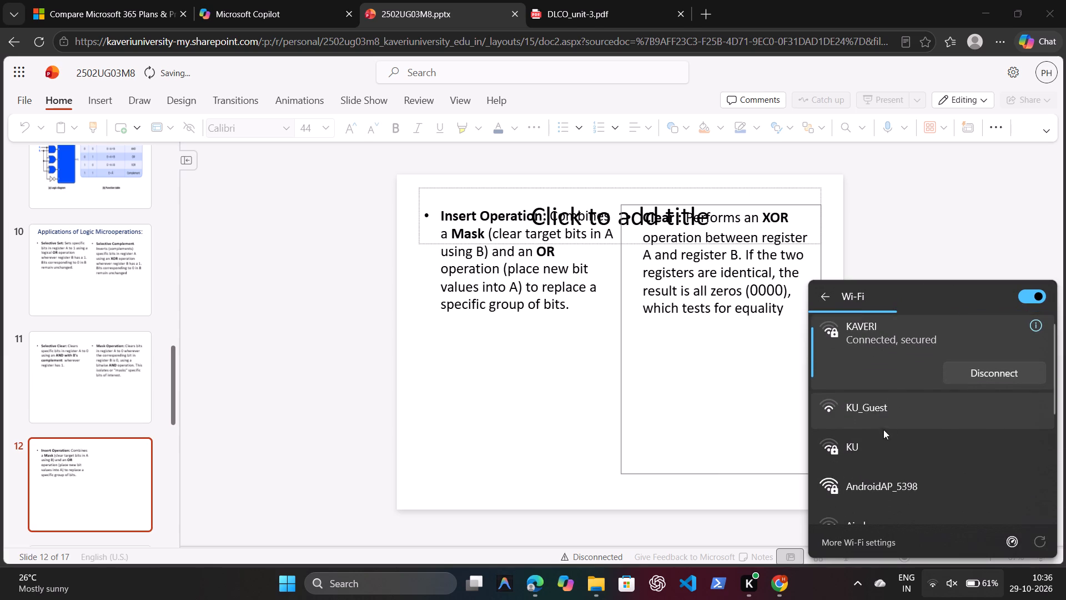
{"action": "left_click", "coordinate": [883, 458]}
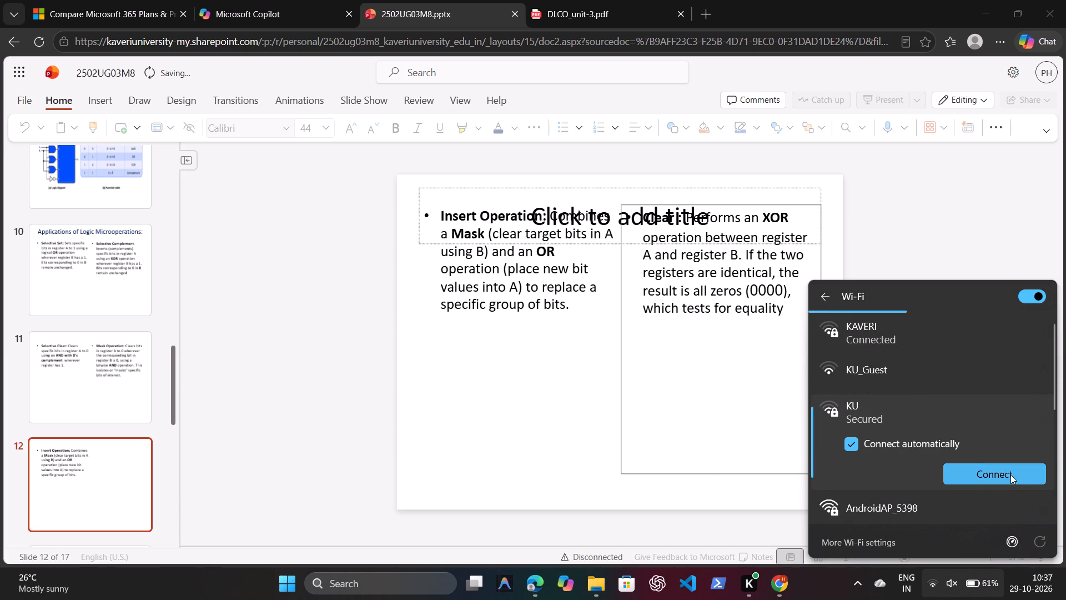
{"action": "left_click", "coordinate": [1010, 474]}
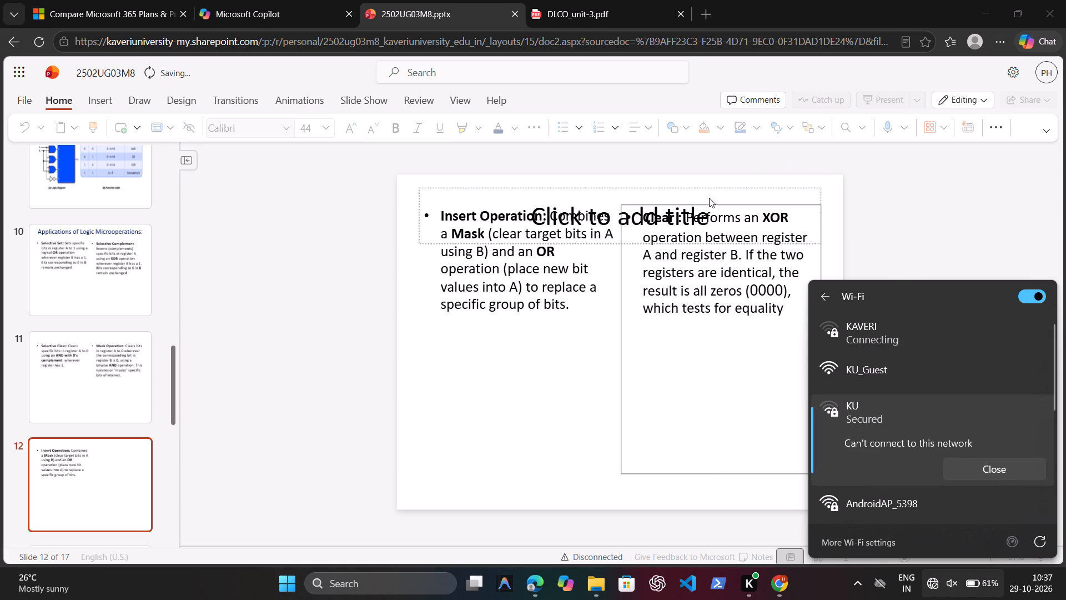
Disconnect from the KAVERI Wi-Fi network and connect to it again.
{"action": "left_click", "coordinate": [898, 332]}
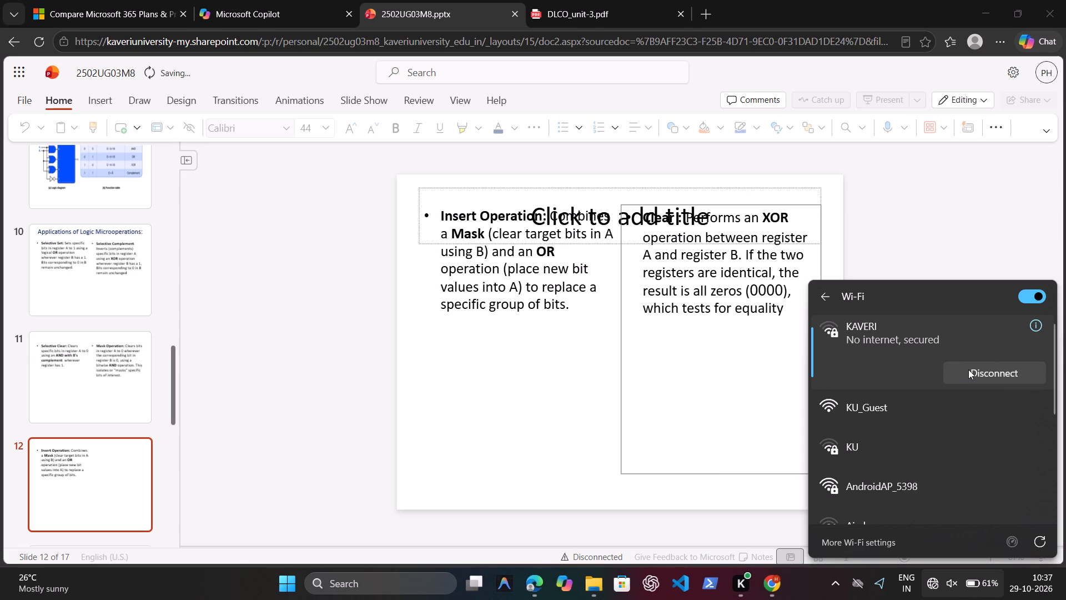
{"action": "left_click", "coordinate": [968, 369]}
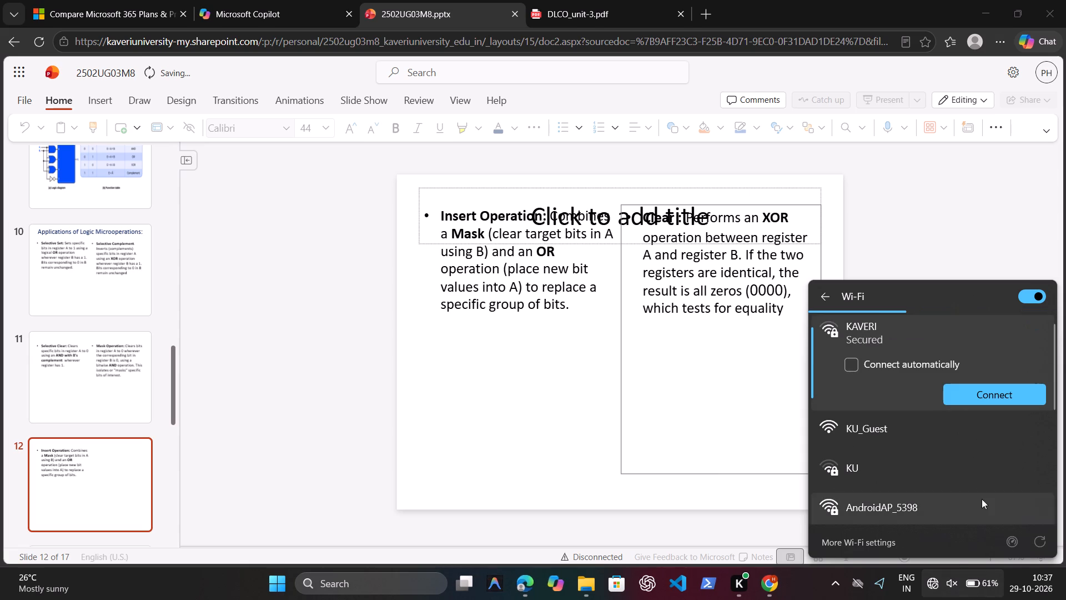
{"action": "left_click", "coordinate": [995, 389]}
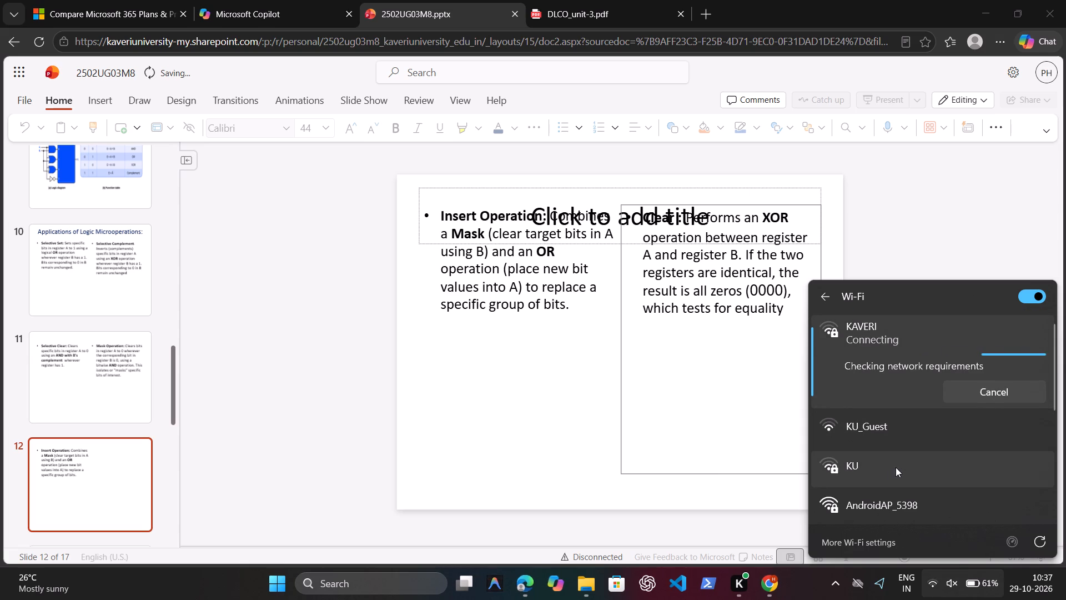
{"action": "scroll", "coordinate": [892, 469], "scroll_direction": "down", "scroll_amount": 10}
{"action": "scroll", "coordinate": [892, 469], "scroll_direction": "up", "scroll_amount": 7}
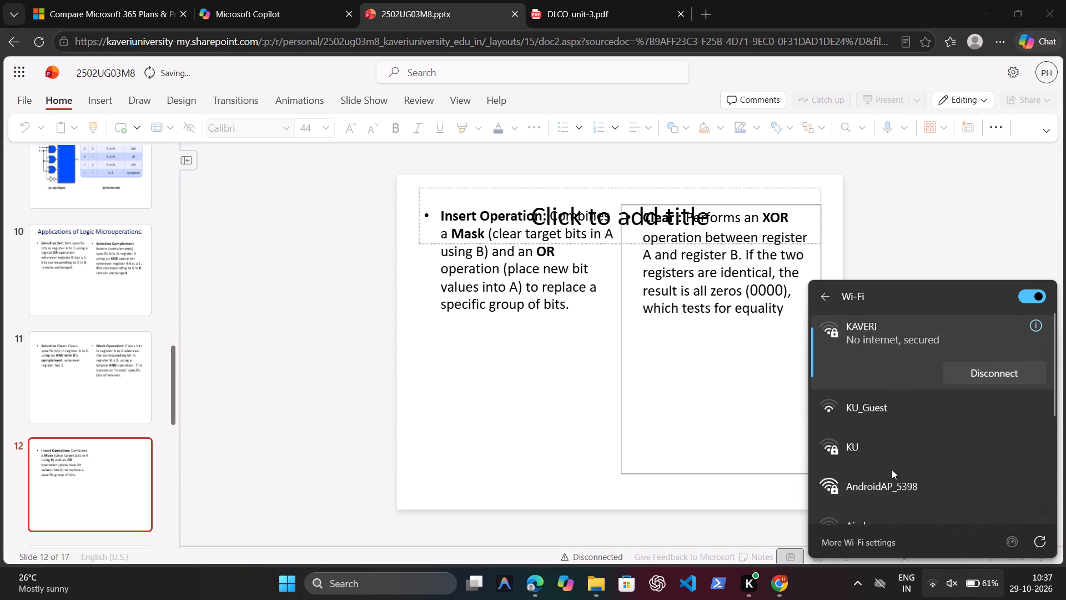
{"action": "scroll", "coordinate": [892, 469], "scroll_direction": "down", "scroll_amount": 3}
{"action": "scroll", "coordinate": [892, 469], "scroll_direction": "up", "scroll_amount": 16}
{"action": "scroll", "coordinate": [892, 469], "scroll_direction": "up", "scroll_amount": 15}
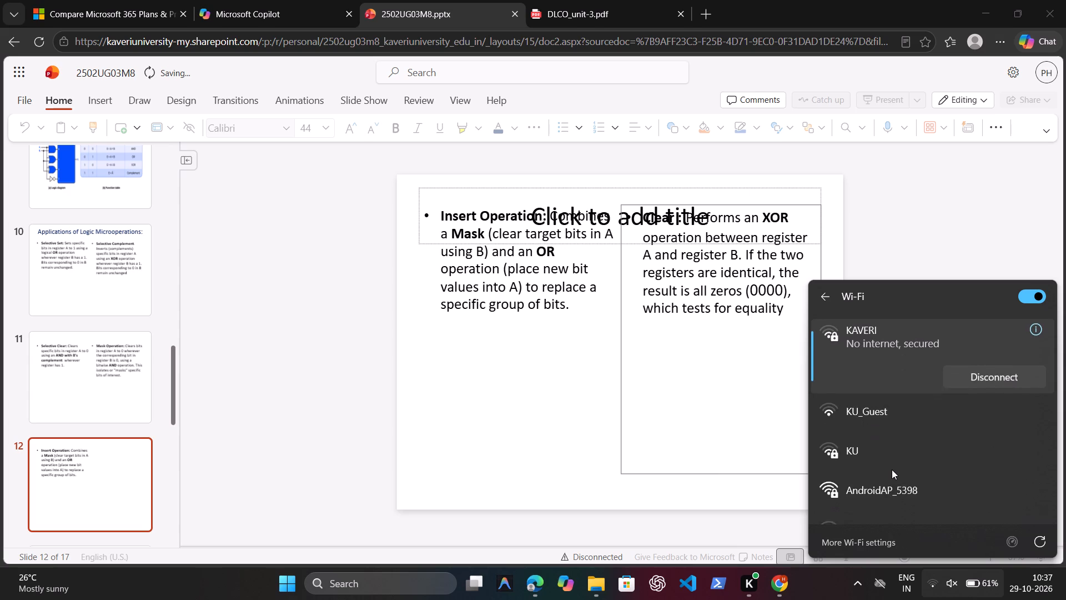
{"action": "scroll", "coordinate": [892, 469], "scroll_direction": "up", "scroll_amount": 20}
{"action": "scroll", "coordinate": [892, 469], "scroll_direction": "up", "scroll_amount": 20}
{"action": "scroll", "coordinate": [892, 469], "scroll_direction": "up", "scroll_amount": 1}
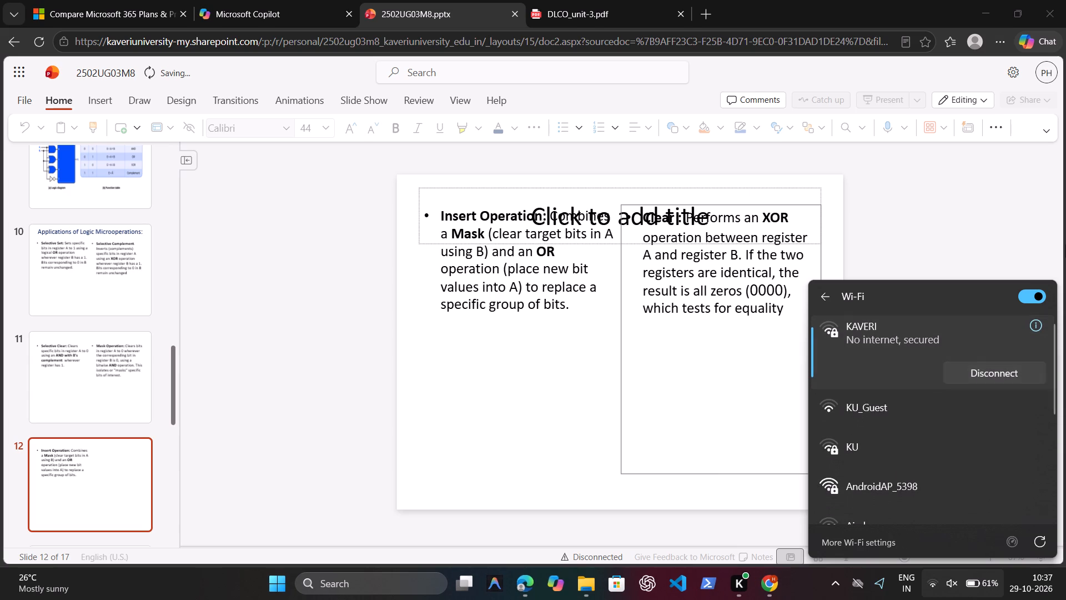
Turn Wi-Fi off and on again, and connect to the KU network with automatic connection enabled.
{"action": "left_click", "coordinate": [1042, 294]}
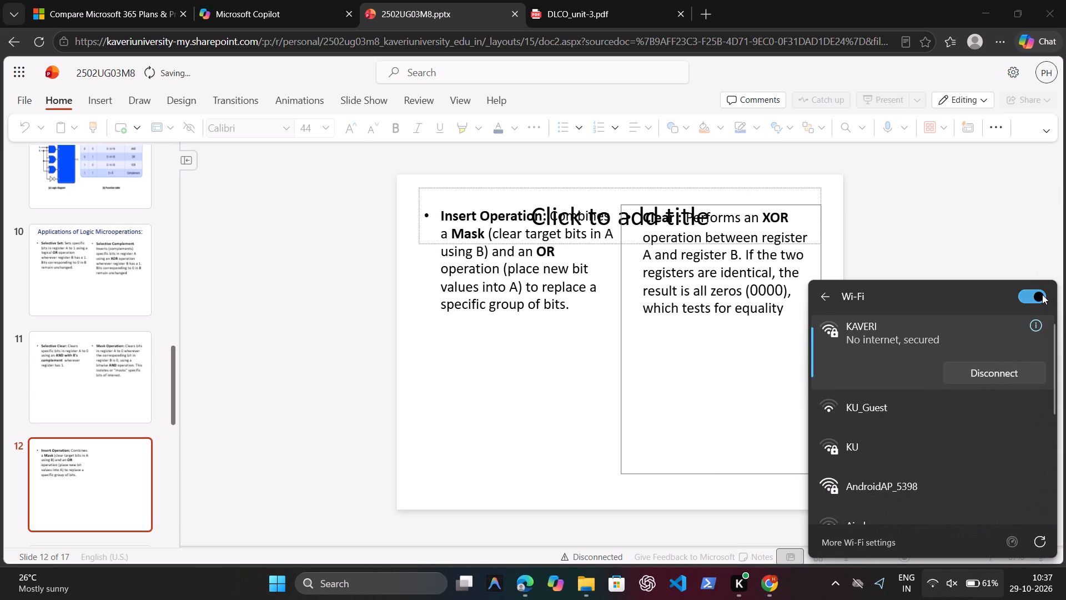
{"action": "left_click", "coordinate": [1042, 294]}
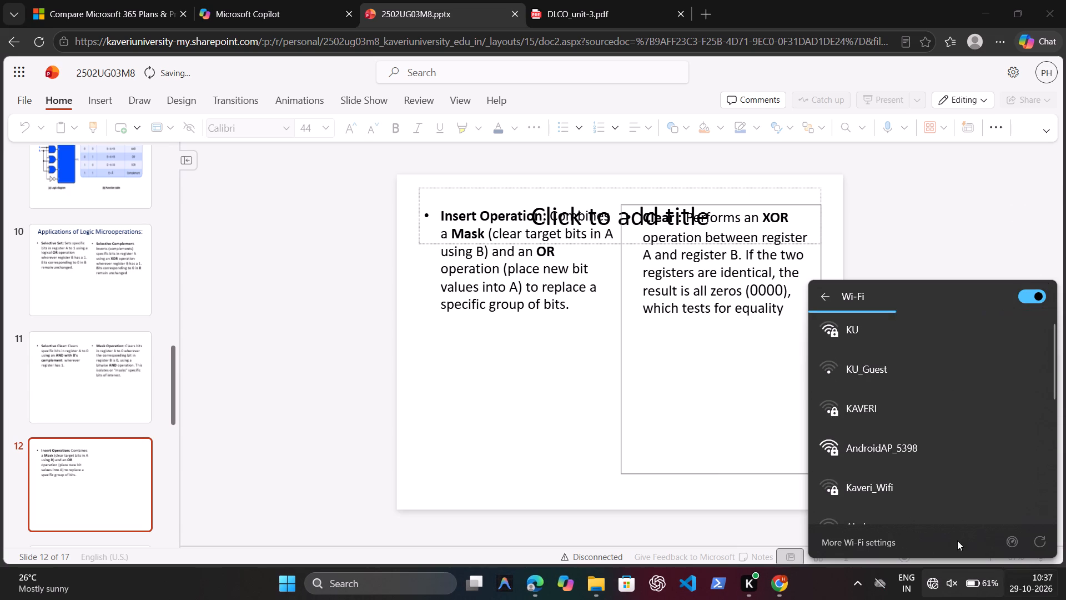
{"action": "left_click", "coordinate": [923, 326]}
{"action": "left_click", "coordinate": [967, 383]}
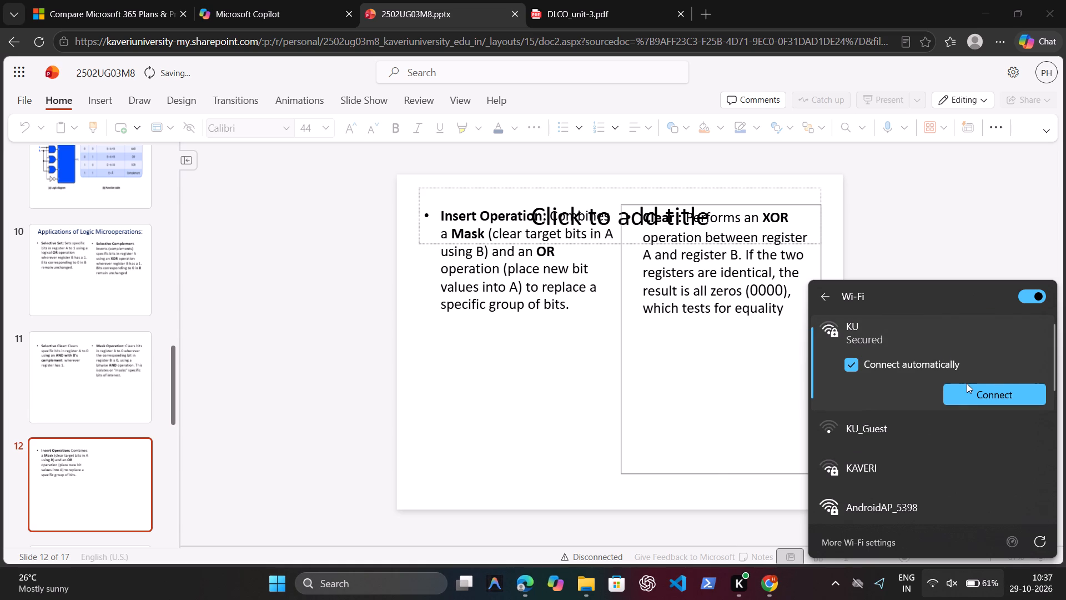
{"action": "left_click", "coordinate": [968, 387]}
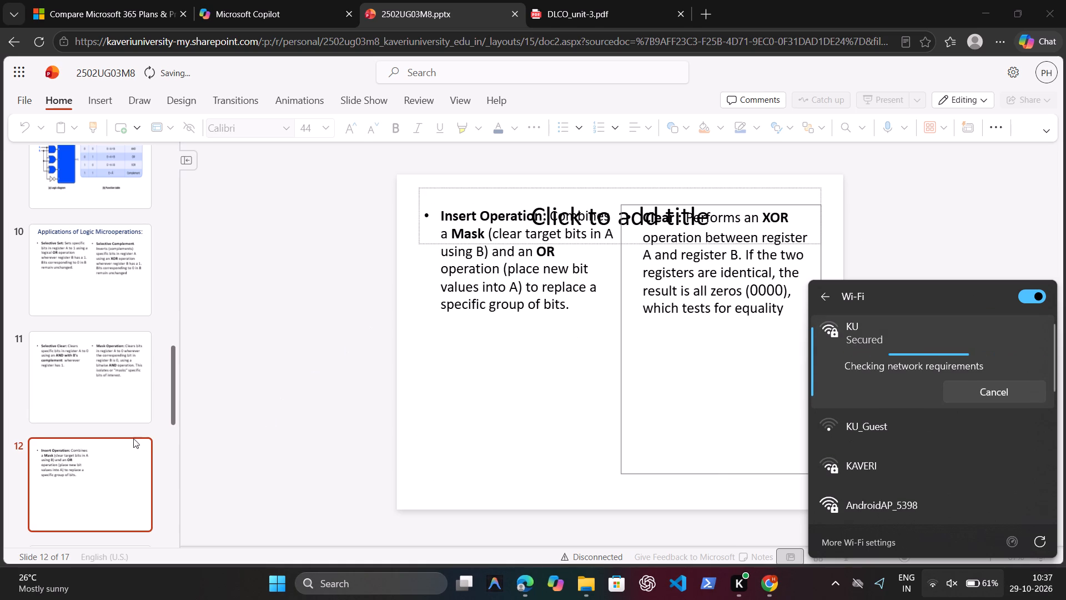
Cut the three blank slides between slide 12 and the References slide from the presentation.
{"action": "scroll", "coordinate": [99, 491], "scroll_direction": "down", "scroll_amount": 2}
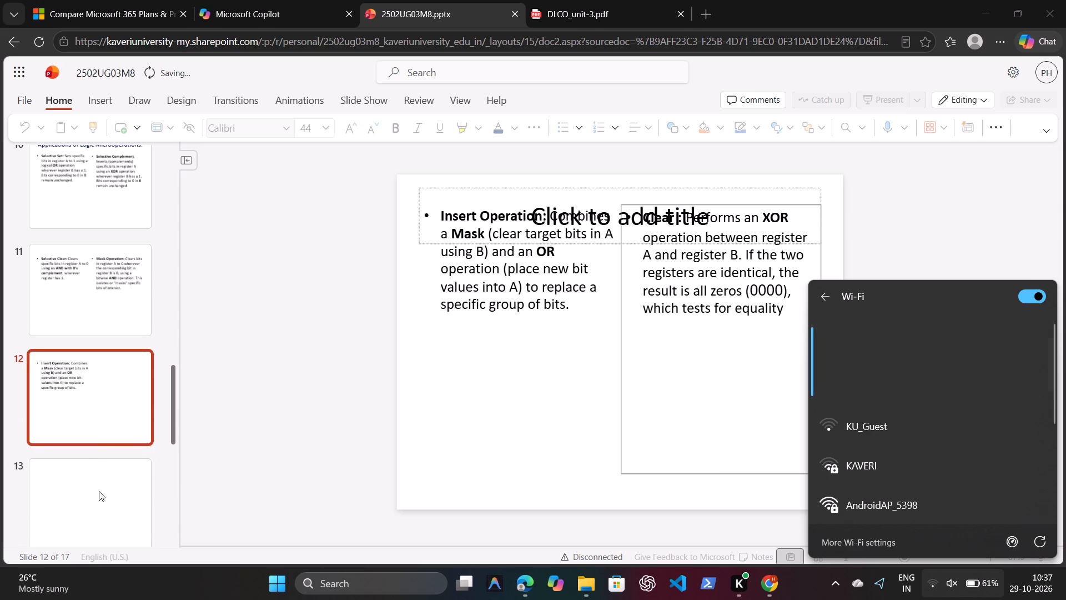
{"action": "left_click", "coordinate": [99, 491]}
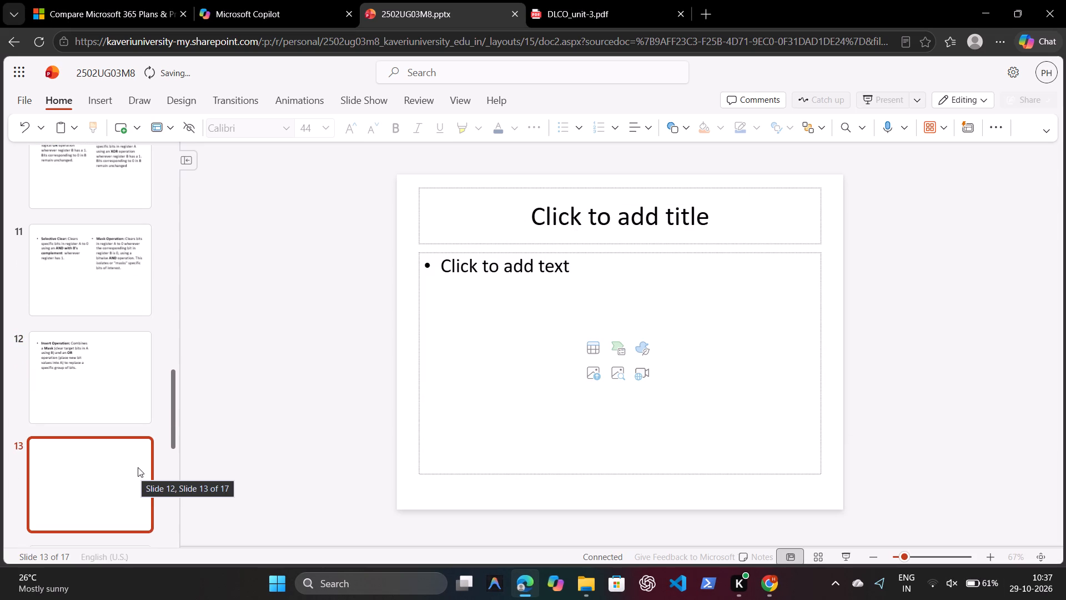
{"action": "key", "text": "ctrl+x"}
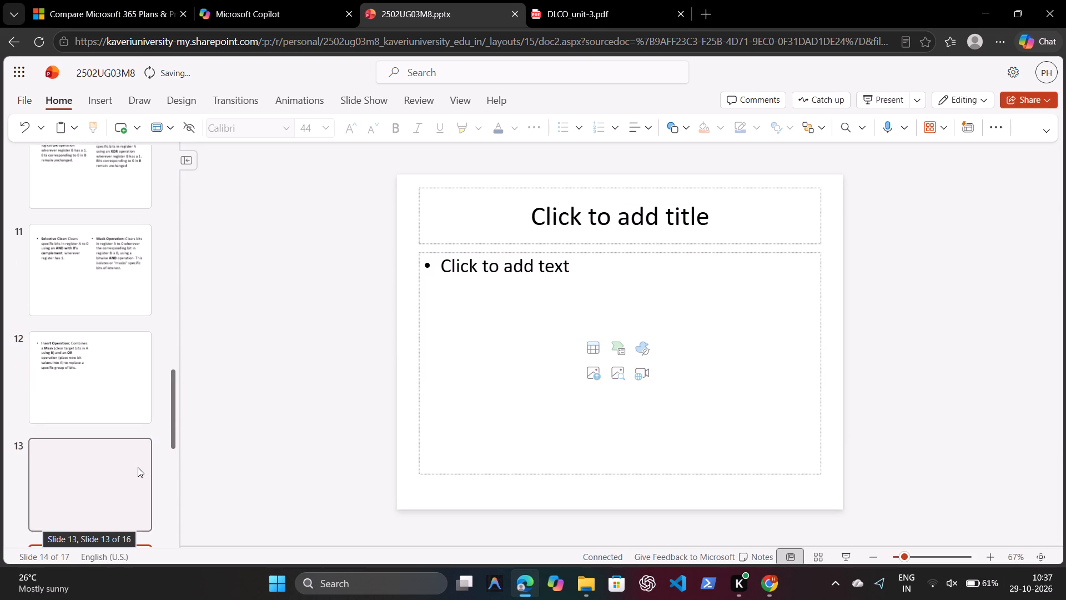
{"action": "key", "text": "ctrl+x"}
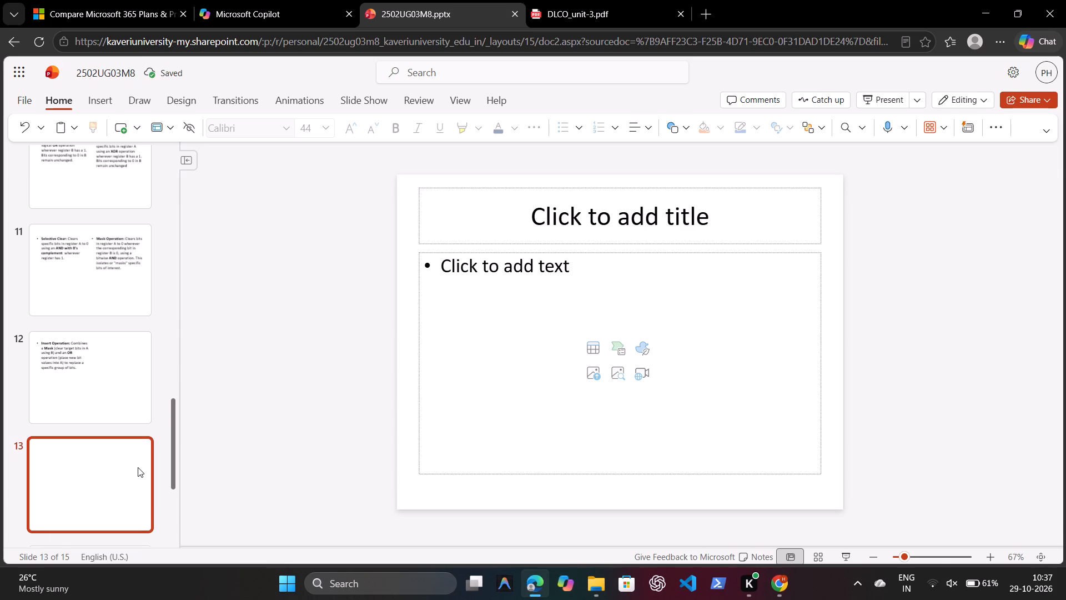
{"action": "key", "text": "ctrl+x"}
Open the closing "Thank you" slide, slide 14.
{"action": "scroll", "coordinate": [138, 467], "scroll_direction": "down", "scroll_amount": 2}
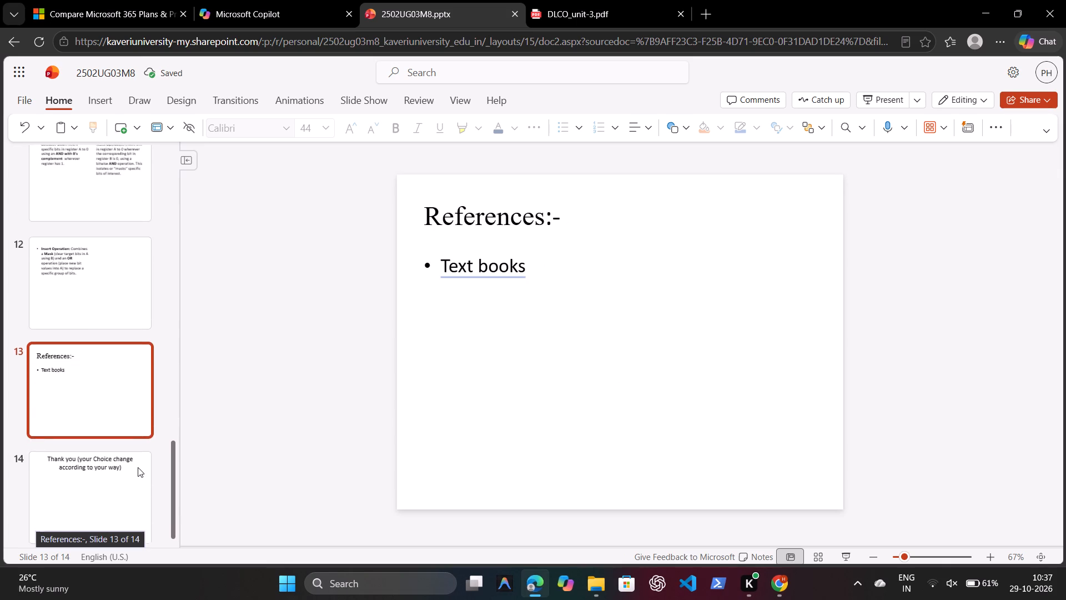
{"action": "scroll", "coordinate": [138, 467], "scroll_direction": "down", "scroll_amount": 2}
{"action": "left_click", "coordinate": [138, 467]}
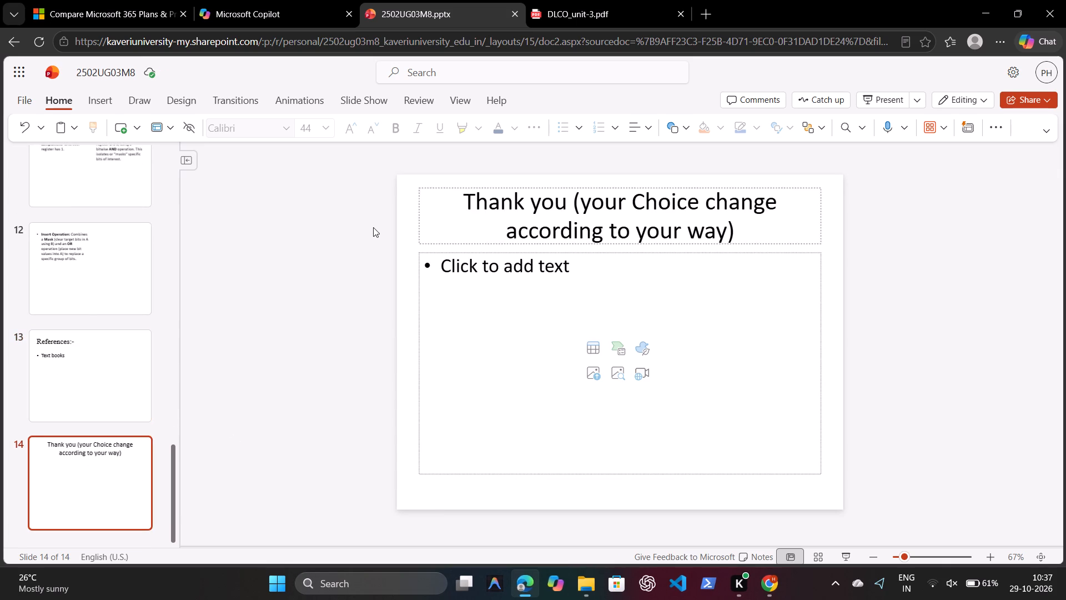
Look back through the presentation's earlier slides and return to the Clear definition on slide 12.
{"action": "left_click", "coordinate": [68, 281]}
{"action": "scroll", "coordinate": [68, 281], "scroll_direction": "up", "scroll_amount": 6}
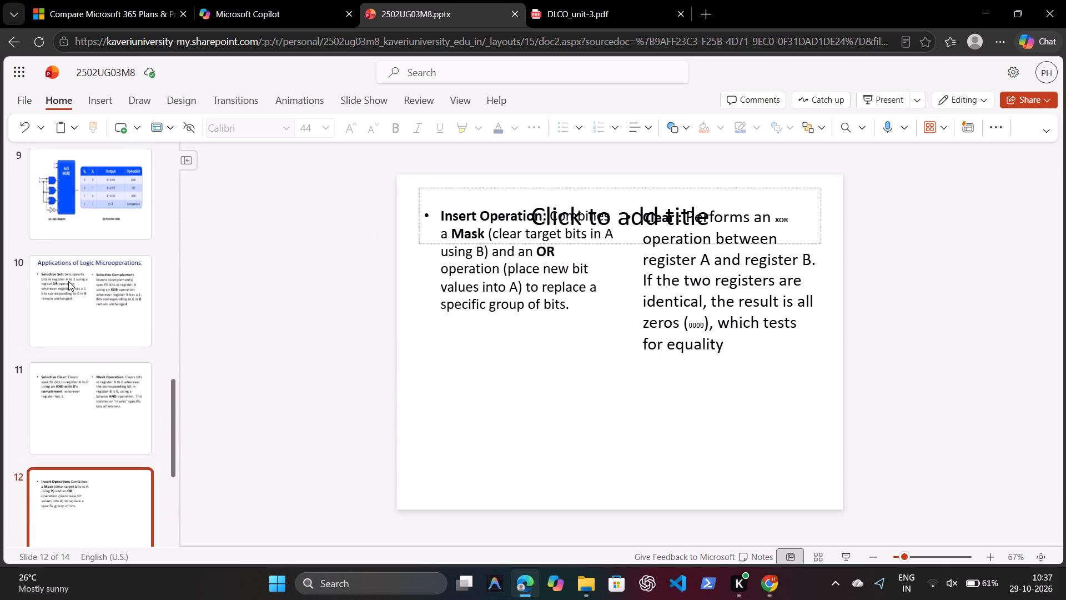
{"action": "scroll", "coordinate": [68, 281], "scroll_direction": "up", "scroll_amount": 8}
{"action": "scroll", "coordinate": [68, 281], "scroll_direction": "down", "scroll_amount": 3}
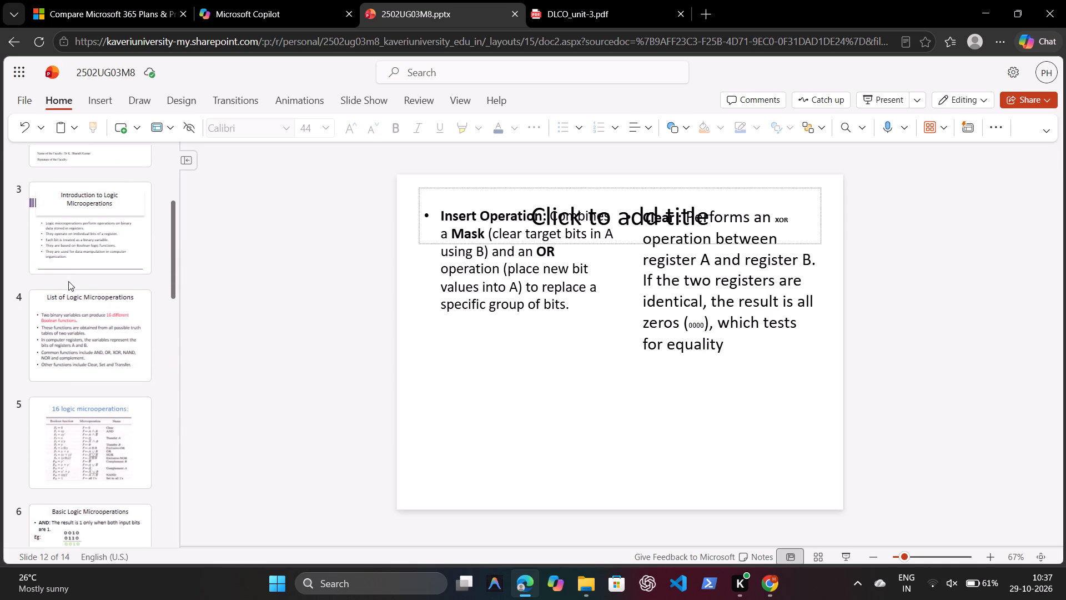
{"action": "scroll", "coordinate": [68, 281], "scroll_direction": "down", "scroll_amount": 9}
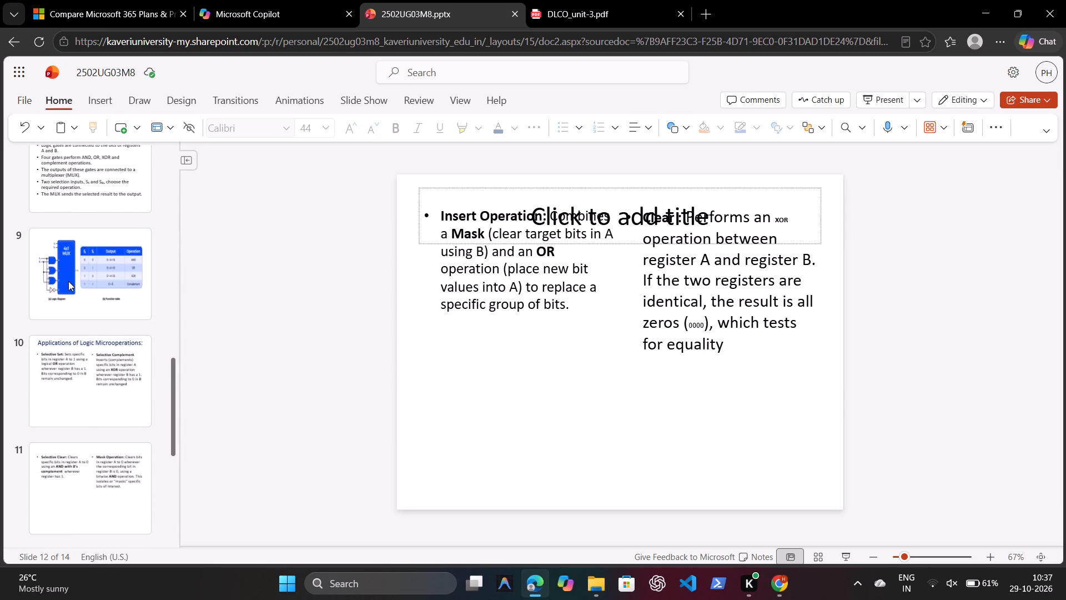
{"action": "scroll", "coordinate": [68, 281], "scroll_direction": "down", "scroll_amount": 3}
{"action": "left_click", "coordinate": [130, 420]}
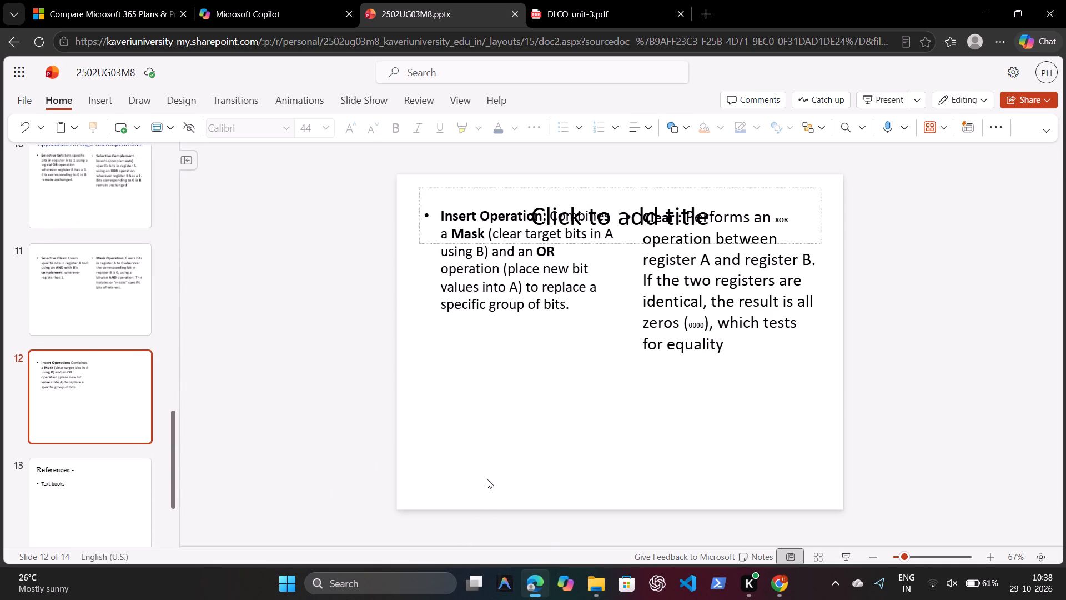
{"action": "left_click", "coordinate": [719, 406]}
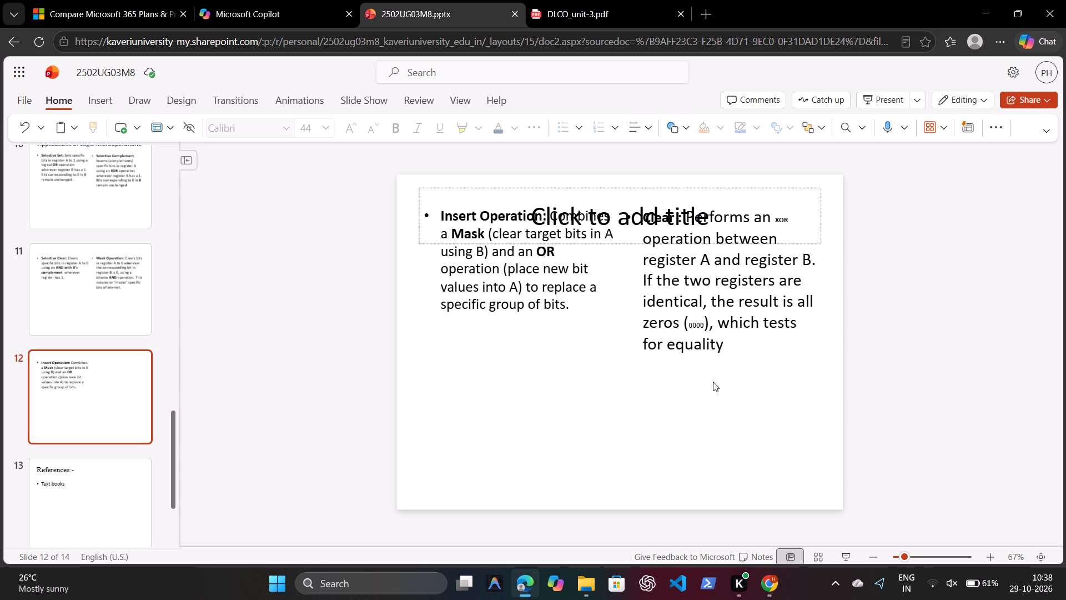
Add a full stop after "equality" at the end of the Clear definition on slide 12.
{"action": "left_click", "coordinate": [704, 349]}
{"action": "left_click", "coordinate": [742, 350]}
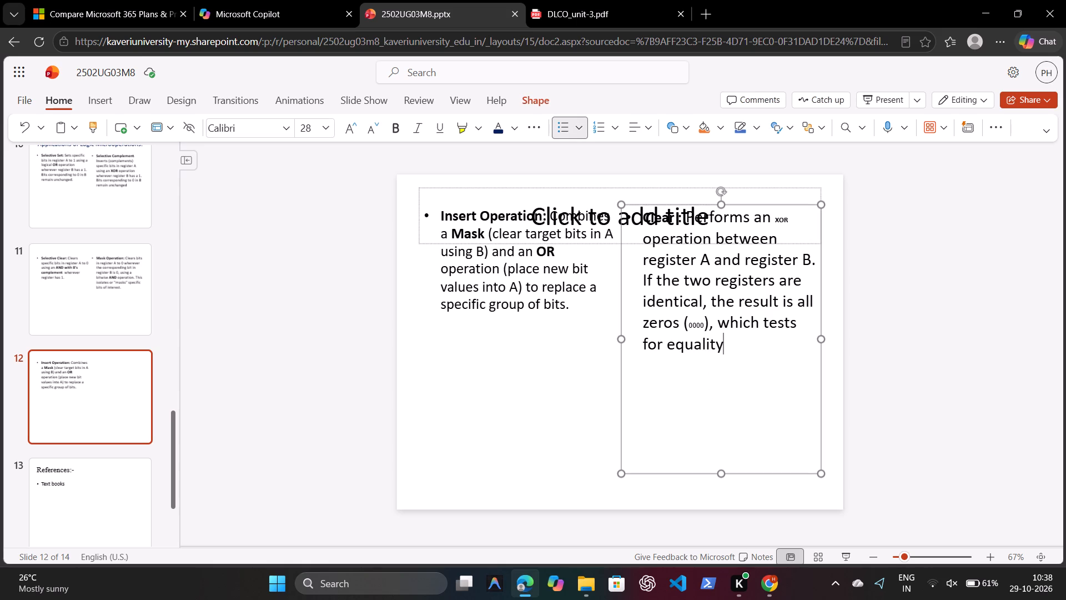
{"action": "key", "text": "period"}
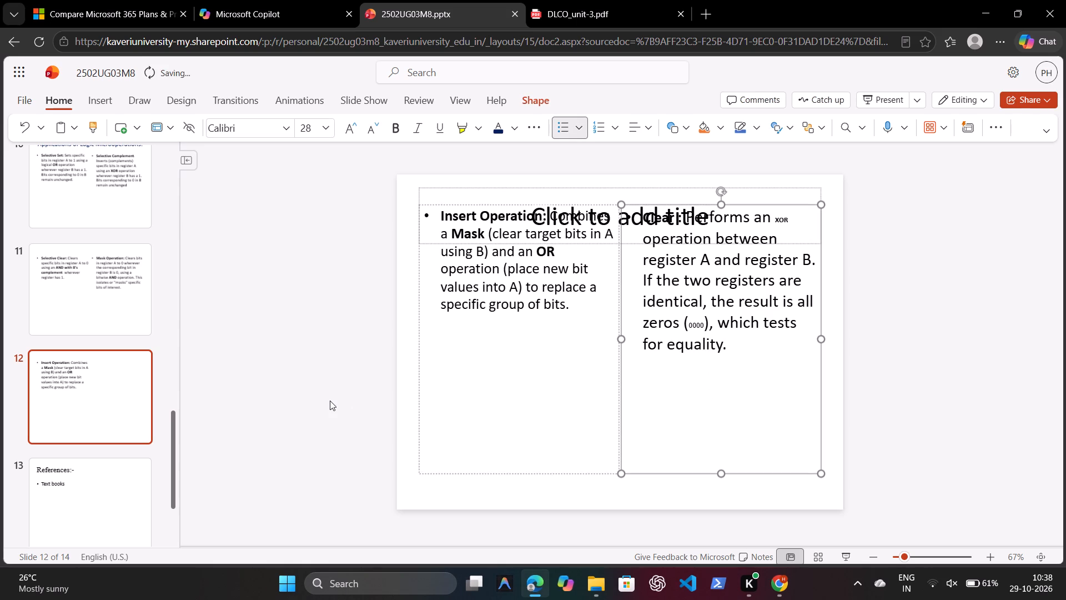
{"action": "left_click", "coordinate": [330, 401]}
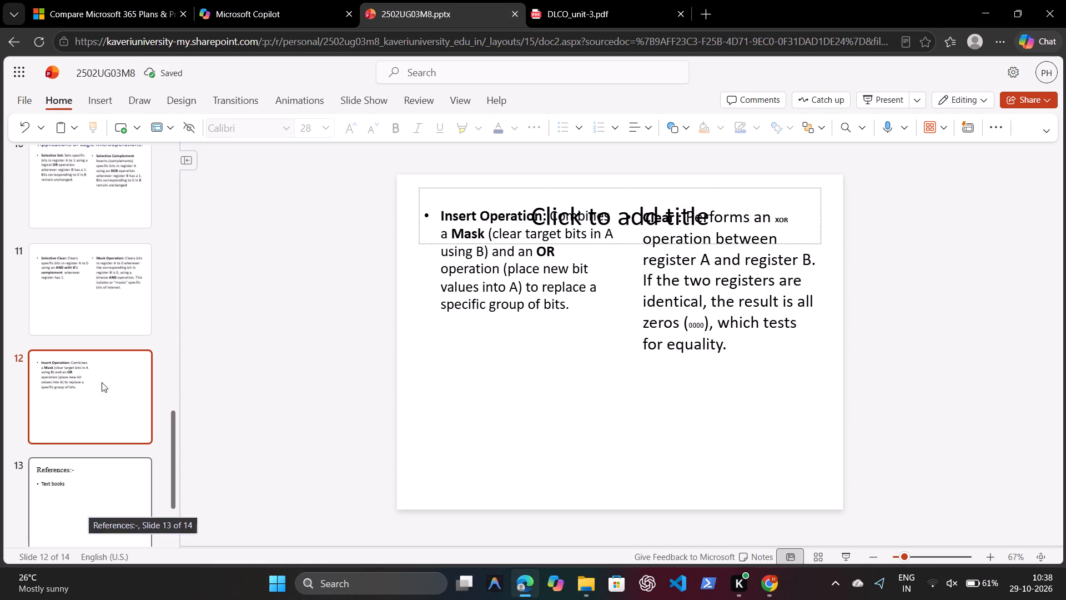
Go to slide 10, switch to Chrome and search Google for "selective set" in place of the previous query.
{"action": "left_click", "coordinate": [86, 201]}
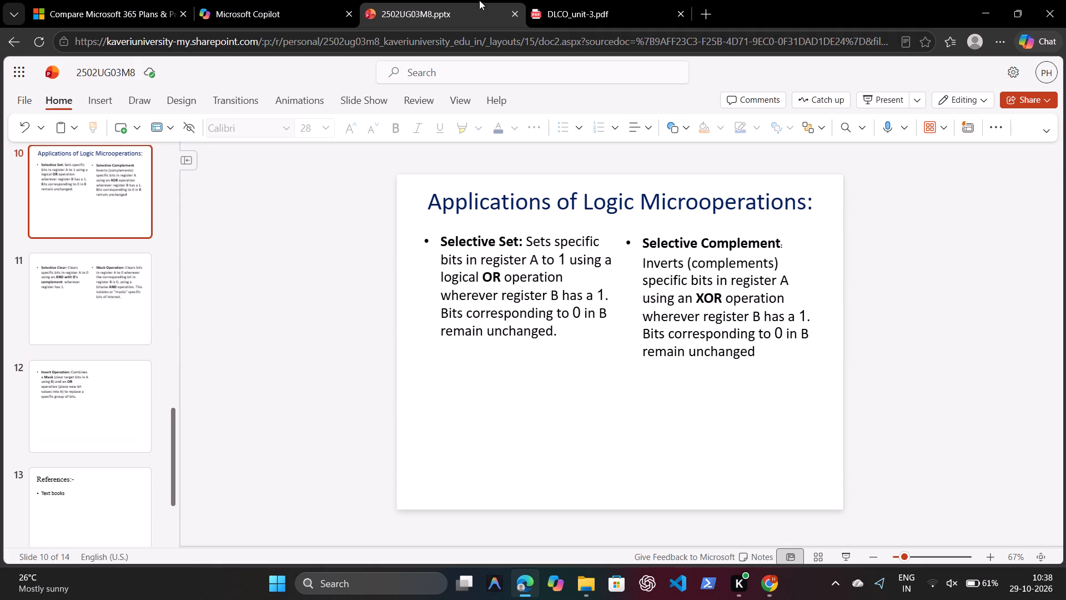
{"action": "left_click", "coordinate": [771, 589]}
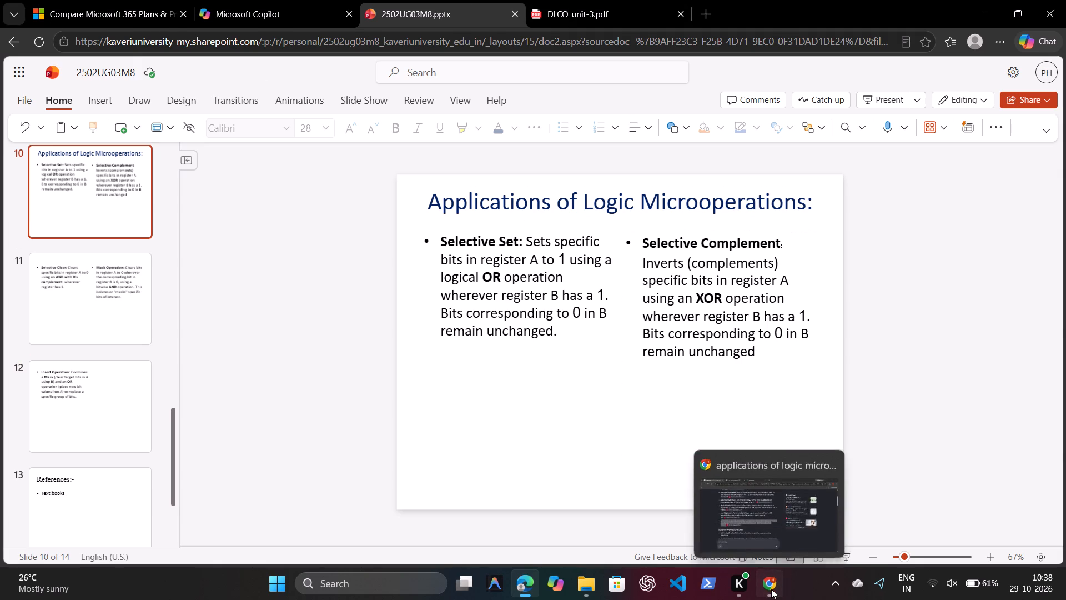
{"action": "left_click_drag", "start_coordinate": [771, 589], "coordinate": [489, 235]}
{"action": "scroll", "coordinate": [364, 83], "scroll_direction": "up", "scroll_amount": 20}
{"action": "scroll", "coordinate": [364, 83], "scroll_direction": "up", "scroll_amount": 3}
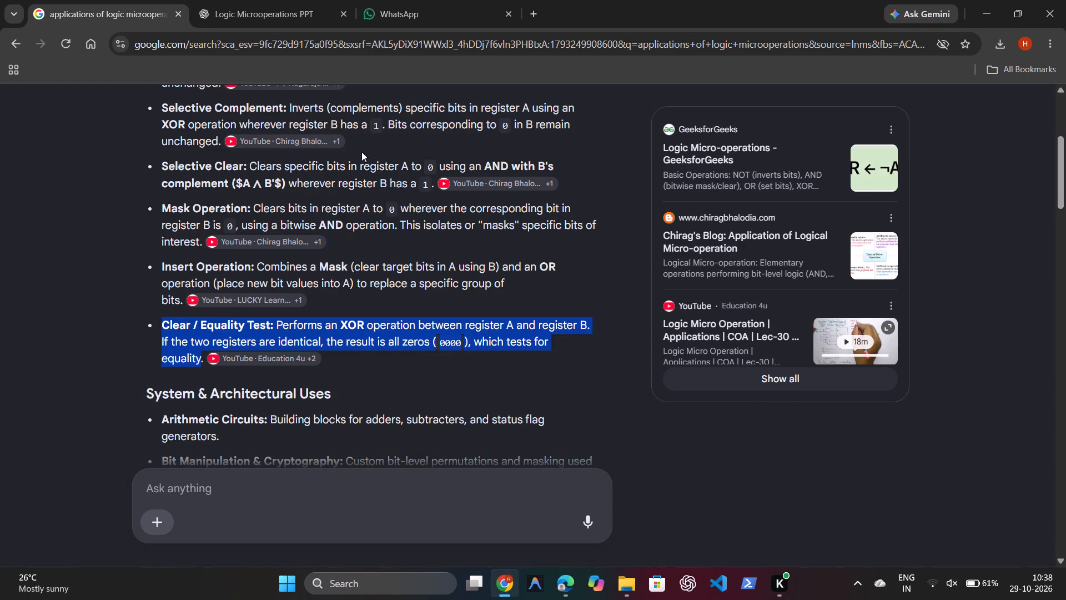
{"action": "scroll", "coordinate": [361, 173], "scroll_direction": "up", "scroll_amount": 9}
{"action": "left_click", "coordinate": [351, 118]}
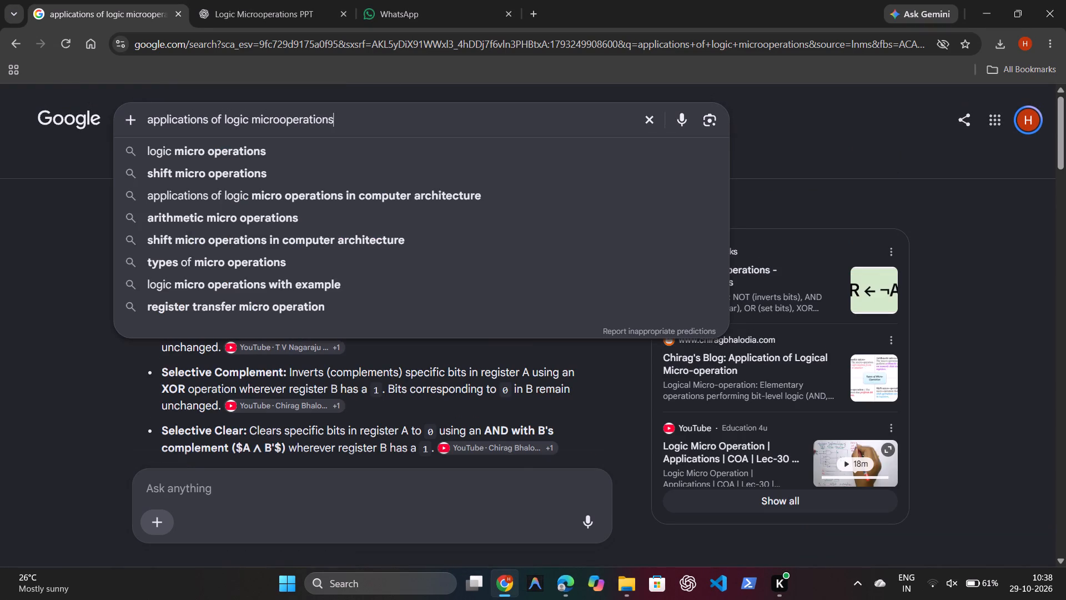
{"action": "key", "text": "BackSpace"}
{"action": "key", "text": "BackSpace"}
{"action": "key", "text": "BackSpace"}
{"action": "key", "text": "BackSpace"}
{"action": "key", "text": "BackSpace"}
{"action": "key", "text": "BackSpace"}
{"action": "key", "text": "BackSpace"}
{"action": "key", "text": "BackSpace"}
{"action": "key", "text": "BackSpace"}
{"action": "key", "text": "BackSpace"}
{"action": "key", "text": "BackSpace"}
{"action": "key", "text": "BackSpace"}
{"action": "key", "text": "BackSpace"}
{"action": "key", "text": "BackSpace"}
{"action": "key", "text": "BackSpace"}
{"action": "key", "text": "BackSpace"}
{"action": "key", "text": "BackSpace"}
{"action": "key", "text": "BackSpace"}
{"action": "key", "text": "BackSpace"}
{"action": "key", "text": "BackSpace"}
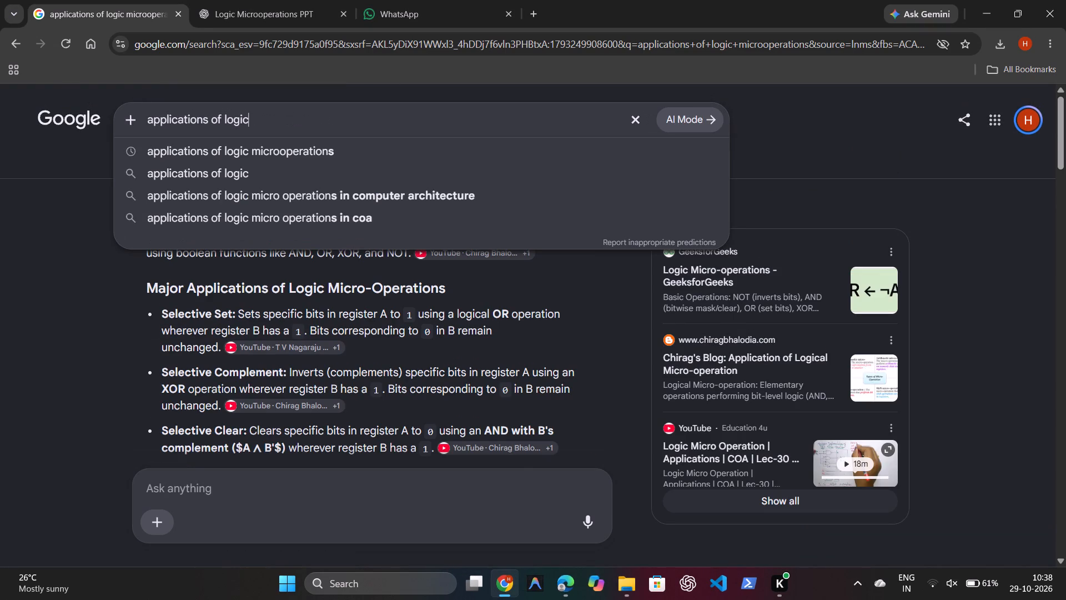
{"action": "type", "text": "selective set"}
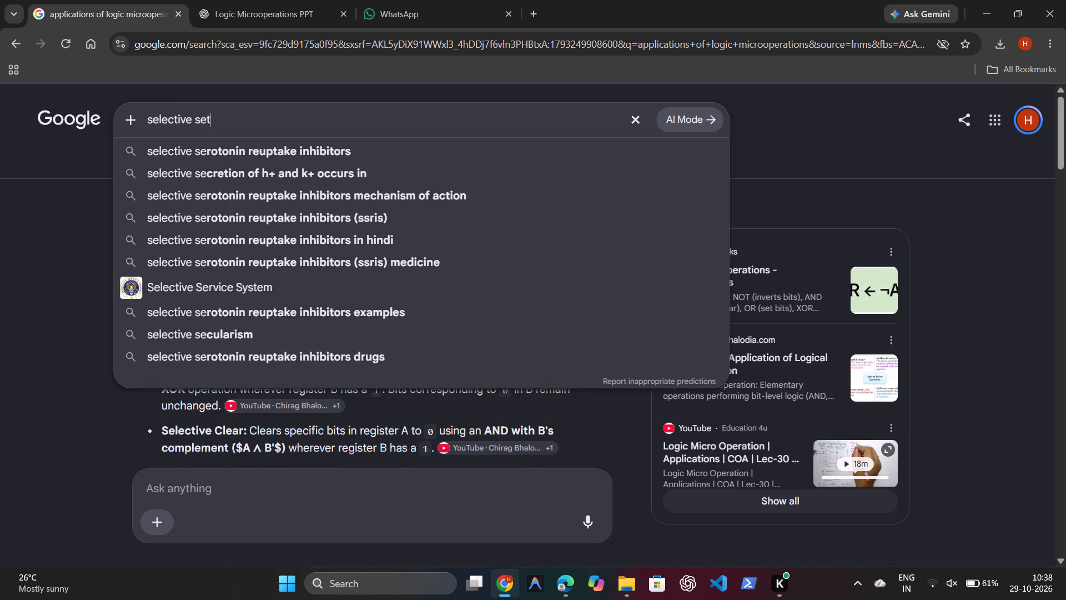
{"action": "key", "text": "Return"}
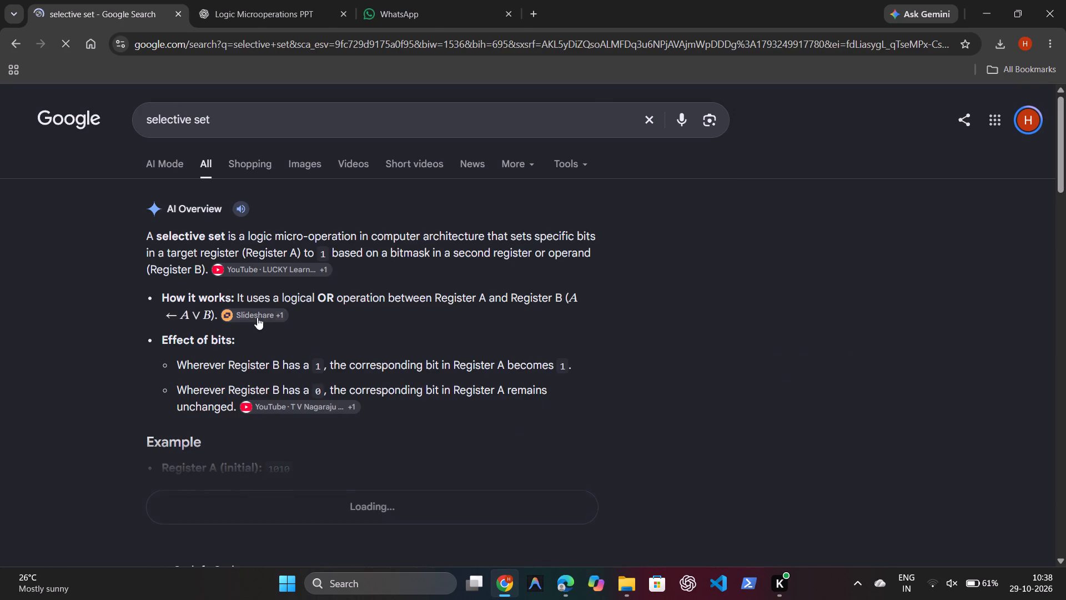
{"action": "scroll", "coordinate": [262, 329], "scroll_direction": "down", "scroll_amount": 1}
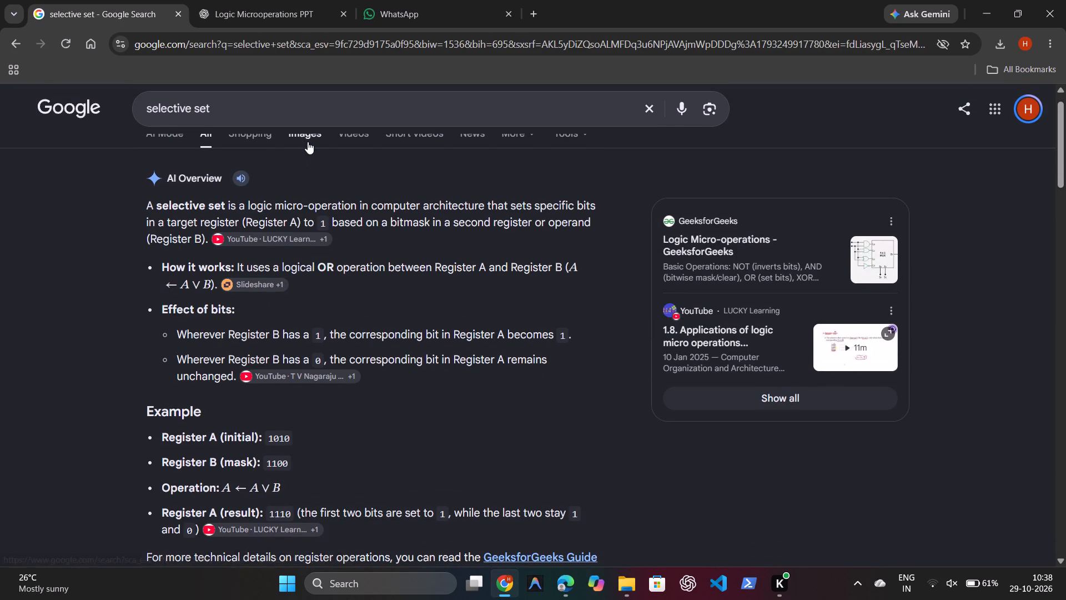
Show the image results for "selective set" and open the Chirag's Blog page on logical micro-operation applications.
{"action": "left_click", "coordinate": [308, 142]}
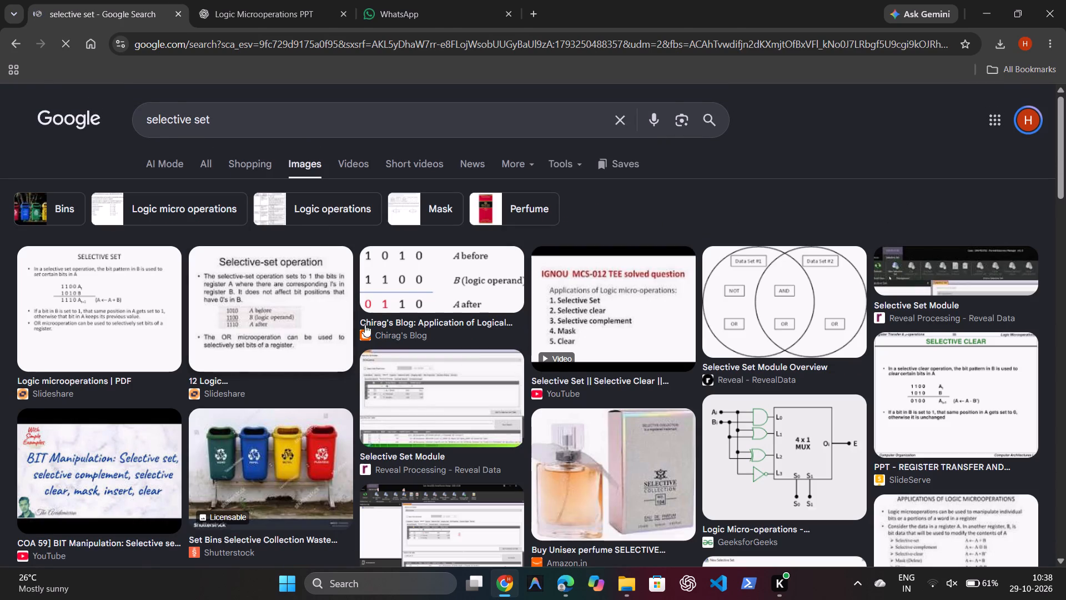
{"action": "left_click", "coordinate": [425, 272]}
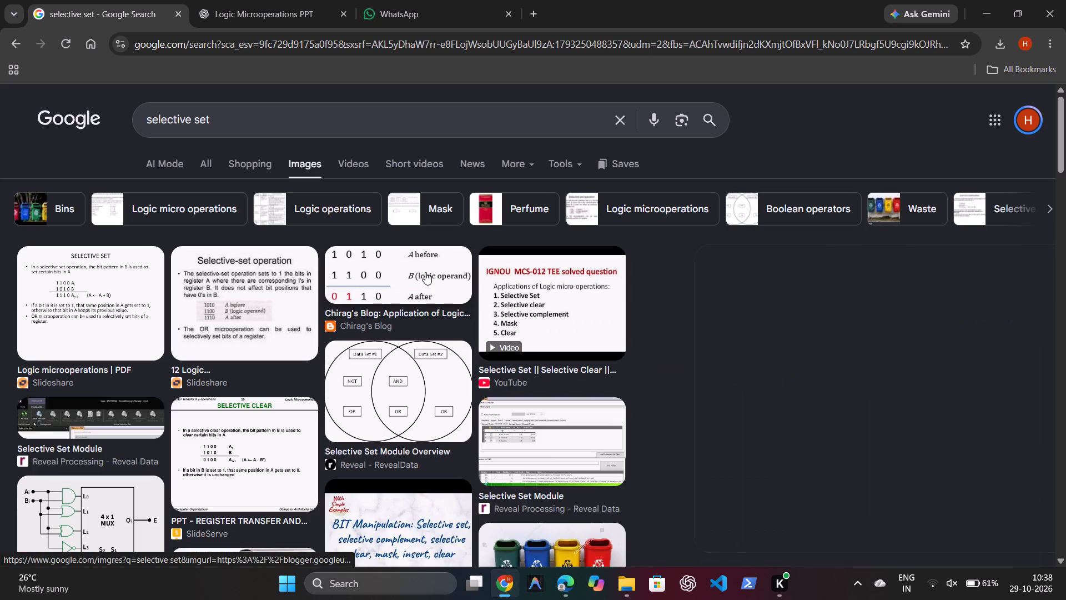
{"action": "left_click", "coordinate": [761, 379]}
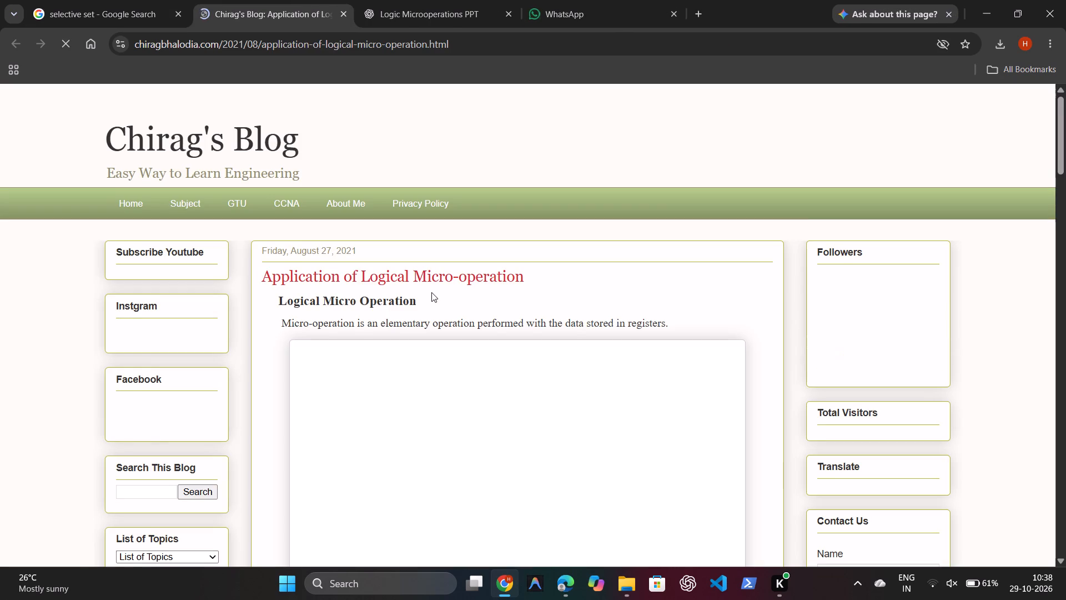
Capture the blog's complete Selective Set Operation bit example, including the A before, B (logic operand) and A after labels, and copy it.
{"action": "scroll", "coordinate": [431, 292], "scroll_direction": "down", "scroll_amount": 6}
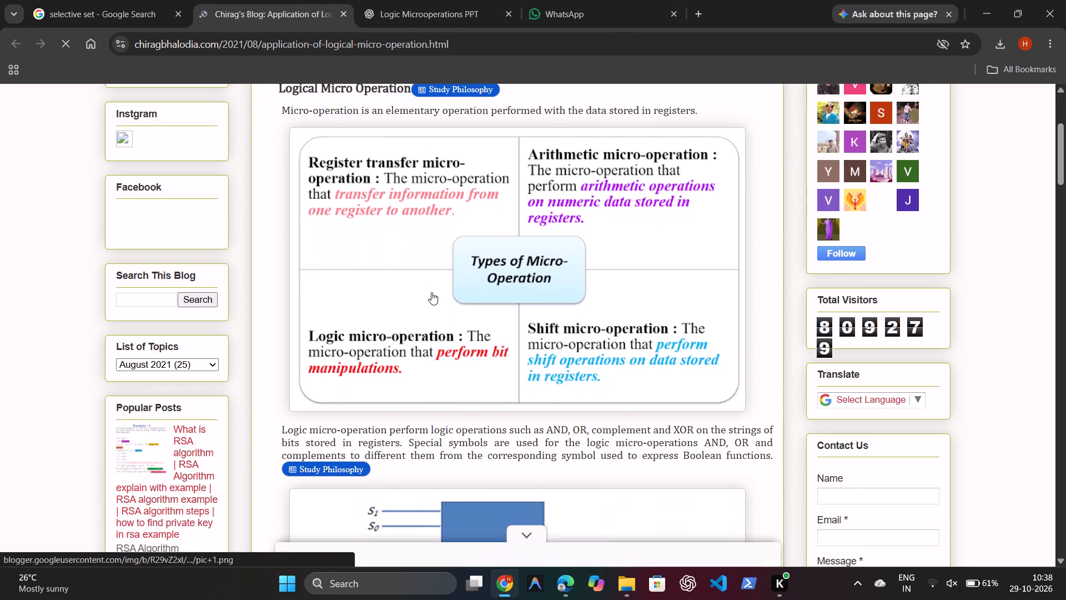
{"action": "scroll", "coordinate": [431, 292], "scroll_direction": "down", "scroll_amount": 9}
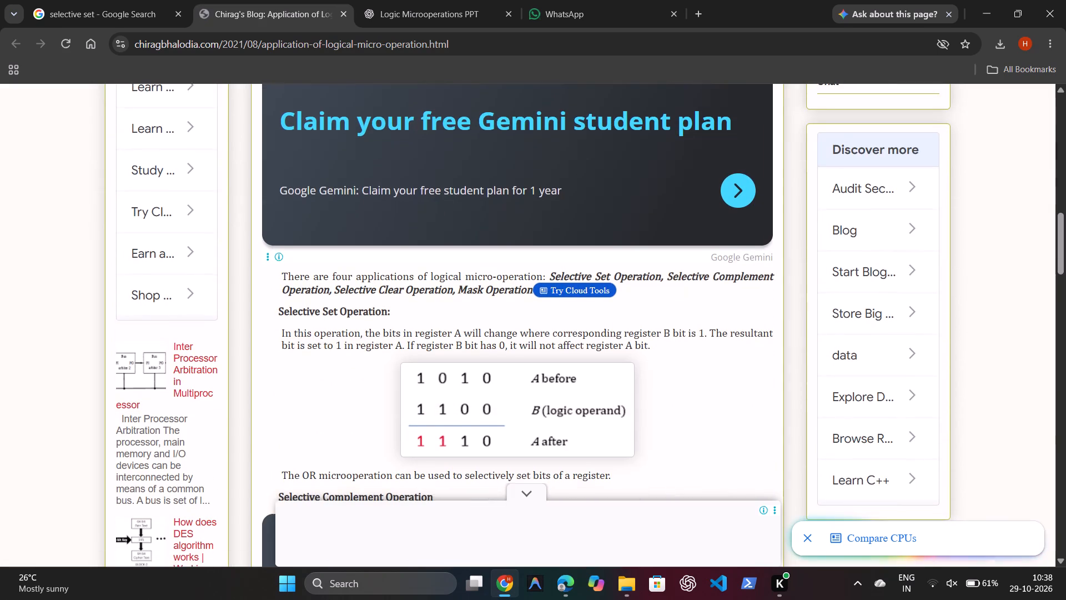
{"action": "scroll", "coordinate": [431, 292], "scroll_direction": "down", "scroll_amount": 2}
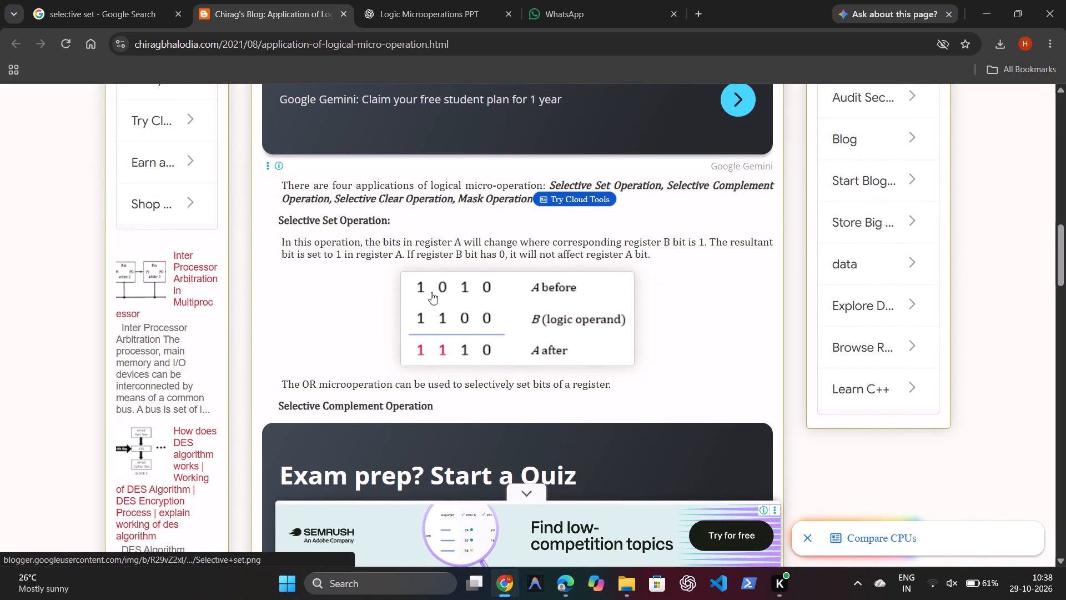
{"action": "key", "text": "shift+super+s"}
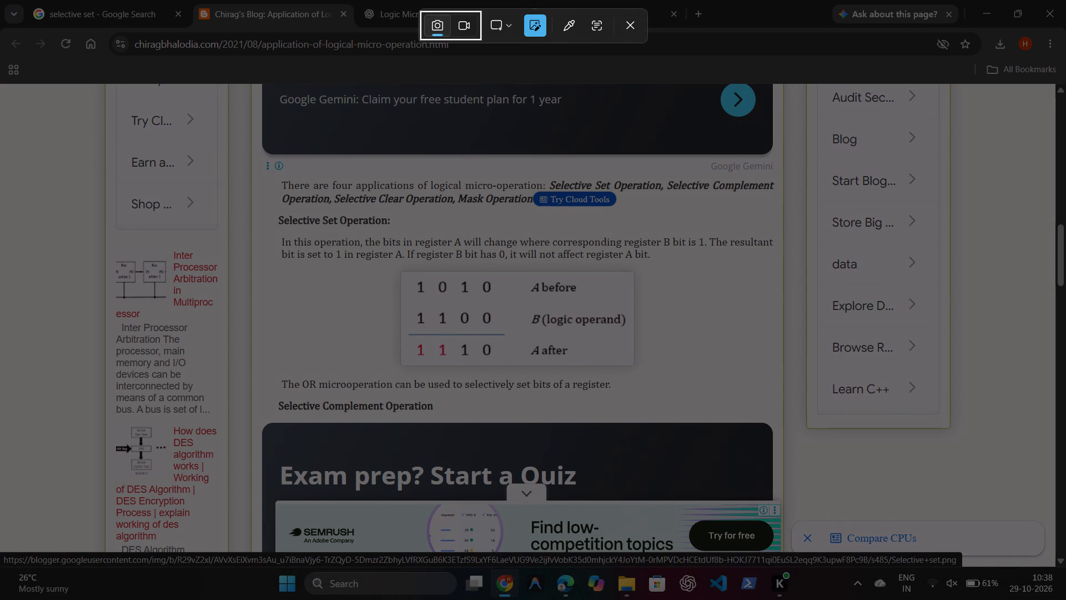
{"action": "left_click", "coordinate": [410, 277]}
{"action": "left_click_drag", "start_coordinate": [410, 277], "coordinate": [461, 339]}
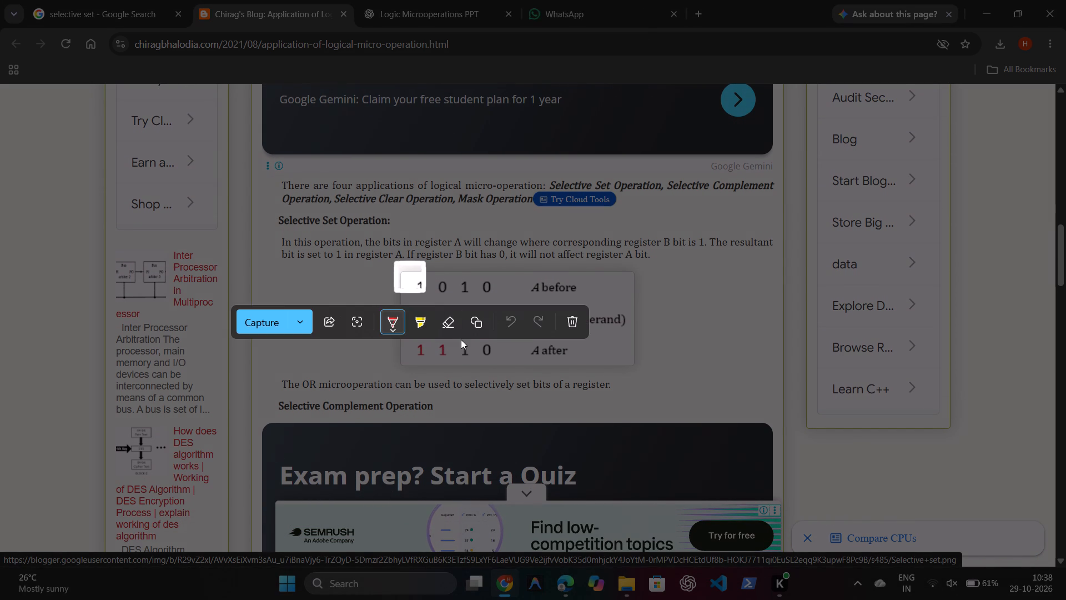
{"action": "left_click_drag", "start_coordinate": [461, 339], "coordinate": [461, 338]}
{"action": "left_click_drag", "start_coordinate": [424, 289], "coordinate": [569, 377]}
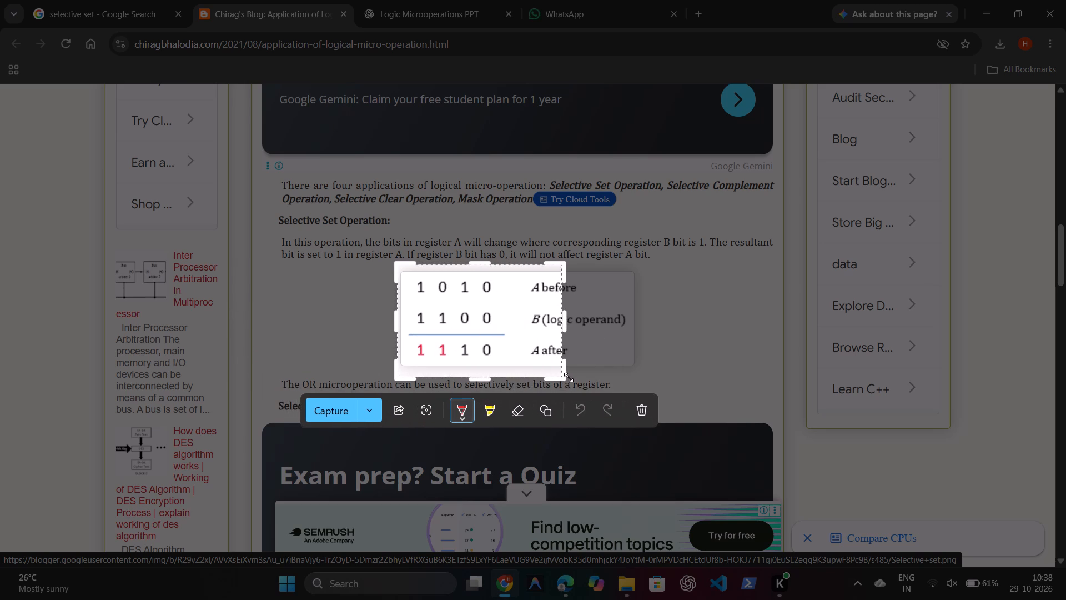
{"action": "left_click_drag", "start_coordinate": [569, 377], "coordinate": [676, 378]}
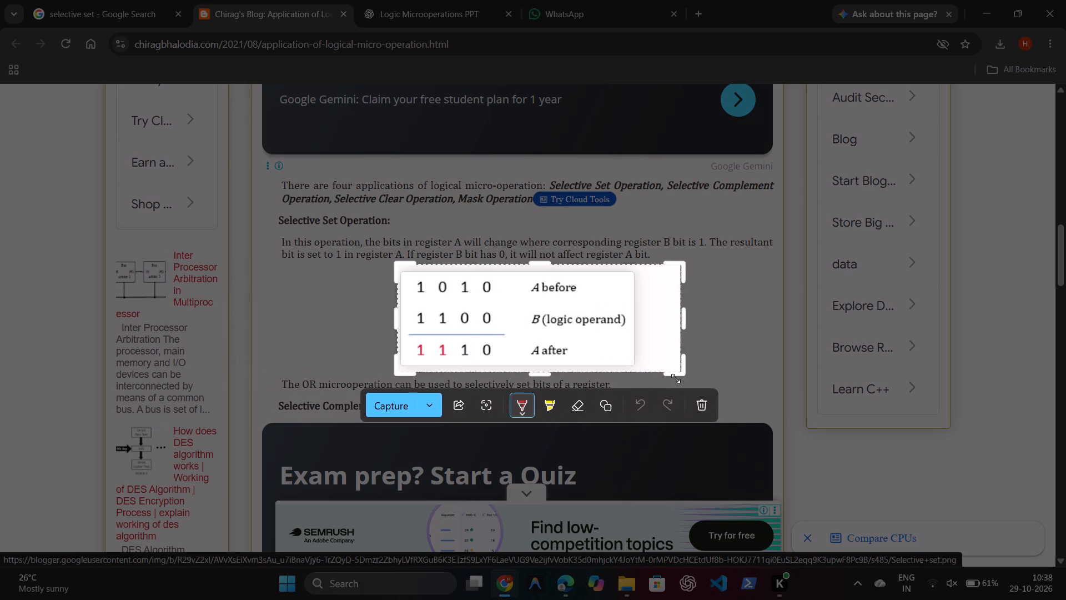
{"action": "left_click_drag", "start_coordinate": [676, 378], "coordinate": [643, 373]}
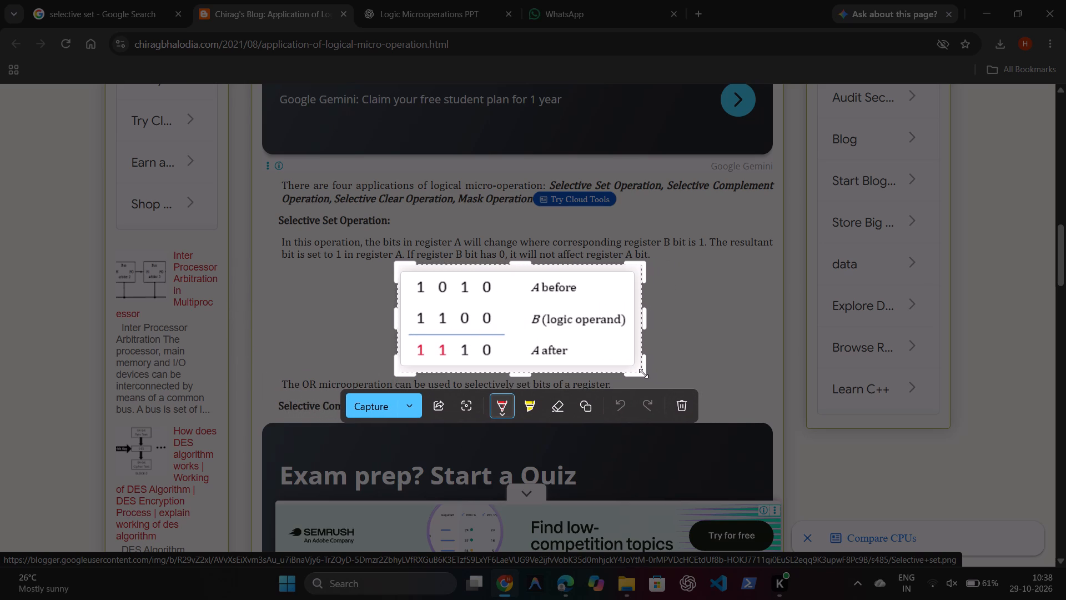
{"action": "key", "text": "ctrl+c"}
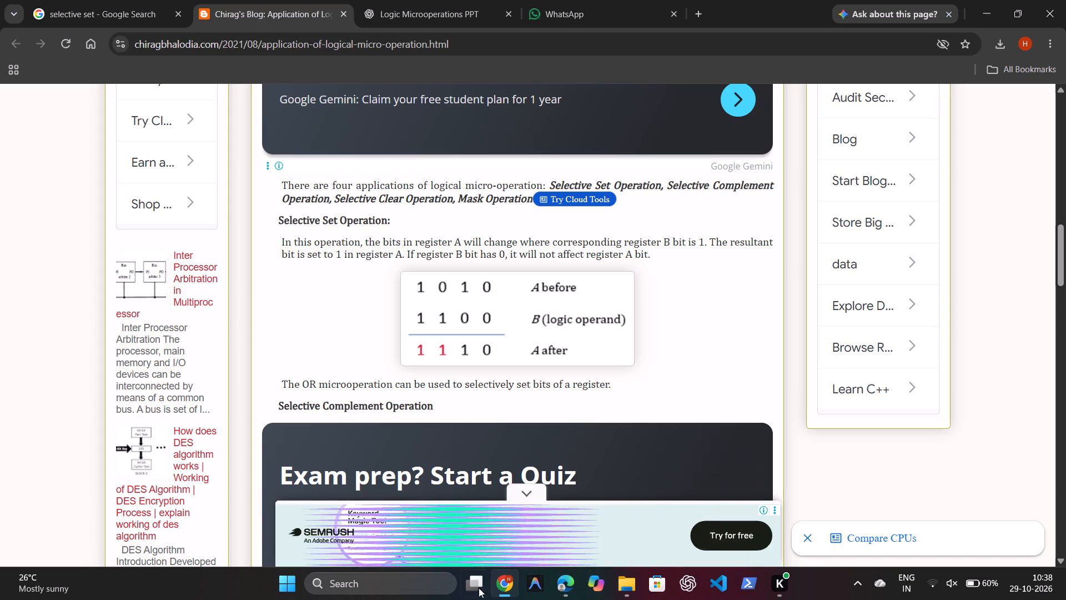
Switch back to the presentation in Edge and paste the captured Selective Set example onto slide 10.
{"action": "left_click", "coordinate": [560, 588]}
{"action": "left_click", "coordinate": [506, 408]}
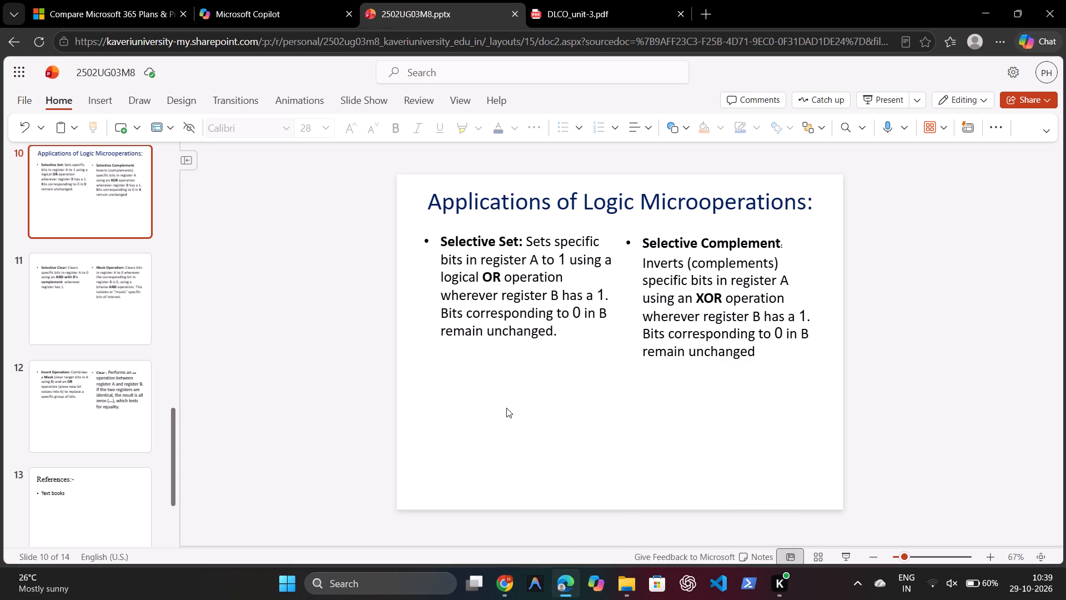
{"action": "left_click", "coordinate": [559, 336]}
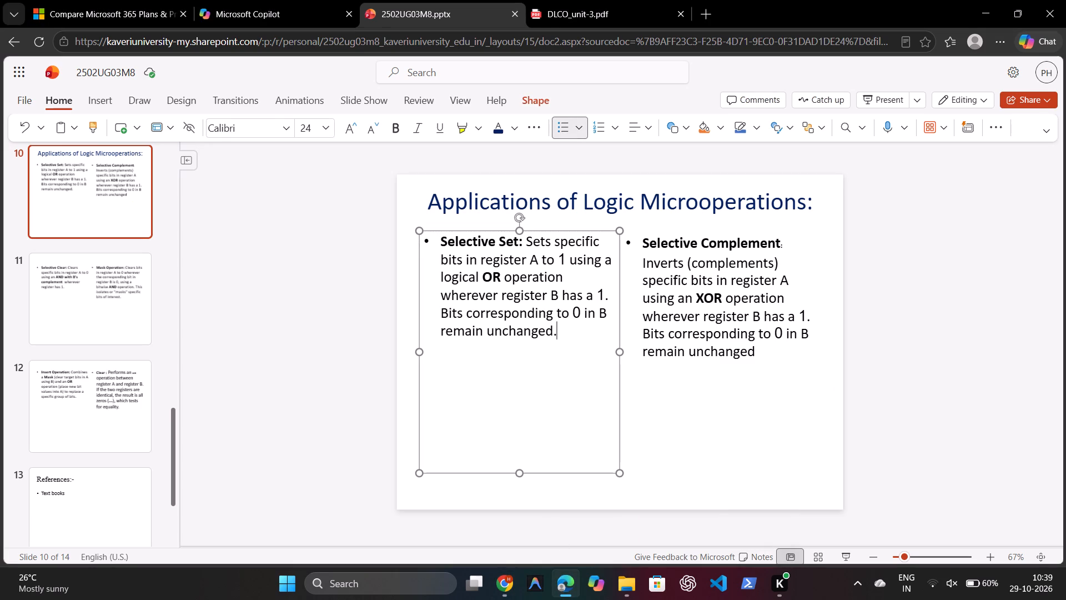
{"action": "key", "text": "ctrl+v"}
Move the pasted bit example picture directly beneath the Selective Set definition on slide 10.
{"action": "left_click", "coordinate": [621, 337]}
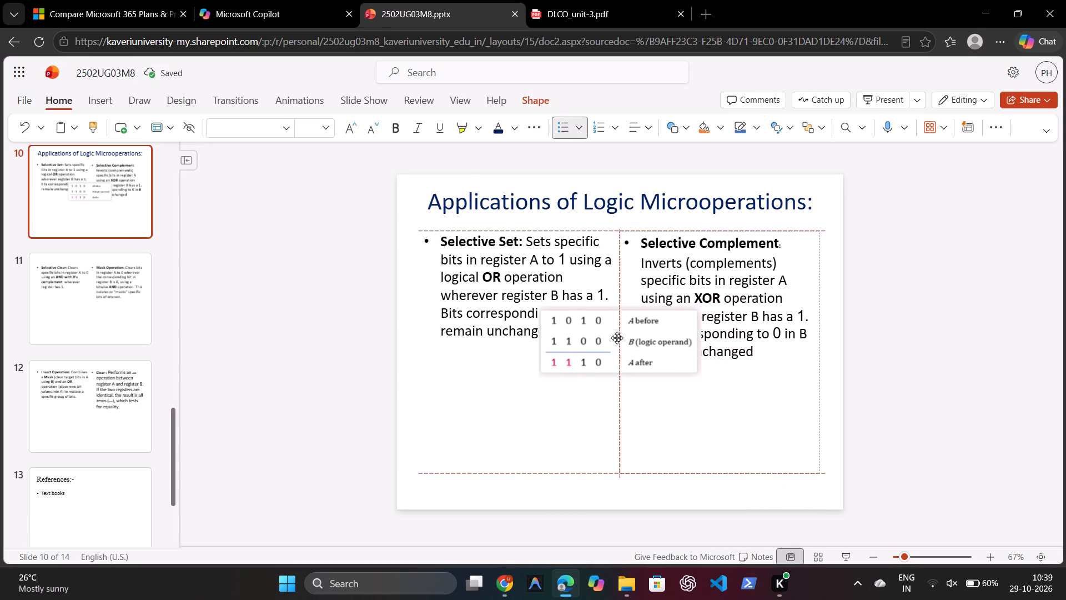
{"action": "left_click", "coordinate": [597, 343]}
{"action": "left_click_drag", "start_coordinate": [597, 343], "coordinate": [537, 379]}
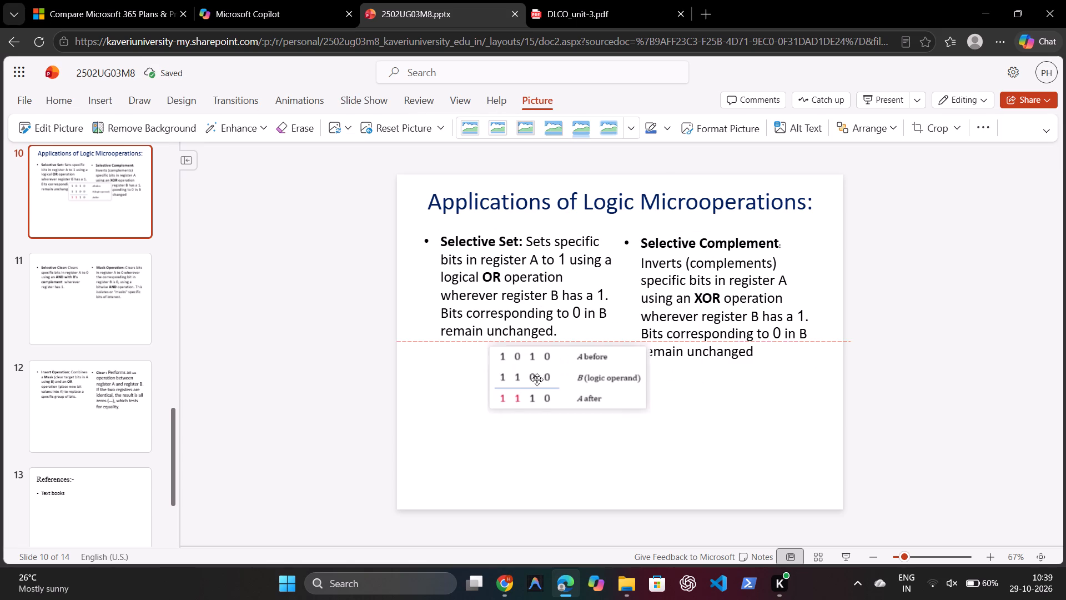
{"action": "left_click_drag", "start_coordinate": [537, 379], "coordinate": [502, 385]}
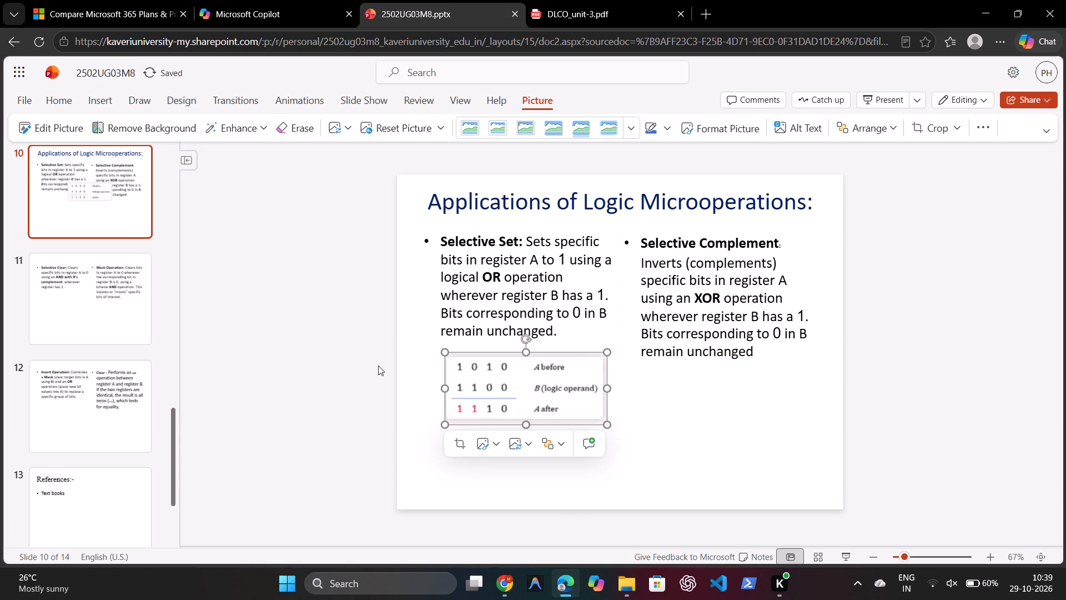
{"action": "left_click", "coordinate": [353, 368]}
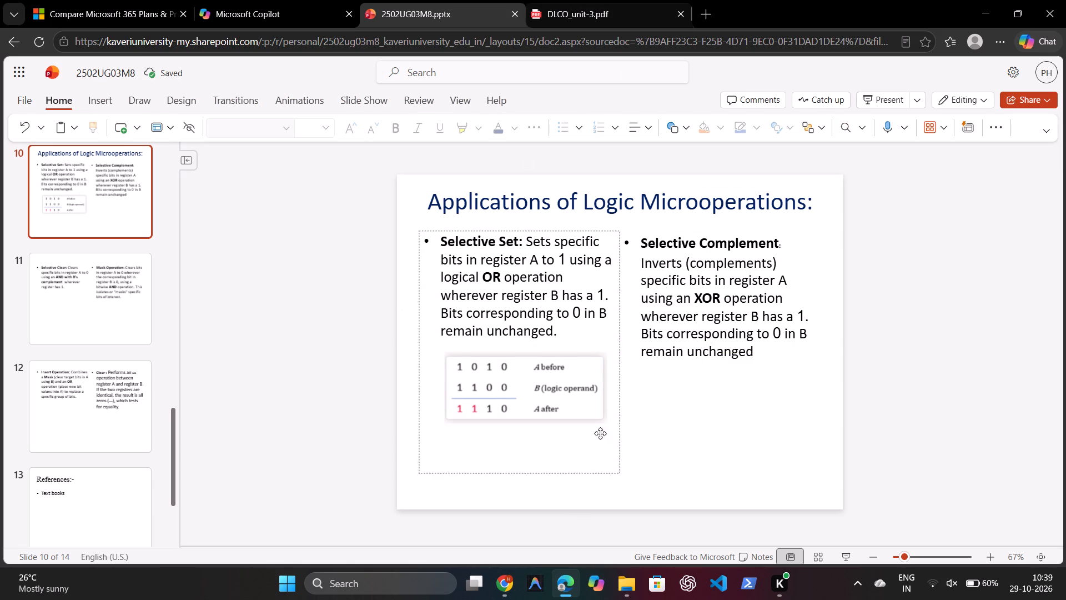
Switch to Chirag's Blog in Chrome, dismiss the advert, and capture and copy the complete Selective Complement Operation bit example.
{"action": "left_click", "coordinate": [516, 586]}
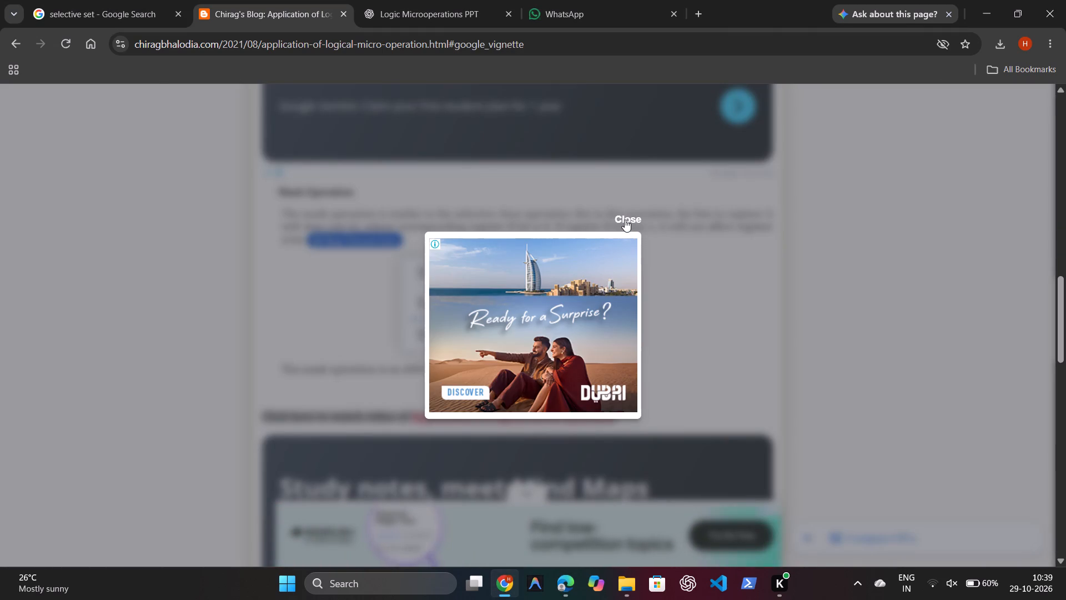
{"action": "left_click", "coordinate": [625, 219]}
{"action": "scroll", "coordinate": [645, 343], "scroll_direction": "down", "scroll_amount": 3}
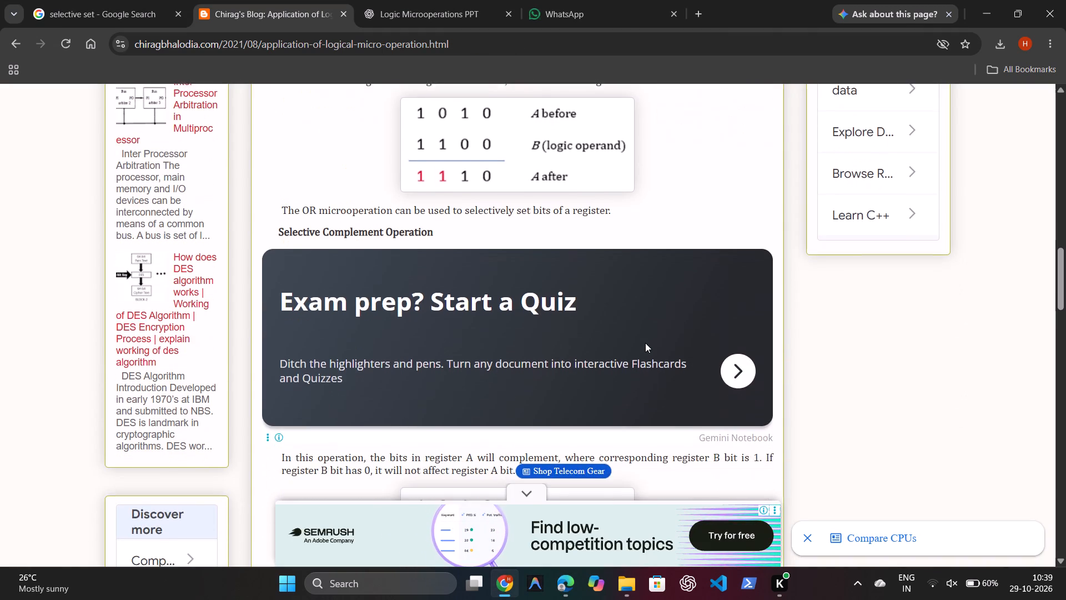
{"action": "scroll", "coordinate": [645, 343], "scroll_direction": "down", "scroll_amount": 4}
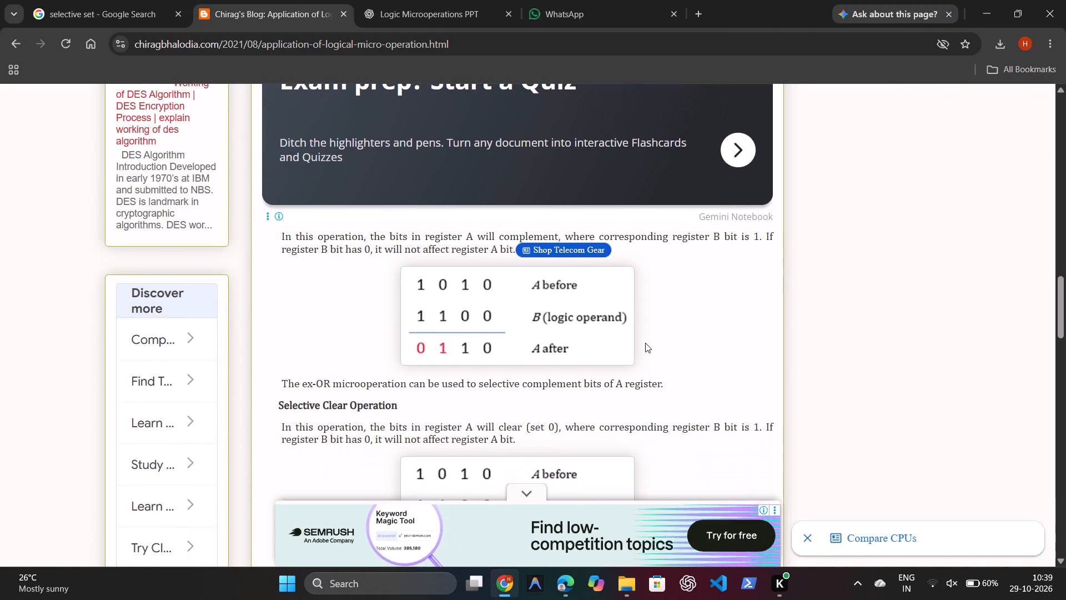
{"action": "key", "text": "shift+super+s"}
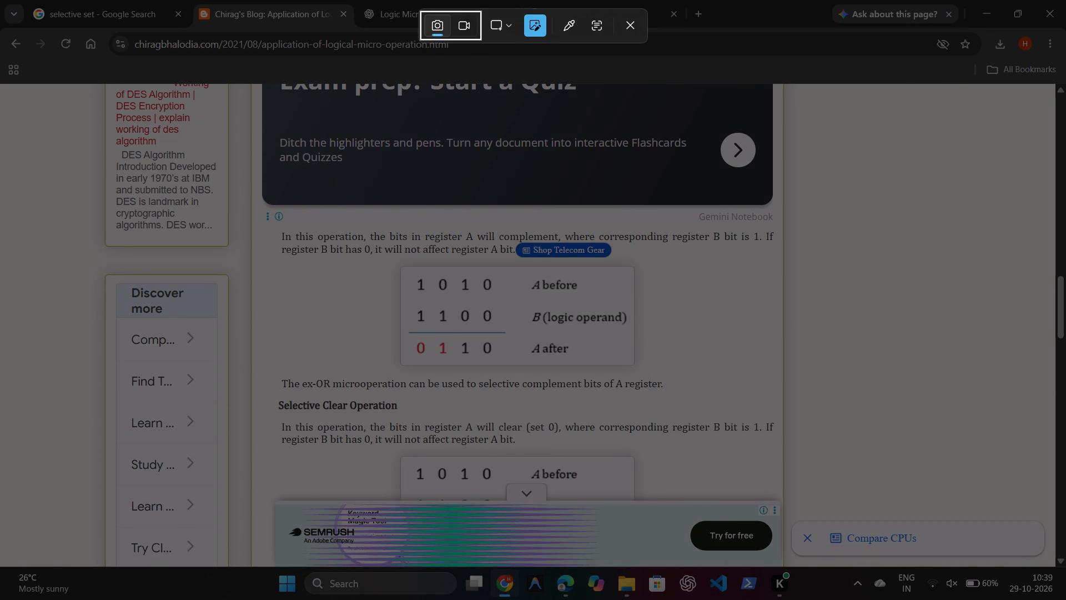
{"action": "left_click_drag", "start_coordinate": [390, 262], "coordinate": [590, 375]}
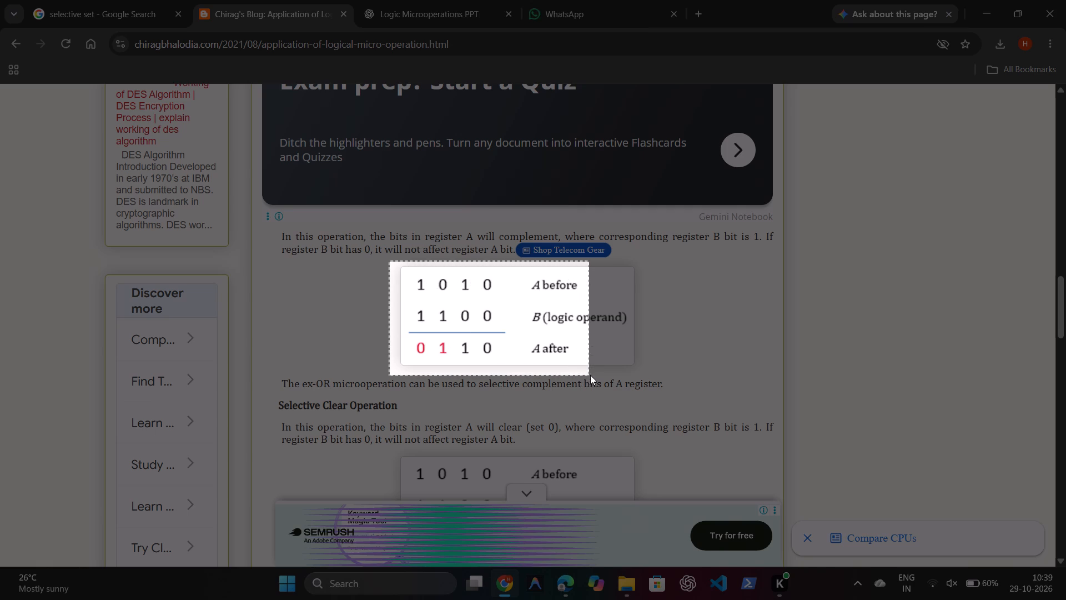
{"action": "left_click_drag", "start_coordinate": [590, 375], "coordinate": [643, 375]}
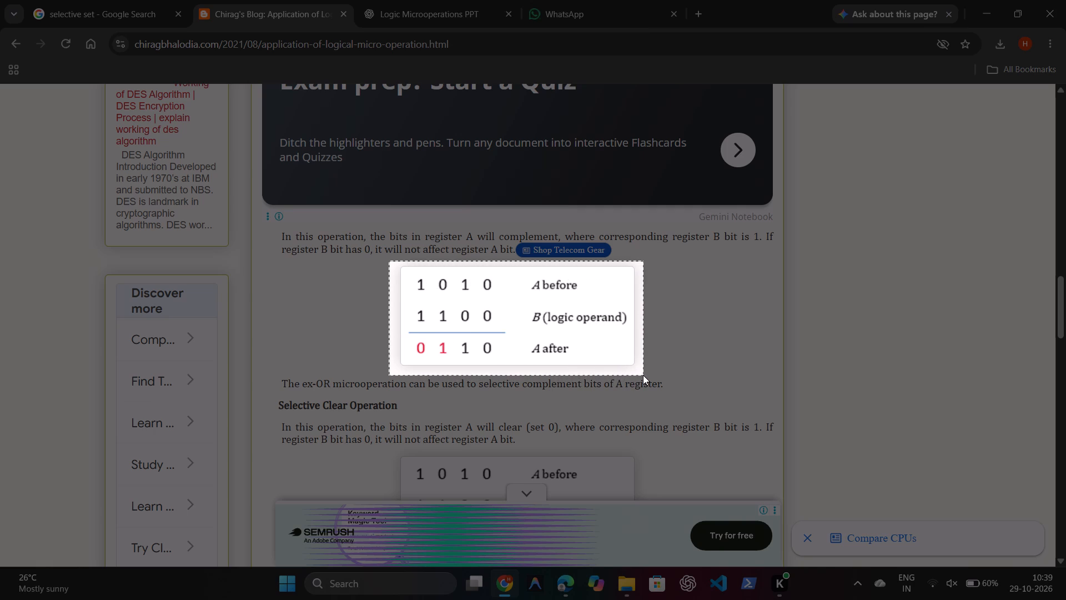
{"action": "left_click_drag", "start_coordinate": [643, 375], "coordinate": [645, 375]}
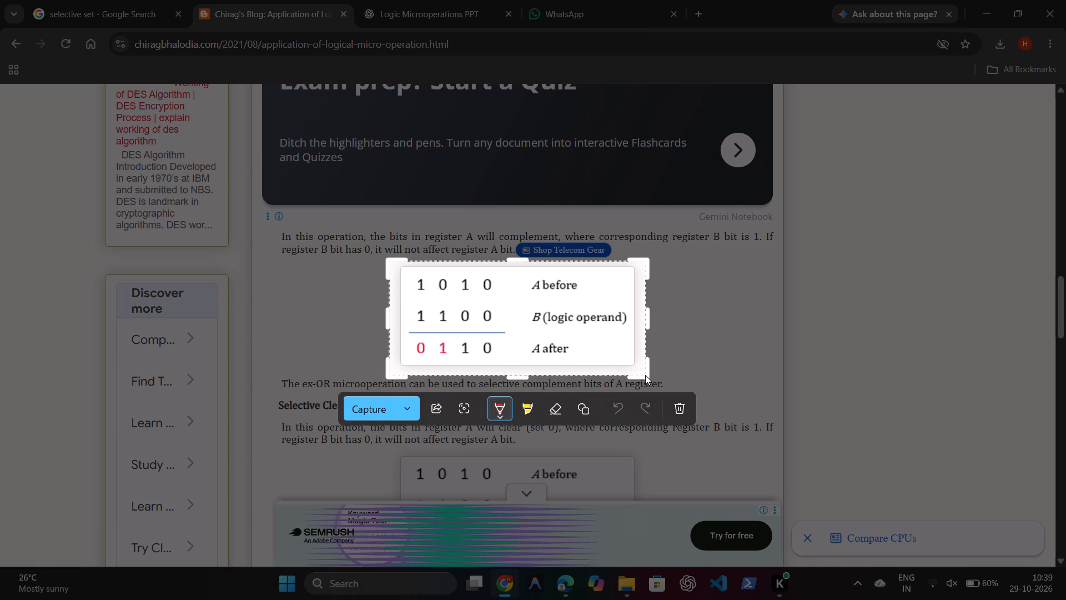
{"action": "key", "text": "ctrl+c"}
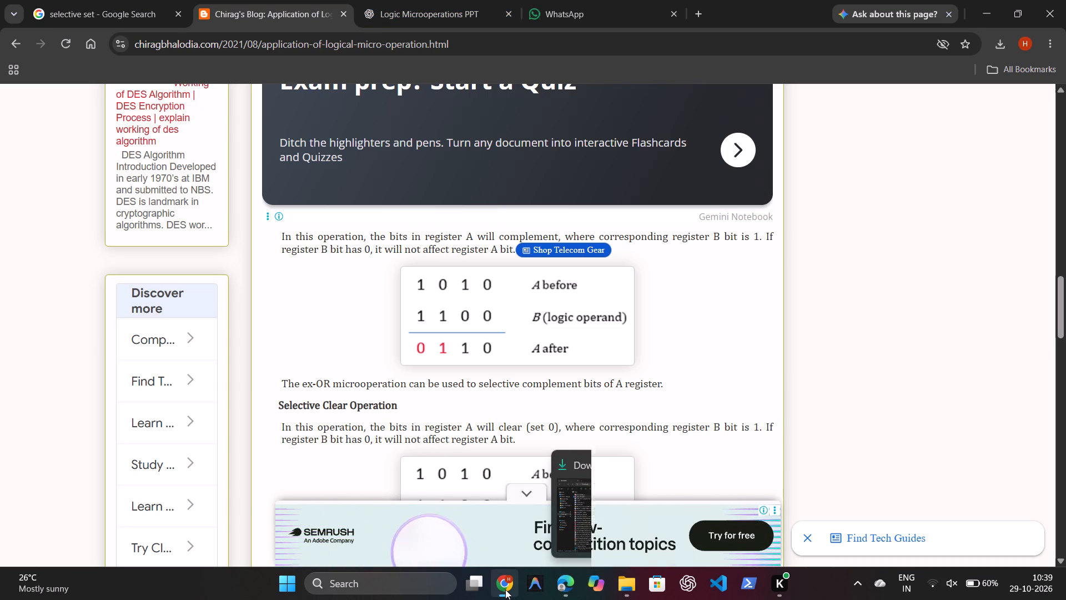
Switch back to the presentation in Edge, paste the Selective Complement example onto slide 10 and place it beneath the Selective Complement definition.
{"action": "left_click", "coordinate": [564, 586]}
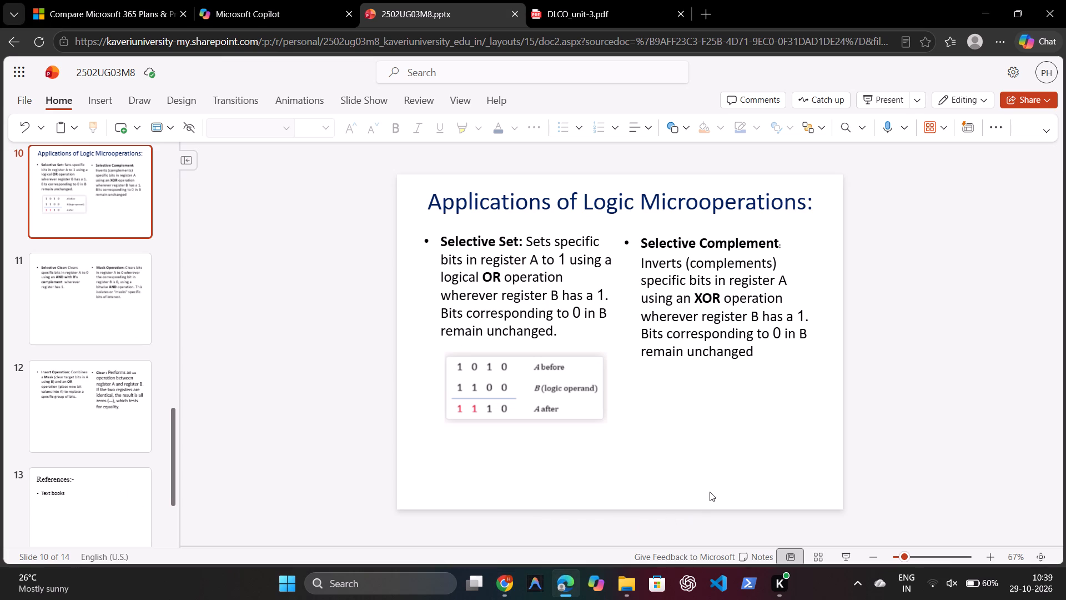
{"action": "key", "text": "ctrl+v"}
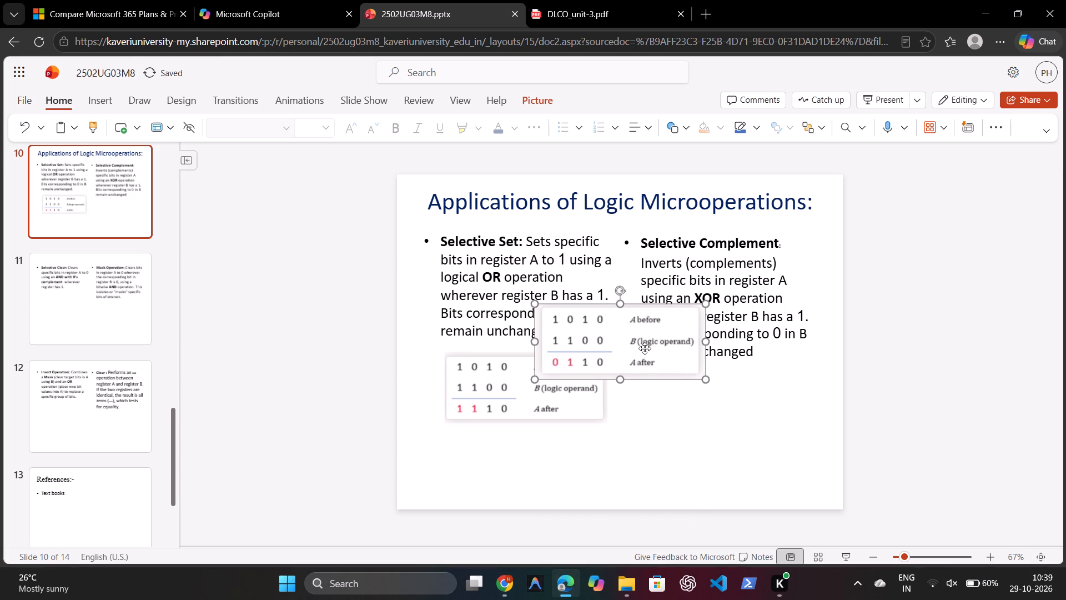
{"action": "left_click_drag", "start_coordinate": [643, 348], "coordinate": [745, 423]}
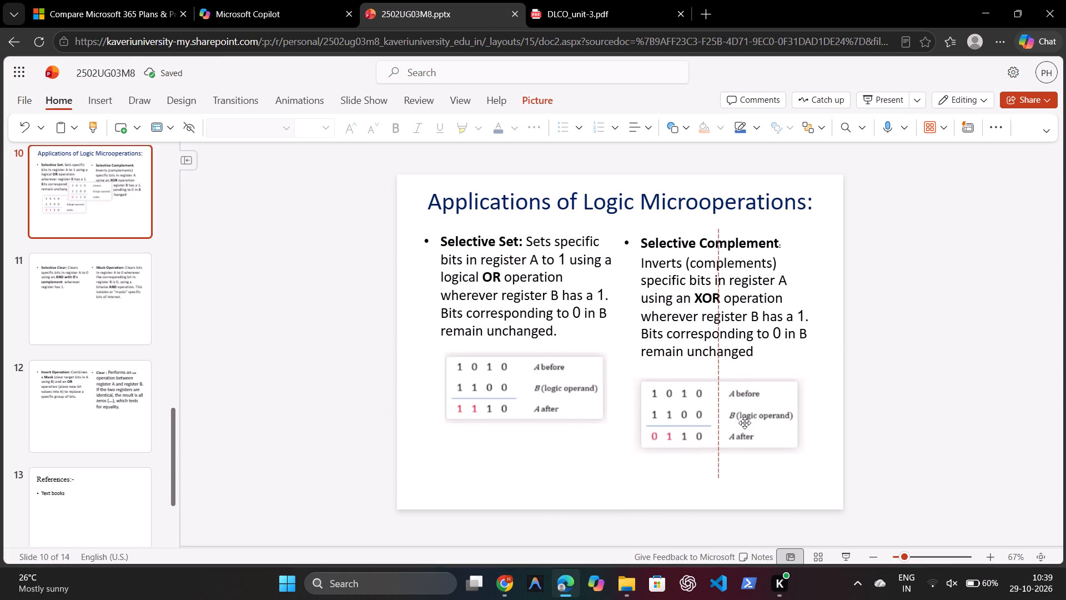
{"action": "left_click_drag", "start_coordinate": [745, 423], "coordinate": [747, 417]}
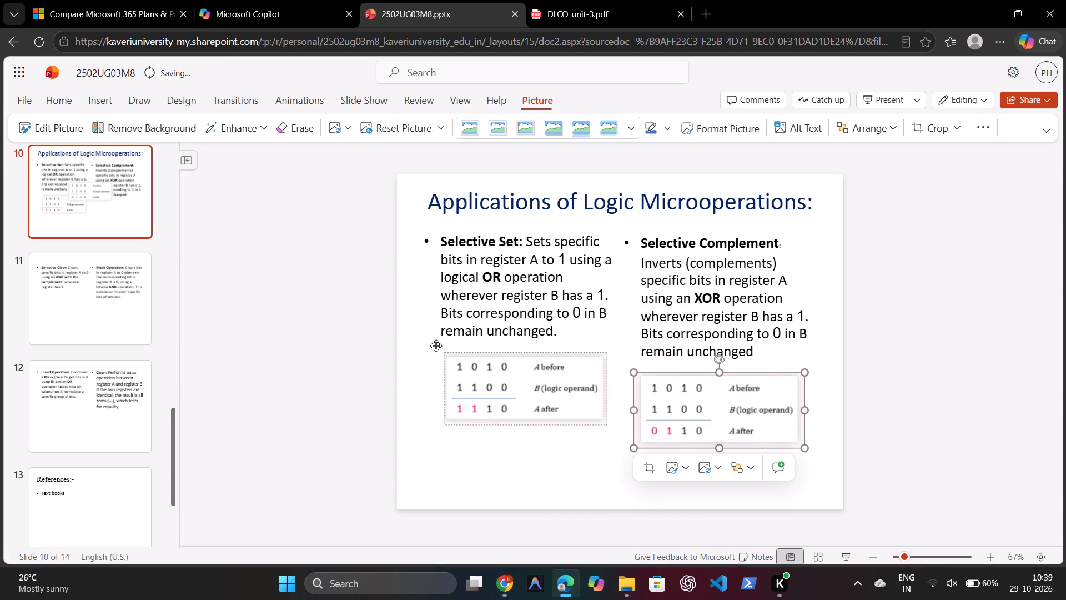
Open slide 11, switch to the blog in Chrome, and capture and copy the complete Selective Clear Operation bit example.
{"action": "left_click", "coordinate": [119, 323]}
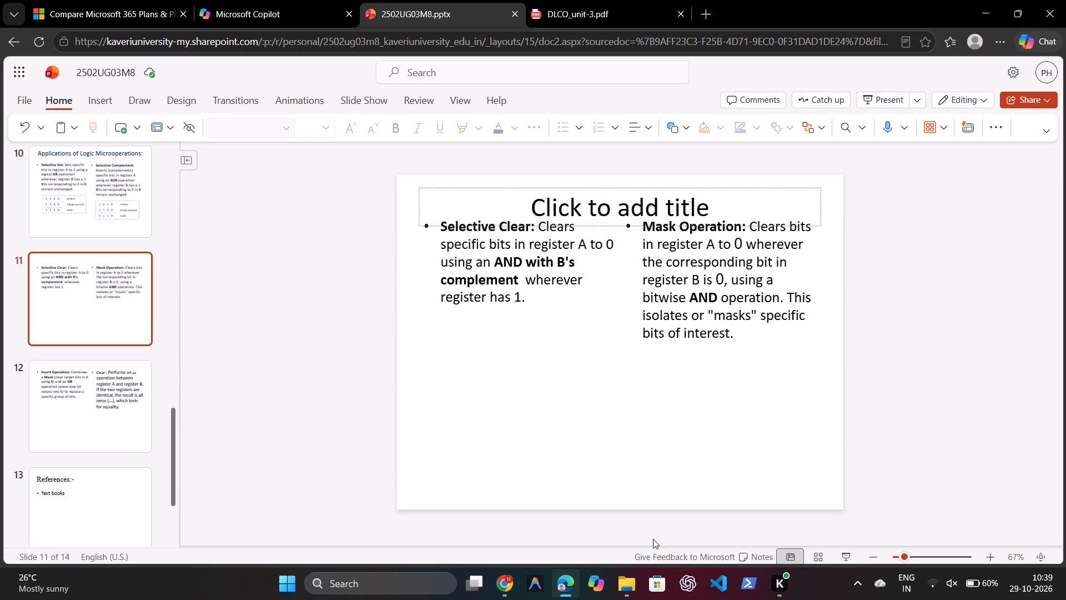
{"action": "left_click", "coordinate": [512, 587]}
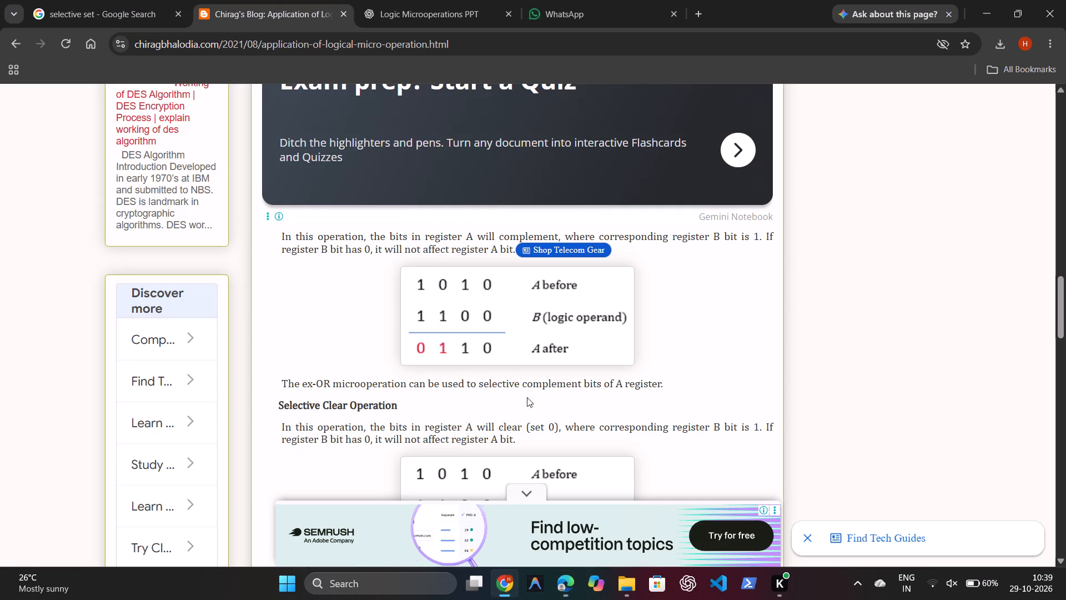
{"action": "scroll", "coordinate": [501, 343], "scroll_direction": "down", "scroll_amount": 3}
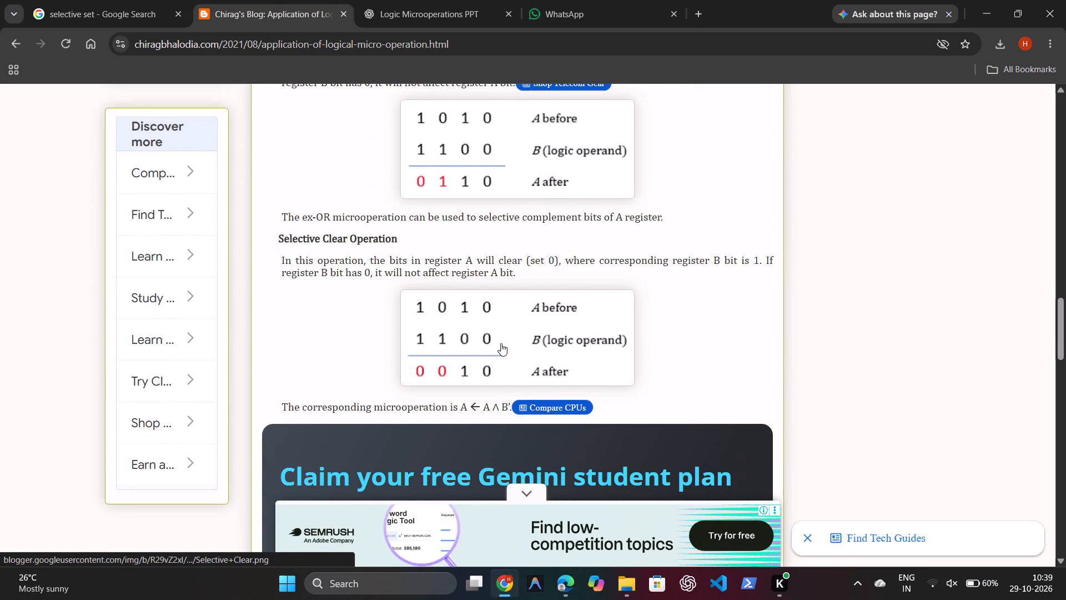
{"action": "key", "text": "shift+super+s"}
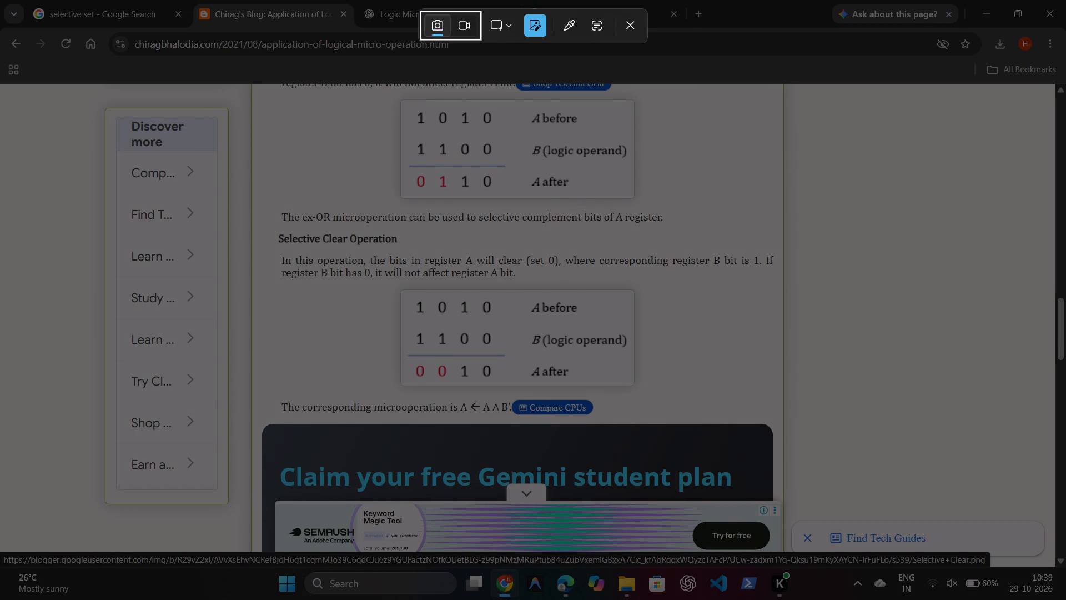
{"action": "left_click_drag", "start_coordinate": [394, 281], "coordinate": [529, 392]}
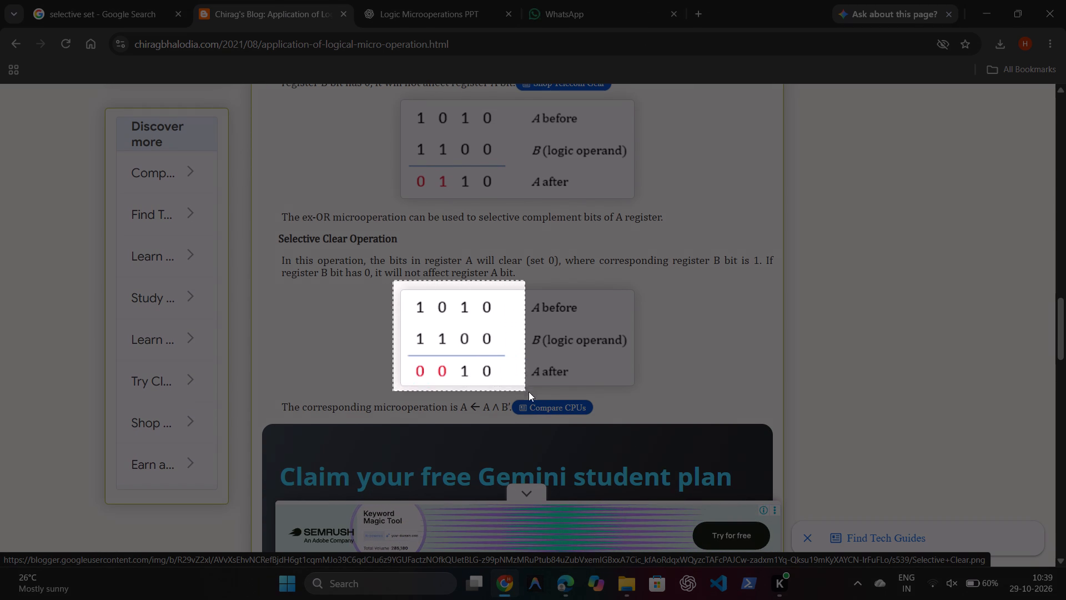
{"action": "left_click_drag", "start_coordinate": [529, 392], "coordinate": [677, 393]}
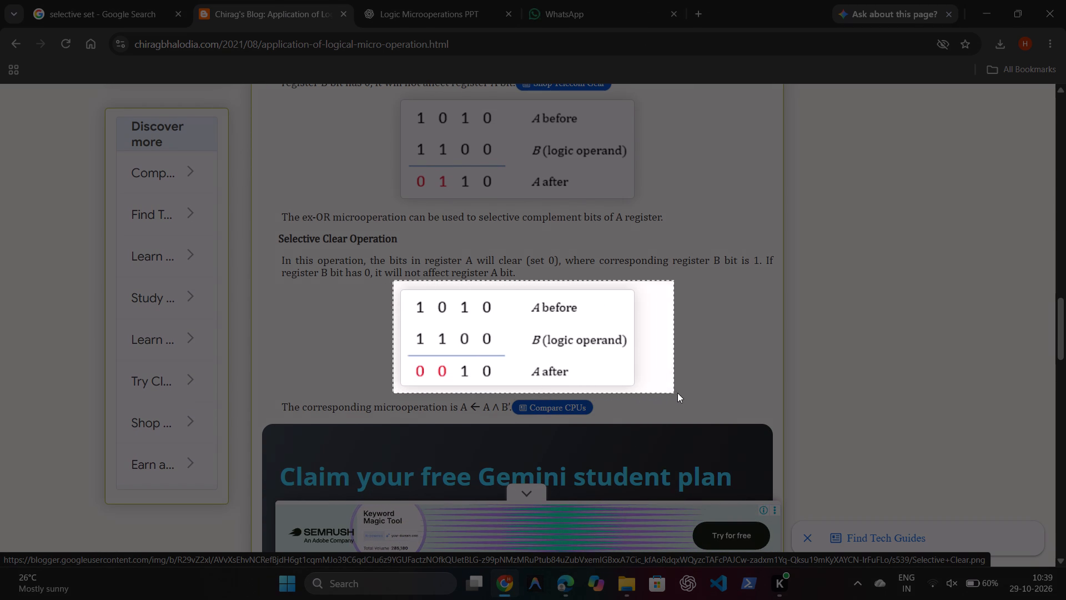
{"action": "left_click_drag", "start_coordinate": [677, 393], "coordinate": [643, 393]}
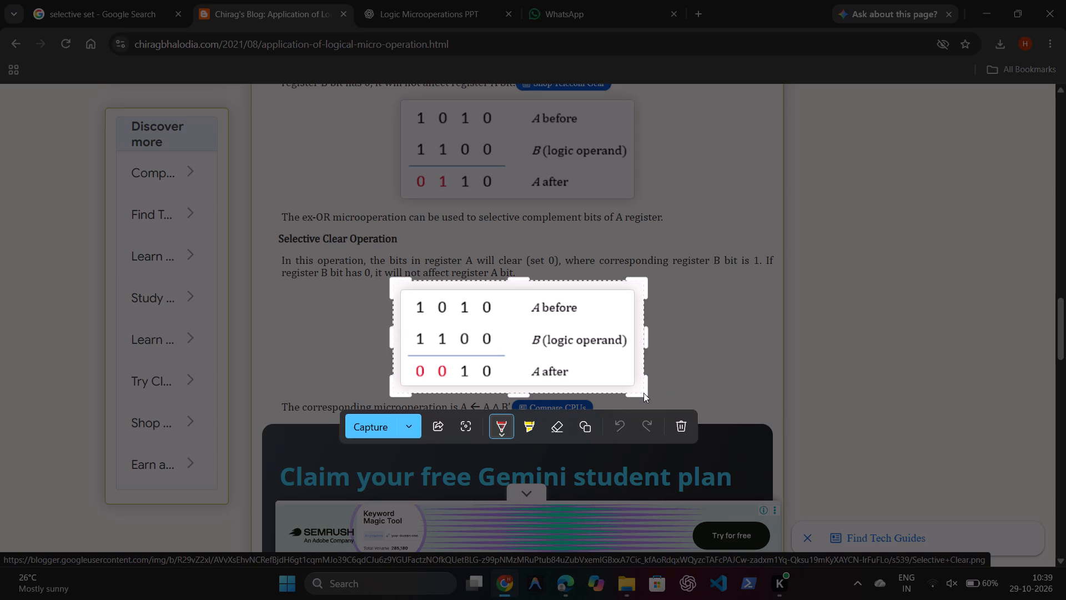
{"action": "key", "text": "ctrl+c"}
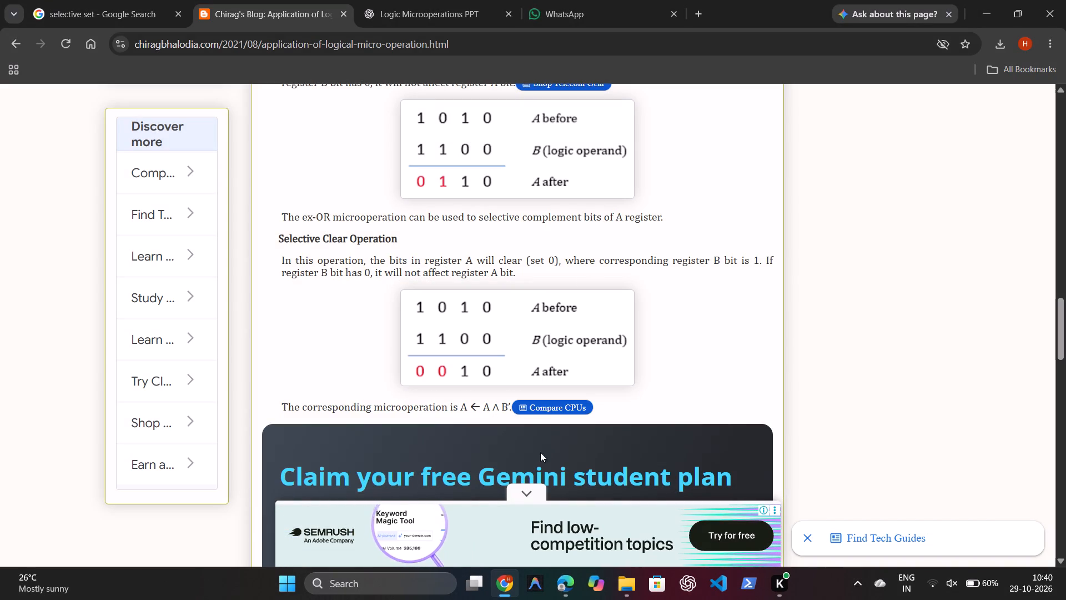
Return to the presentation in Edge, paste the Selective Clear example onto slide 11 and place it beneath the Selective Clear definition.
{"action": "left_click", "coordinate": [565, 586]}
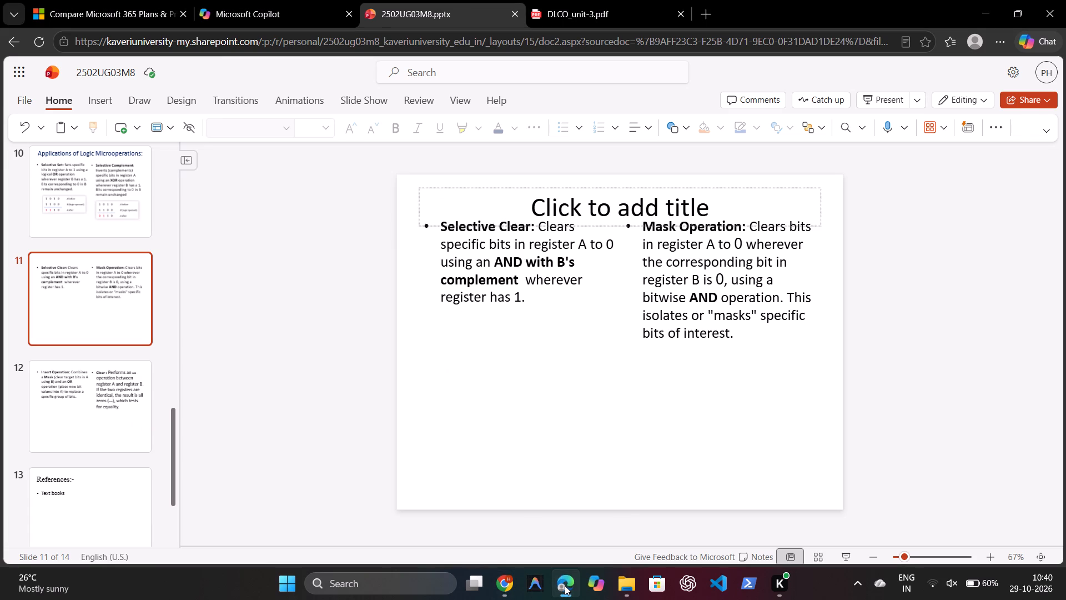
{"action": "key", "text": "ctrl+v"}
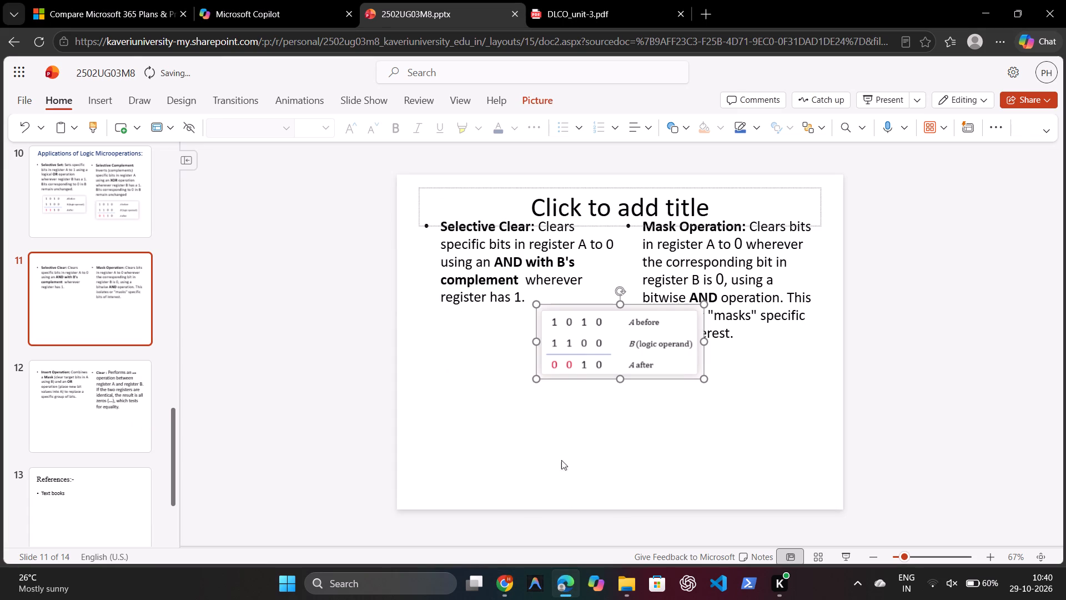
{"action": "left_click_drag", "start_coordinate": [595, 337], "coordinate": [501, 358]}
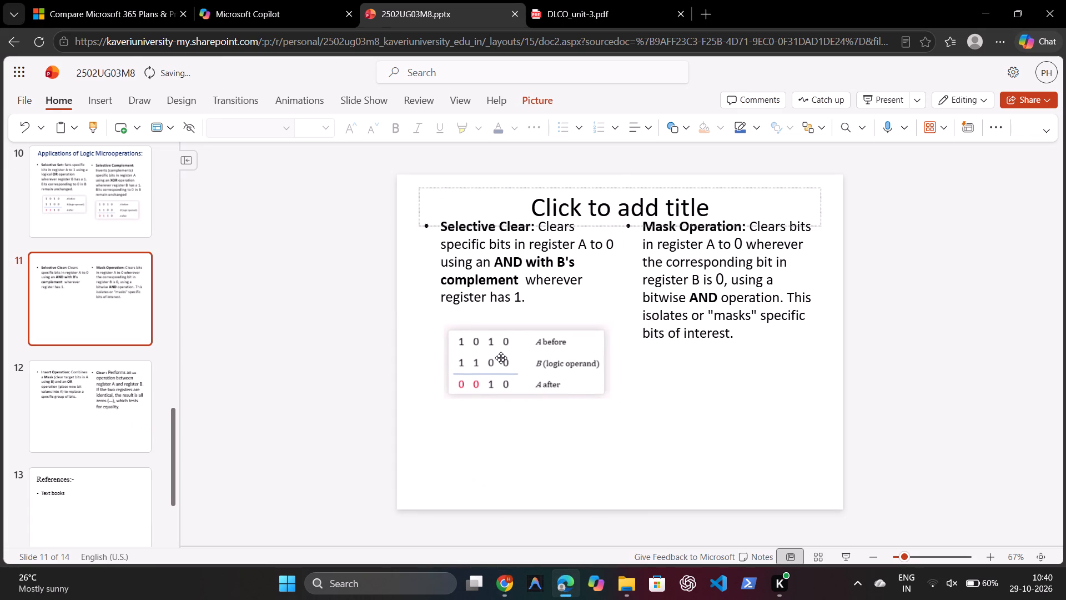
{"action": "left_click_drag", "start_coordinate": [501, 358], "coordinate": [501, 363]}
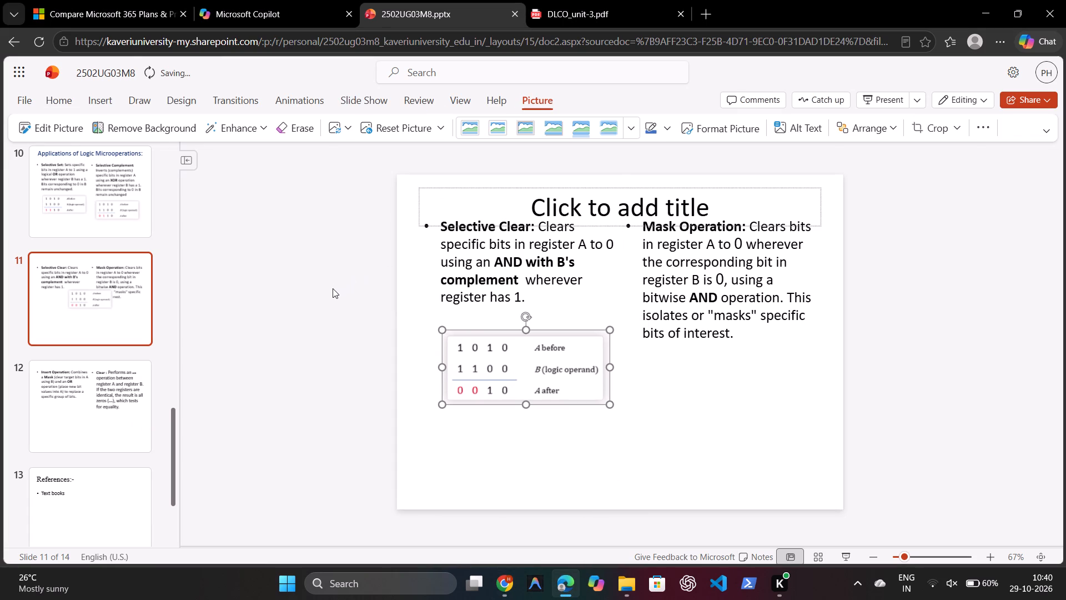
{"action": "left_click", "coordinate": [333, 288]}
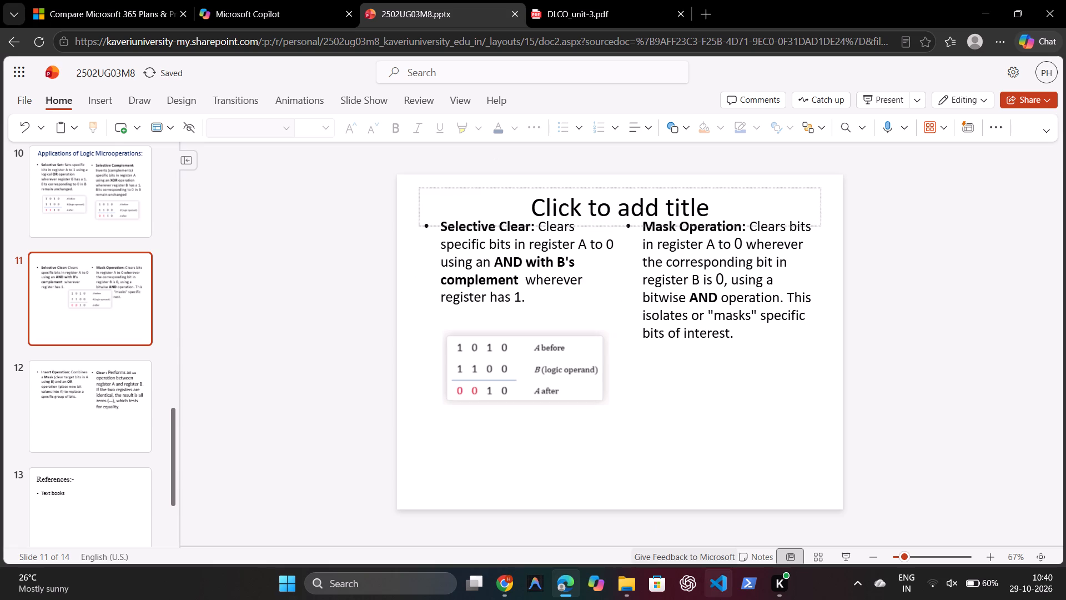
Switch to the blog in Chrome, and capture and copy the complete Mask Operation bit example with its A before, B and A after labels.
{"action": "left_click", "coordinate": [504, 592]}
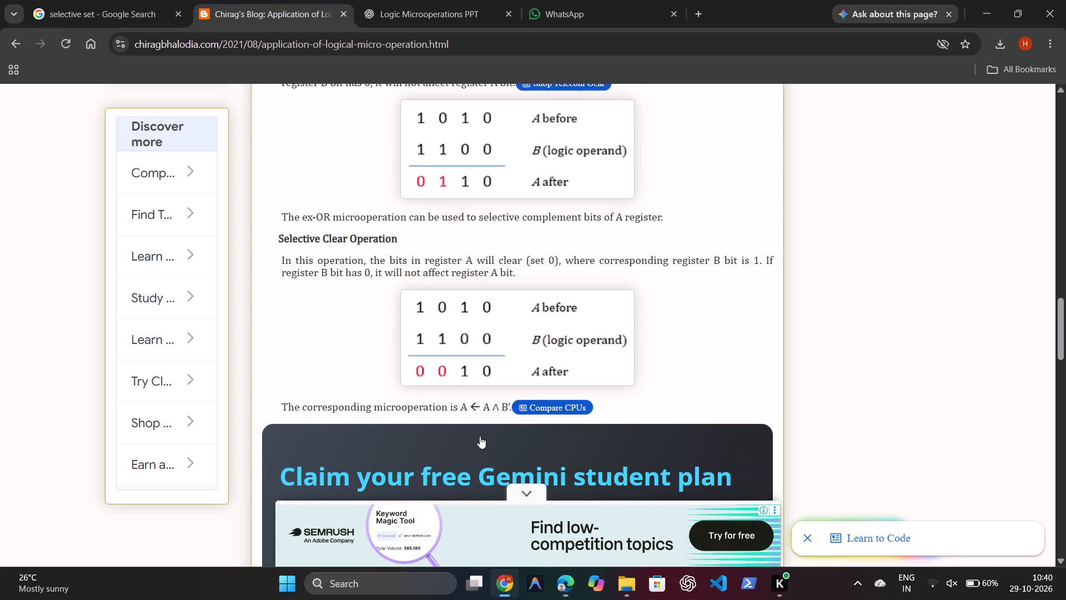
{"action": "scroll", "coordinate": [407, 362], "scroll_direction": "down", "scroll_amount": 6}
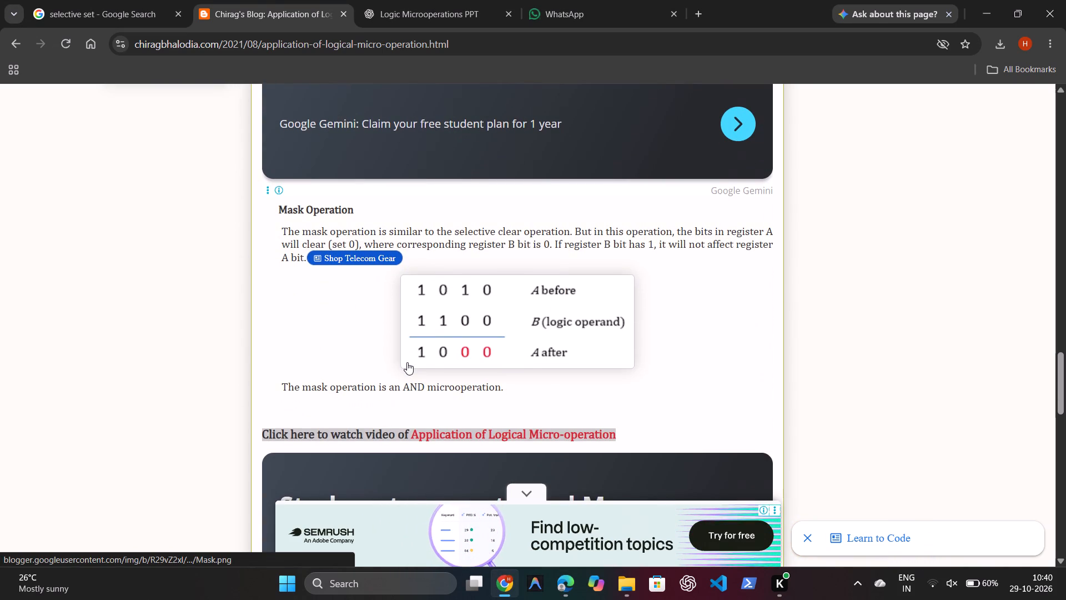
{"action": "key", "text": "shift+super+s"}
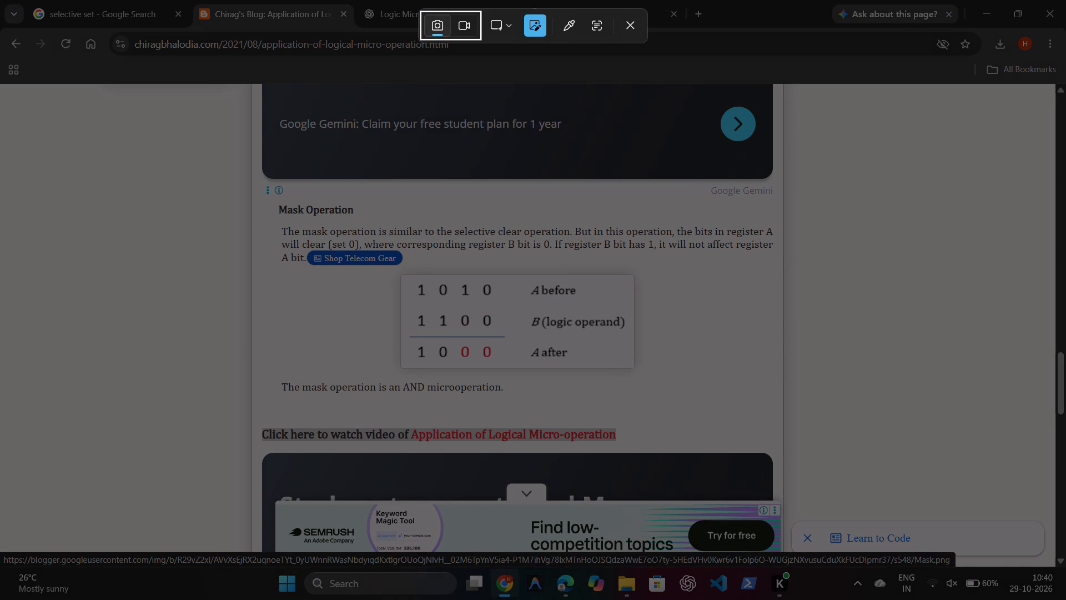
{"action": "left_click_drag", "start_coordinate": [396, 270], "coordinate": [500, 384]}
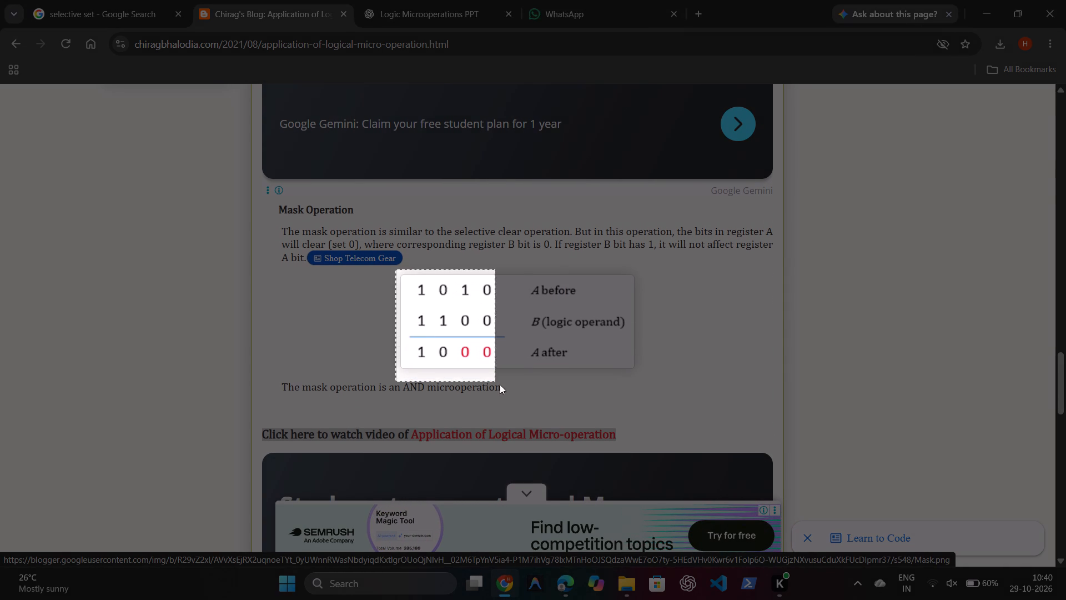
{"action": "left_click_drag", "start_coordinate": [500, 384], "coordinate": [653, 381]}
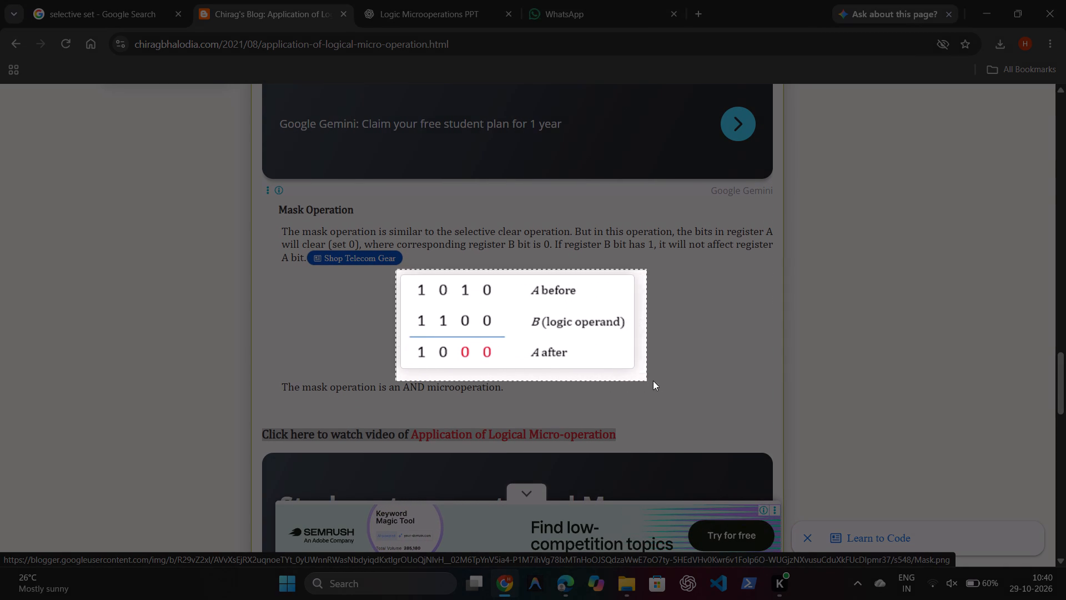
{"action": "left_click_drag", "start_coordinate": [653, 381], "coordinate": [642, 377]}
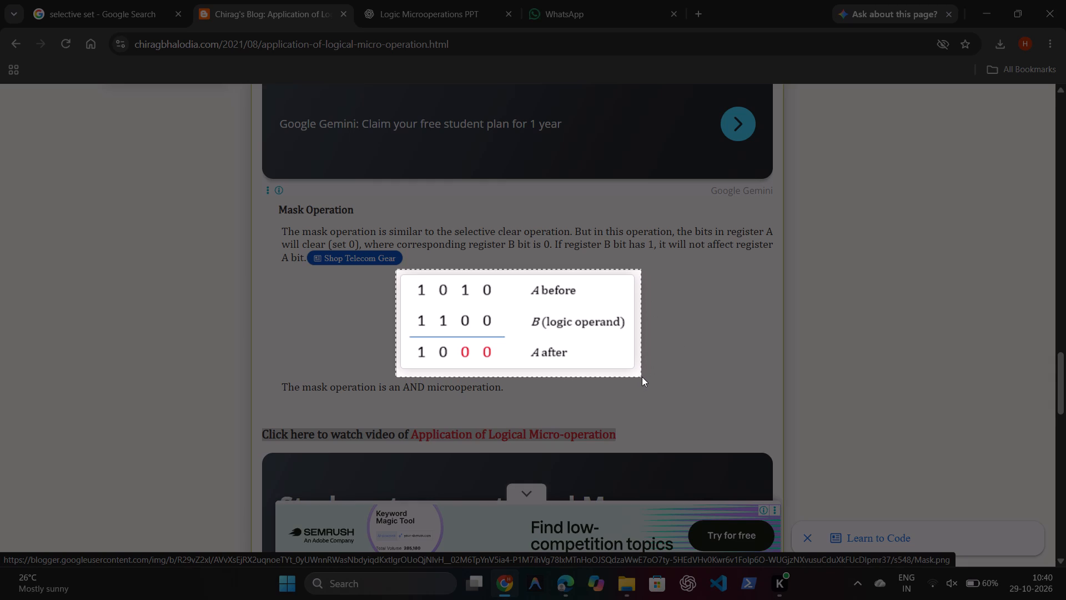
{"action": "left_click_drag", "start_coordinate": [642, 377], "coordinate": [643, 377]}
{"action": "key", "text": "ctrl+c"}
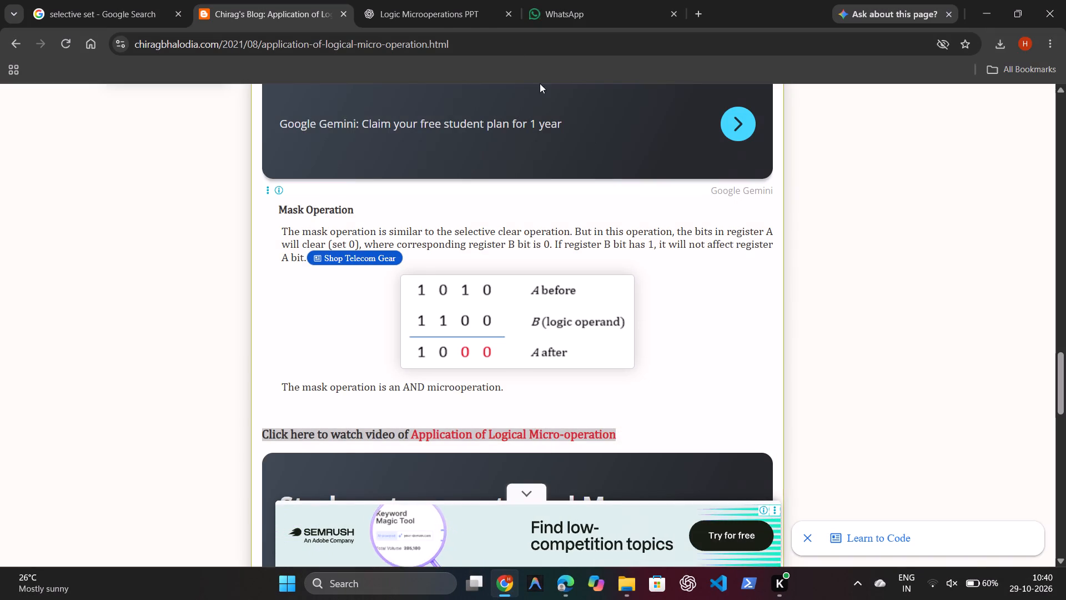
Switch to the presentation in Edge, paste the Mask Operation example onto slide 11 and place it beneath the Mask Operation definition.
{"action": "left_click", "coordinate": [563, 588]}
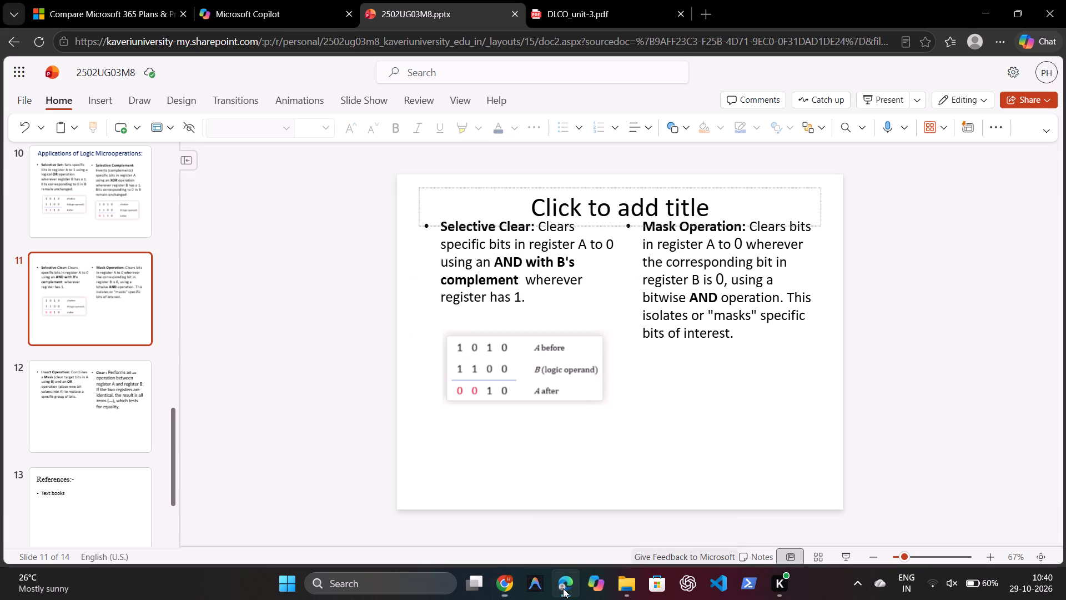
{"action": "key", "text": "ctrl+v"}
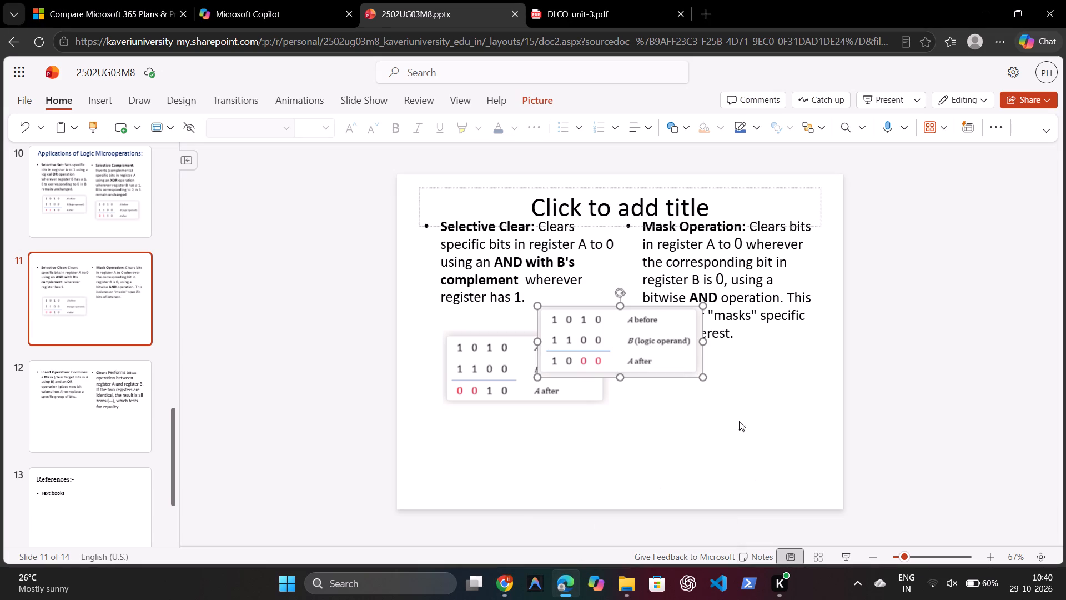
{"action": "left_click_drag", "start_coordinate": [643, 344], "coordinate": [747, 404]}
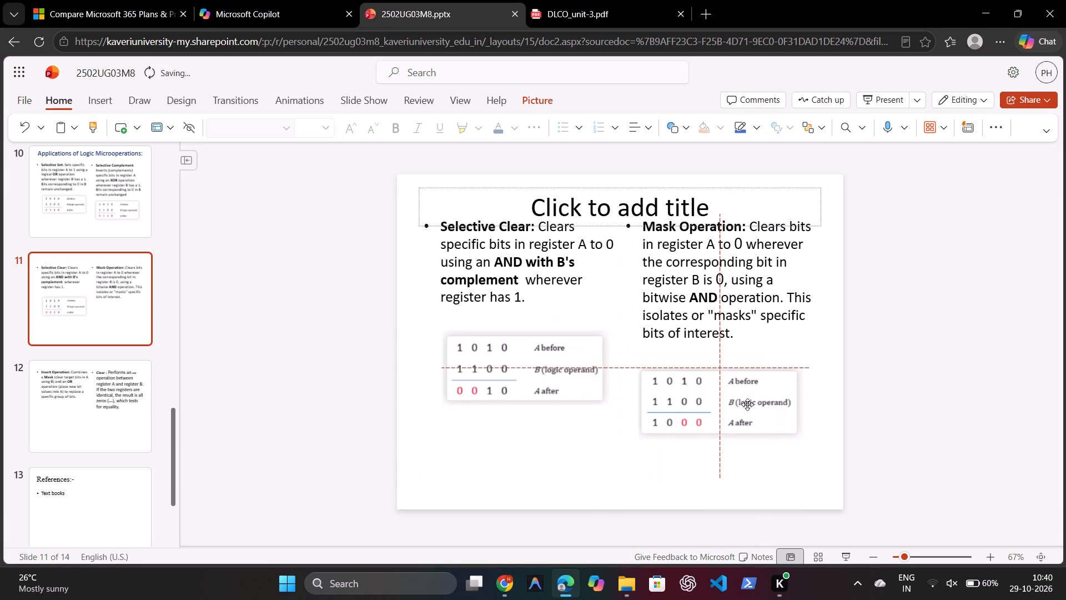
{"action": "left_click_drag", "start_coordinate": [747, 404], "coordinate": [750, 402]}
Open slide 12, switch to the blog in Chrome and look through the article for Insert and Clear operation examples, checking against the slide.
{"action": "left_click", "coordinate": [107, 439]}
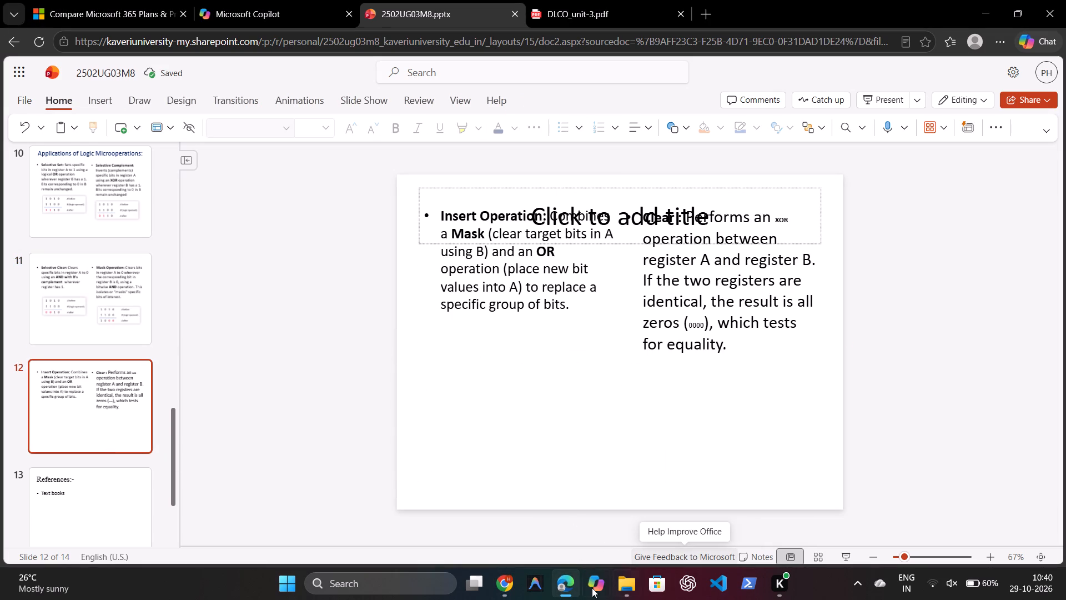
{"action": "left_click", "coordinate": [513, 589]}
{"action": "scroll", "coordinate": [458, 398], "scroll_direction": "down", "scroll_amount": 1}
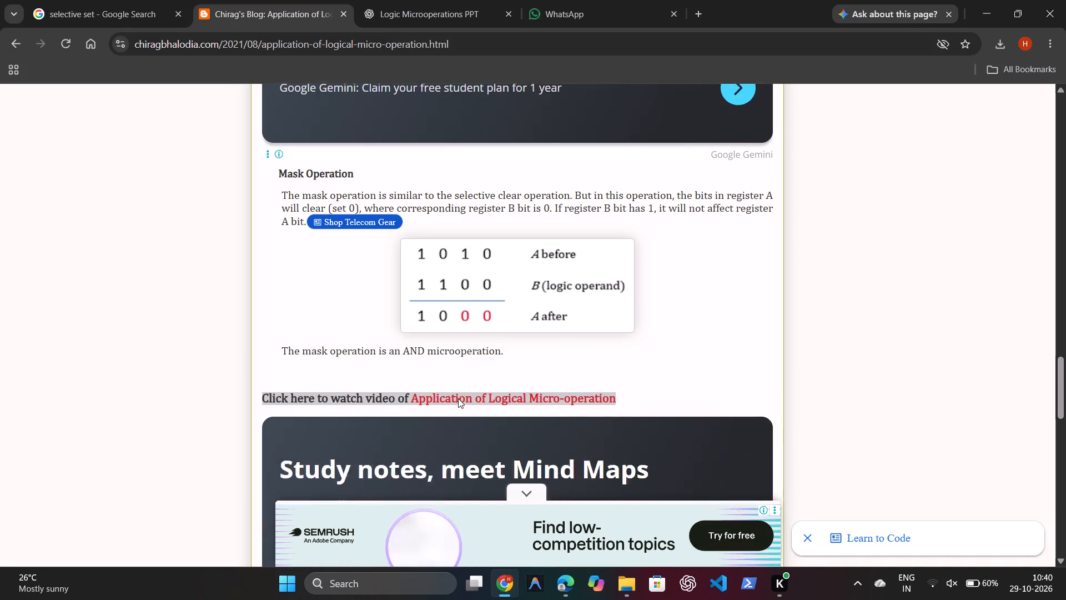
{"action": "scroll", "coordinate": [458, 398], "scroll_direction": "down", "scroll_amount": 10}
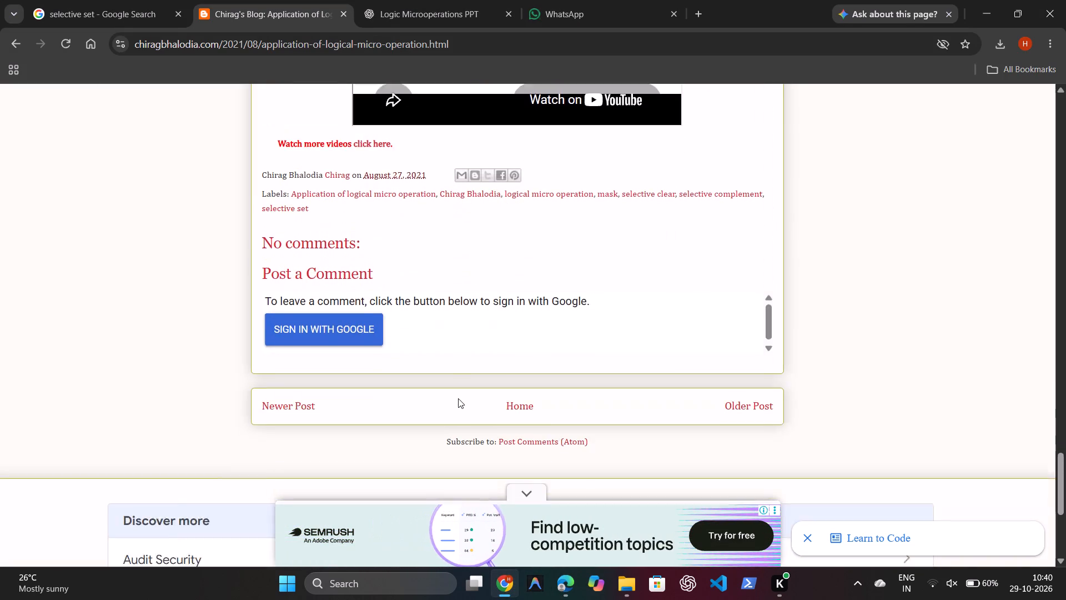
{"action": "scroll", "coordinate": [458, 398], "scroll_direction": "down", "scroll_amount": 5}
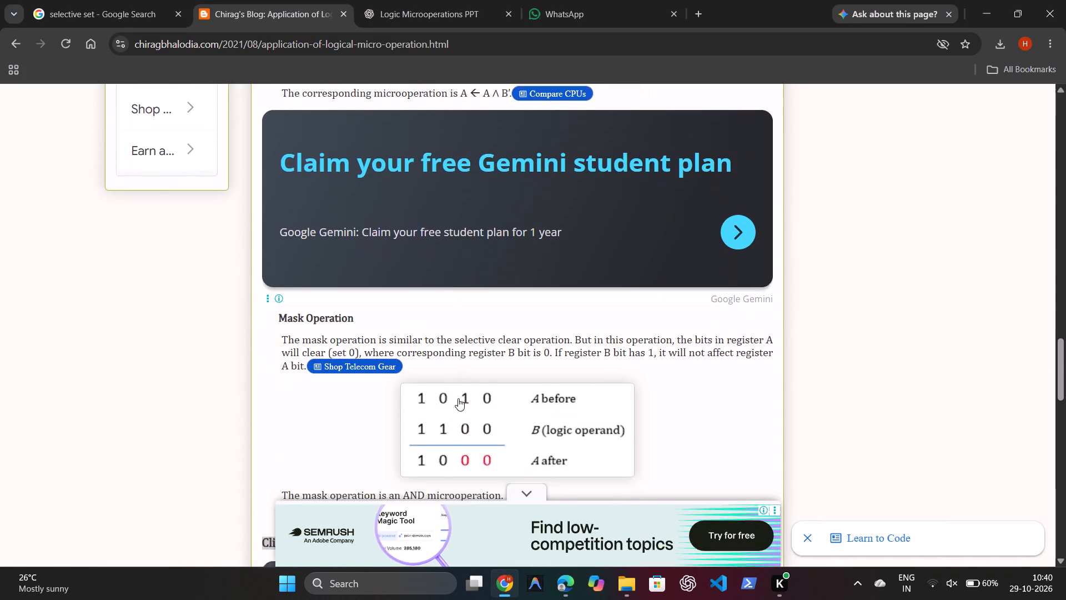
{"action": "scroll", "coordinate": [458, 398], "scroll_direction": "down", "scroll_amount": 8}
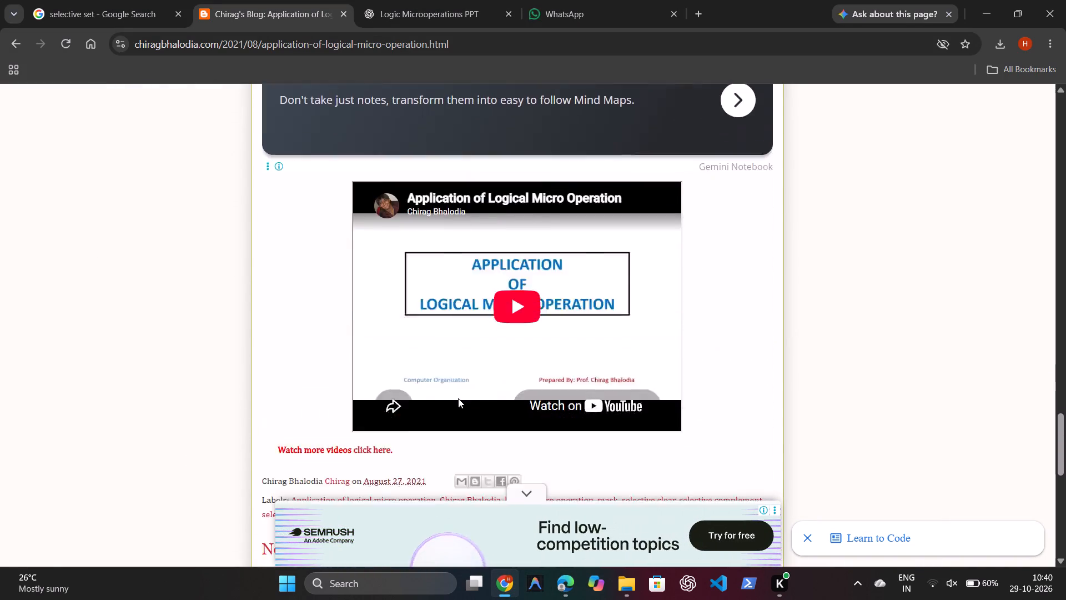
{"action": "scroll", "coordinate": [458, 398], "scroll_direction": "down", "scroll_amount": 1}
{"action": "scroll", "coordinate": [458, 398], "scroll_direction": "up", "scroll_amount": 10}
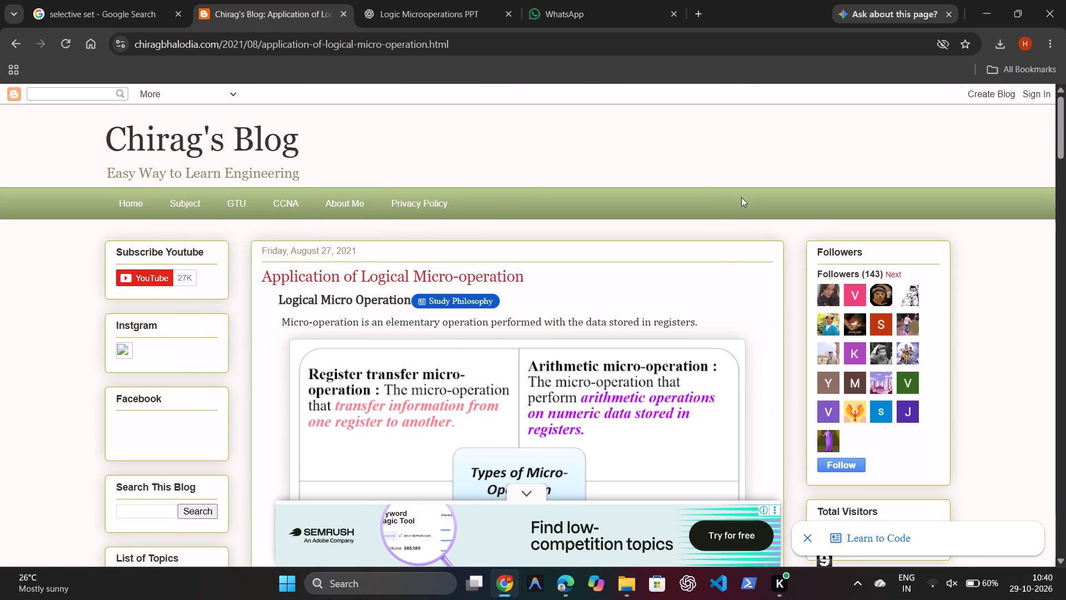
{"action": "left_click", "coordinate": [12, 46]}
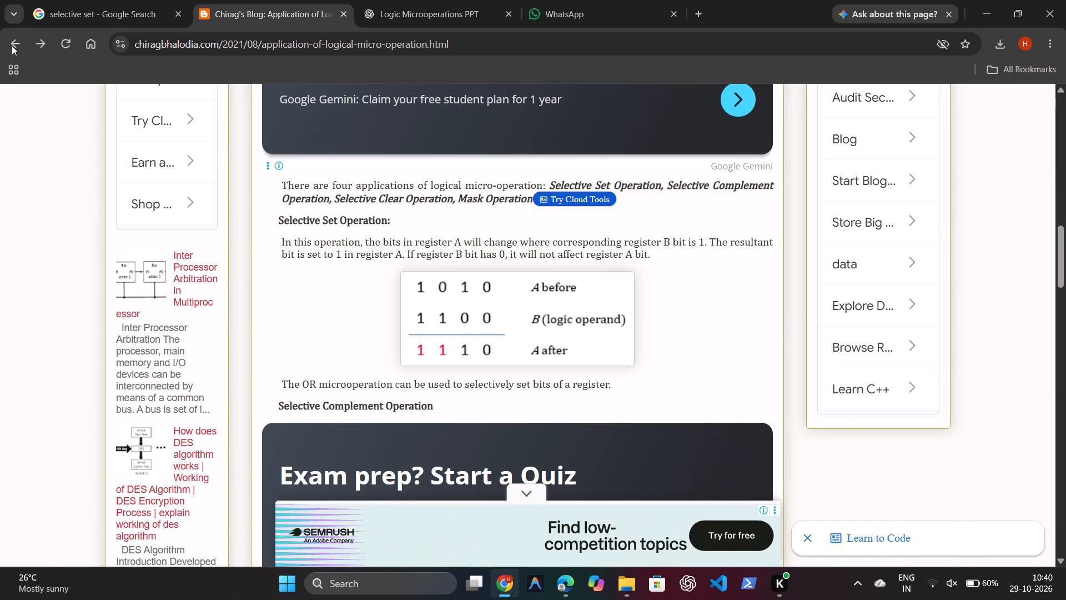
{"action": "scroll", "coordinate": [278, 252], "scroll_direction": "down", "scroll_amount": 9}
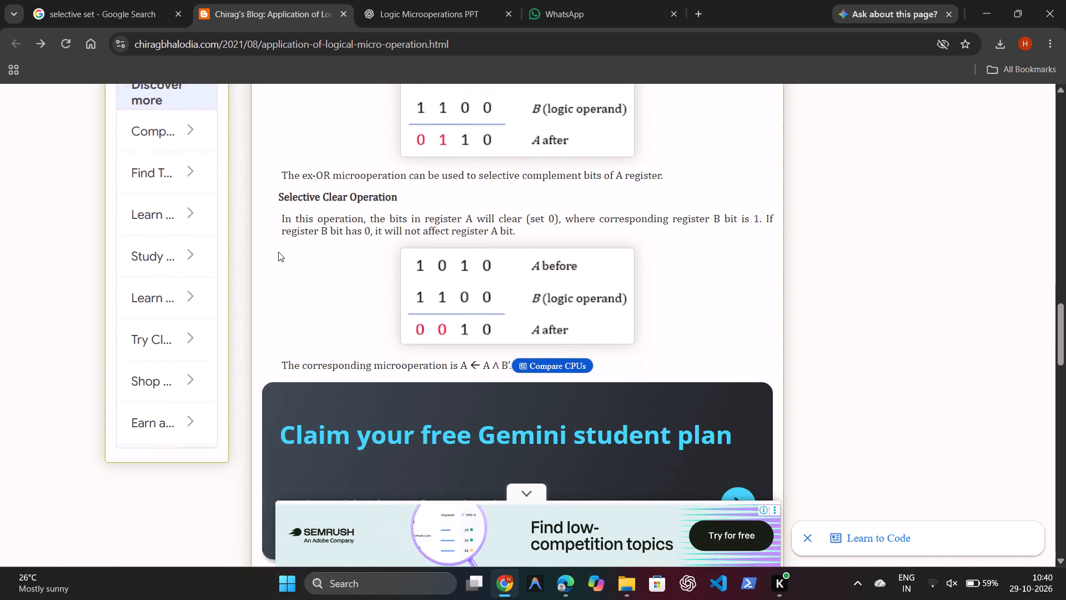
{"action": "scroll", "coordinate": [278, 252], "scroll_direction": "down", "scroll_amount": 6}
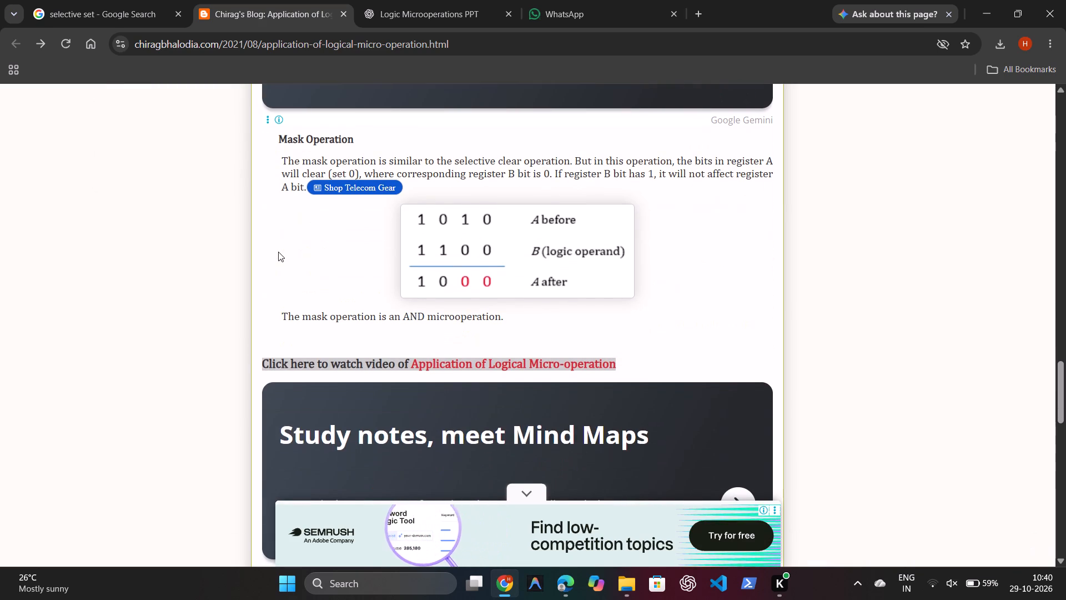
{"action": "scroll", "coordinate": [278, 252], "scroll_direction": "down", "scroll_amount": 4}
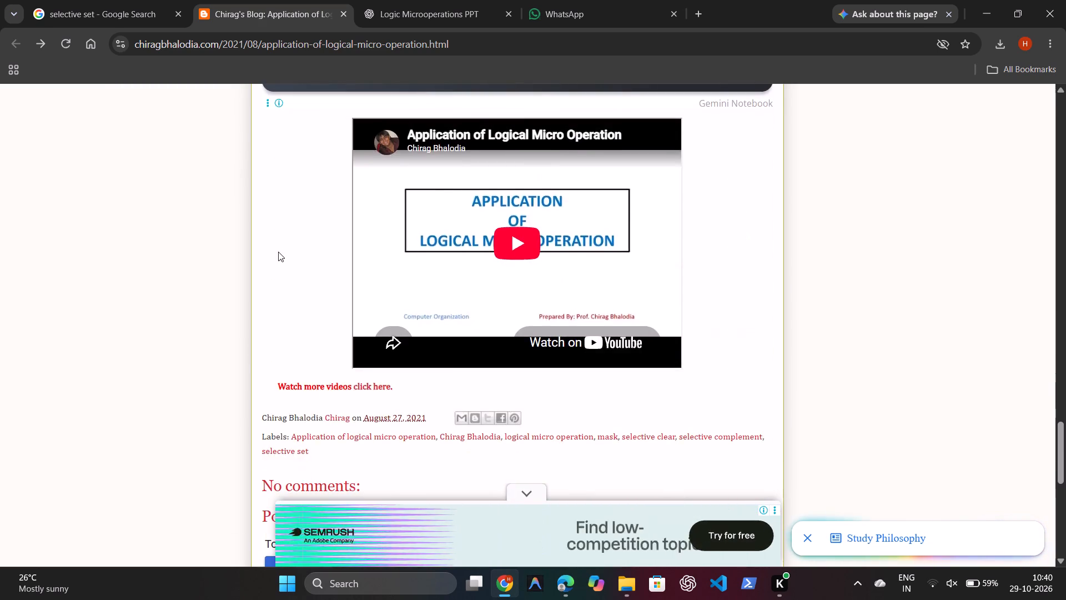
{"action": "scroll", "coordinate": [278, 252], "scroll_direction": "down", "scroll_amount": 3}
{"action": "scroll", "coordinate": [278, 252], "scroll_direction": "up", "scroll_amount": 6}
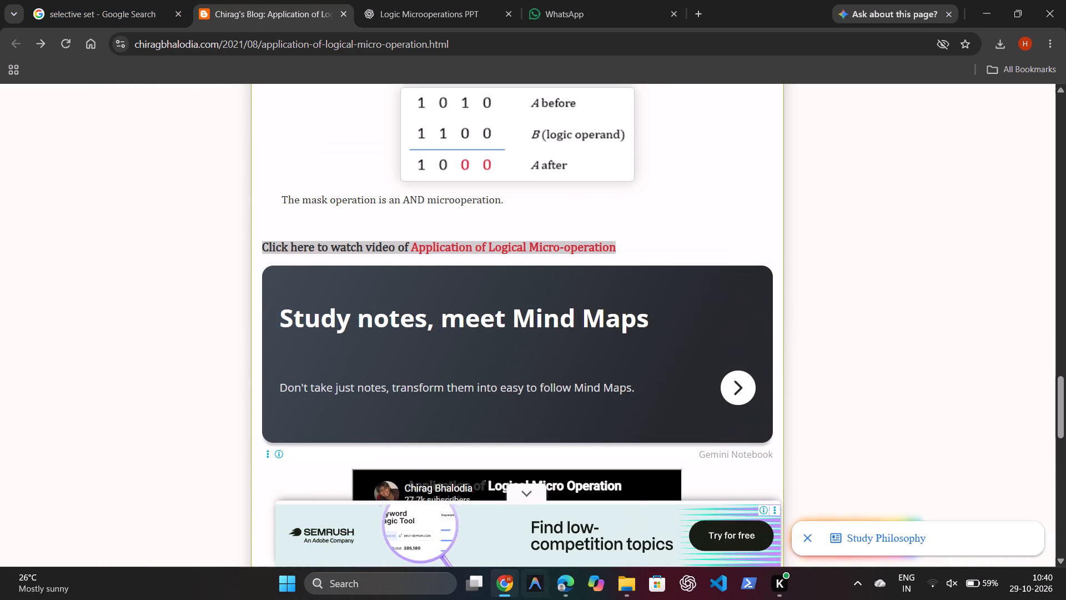
{"action": "left_click", "coordinate": [571, 589]}
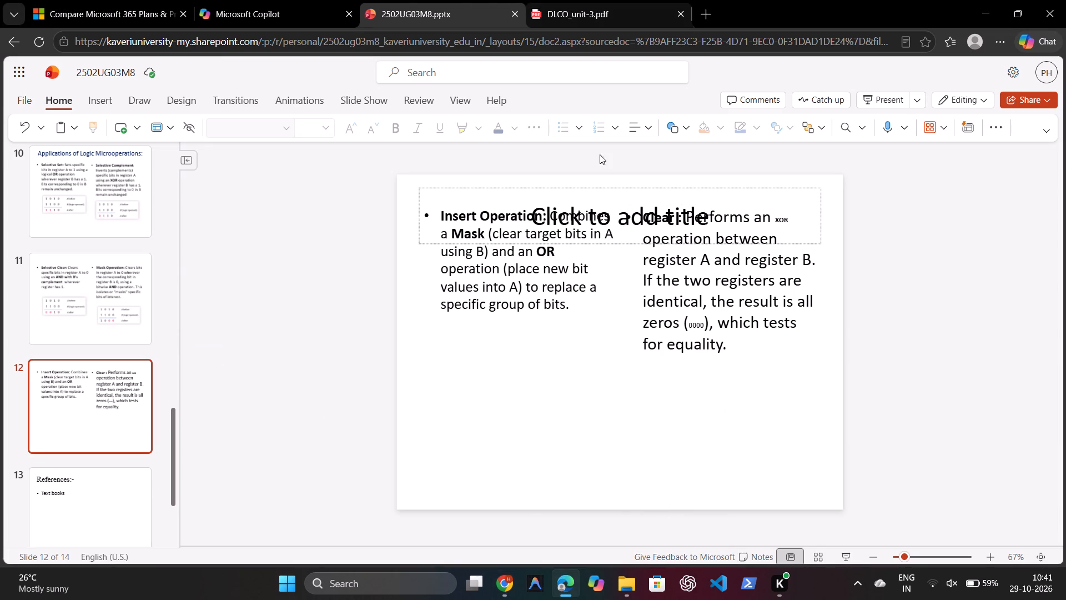
{"action": "left_click", "coordinate": [504, 590]}
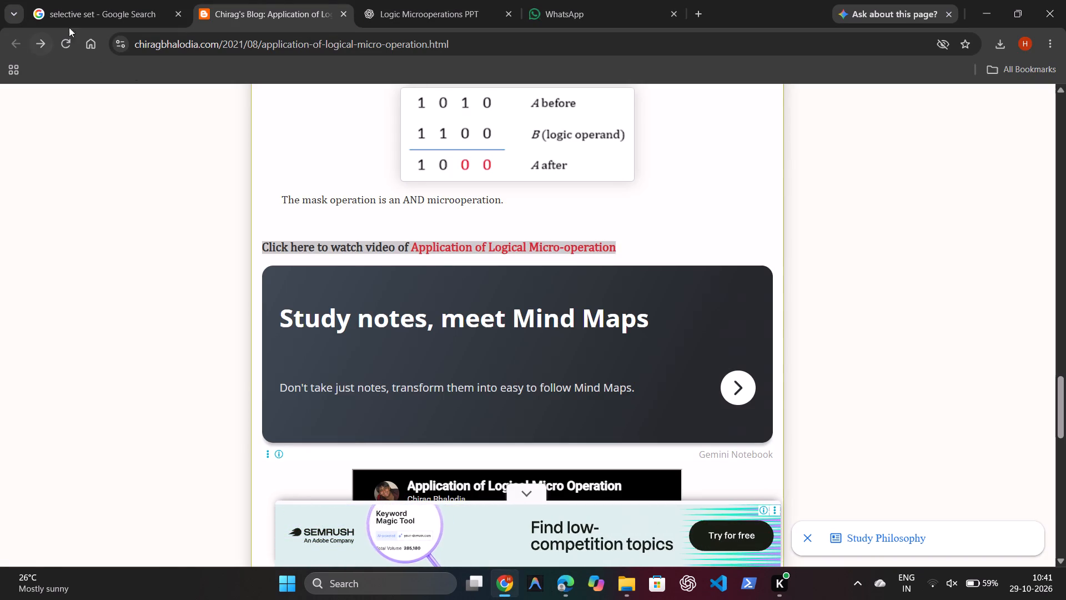
{"action": "scroll", "coordinate": [449, 273], "scroll_direction": "up", "scroll_amount": 18}
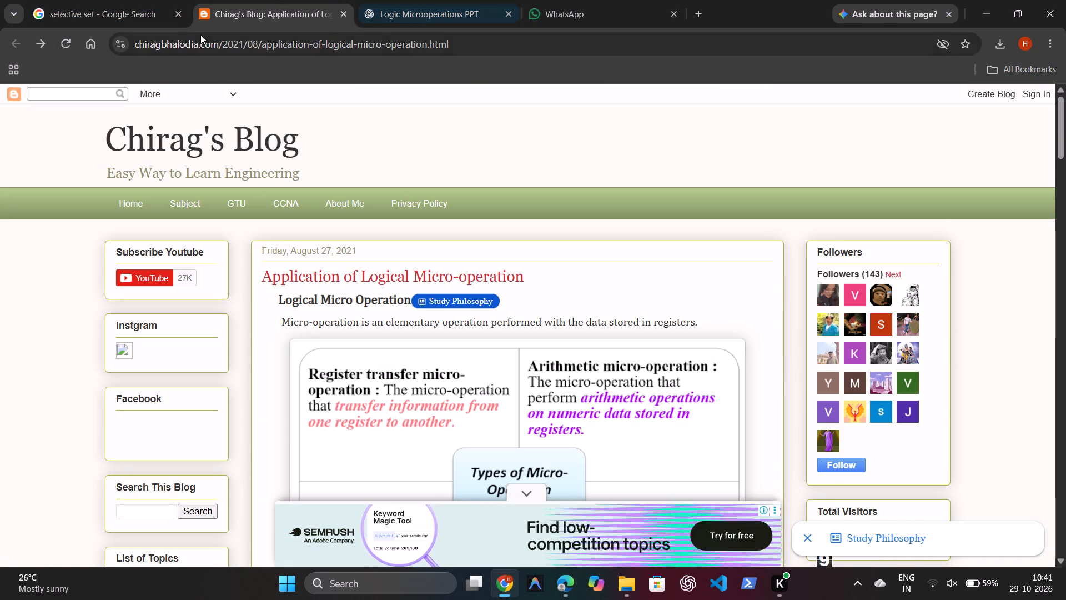
Return to the Google Images results for selective set and search for "insert operation" instead.
{"action": "left_click", "coordinate": [139, 11]}
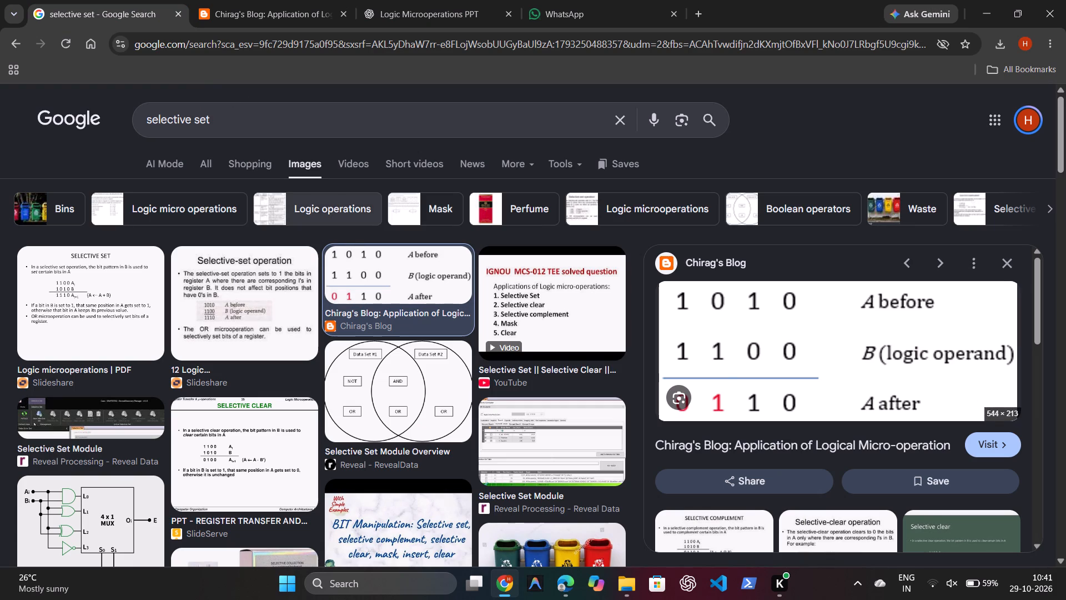
{"action": "left_click", "coordinate": [219, 122]}
{"action": "key", "text": "BackSpace"}
{"action": "key", "text": "BackSpace"}
{"action": "key", "text": "BackSpace"}
{"action": "key", "text": "BackSpace"}
{"action": "key", "text": "BackSpace"}
{"action": "key", "text": "BackSpace"}
{"action": "key", "text": "BackSpace"}
{"action": "key", "text": "BackSpace"}
{"action": "key", "text": "BackSpace"}
{"action": "key", "text": "BackSpace"}
{"action": "key", "text": "BackSpace"}
{"action": "key", "text": "BackSpace"}
{"action": "key", "text": "BackSpace"}
{"action": "key", "text": "BackSpace"}
{"action": "key", "text": "BackSpace"}
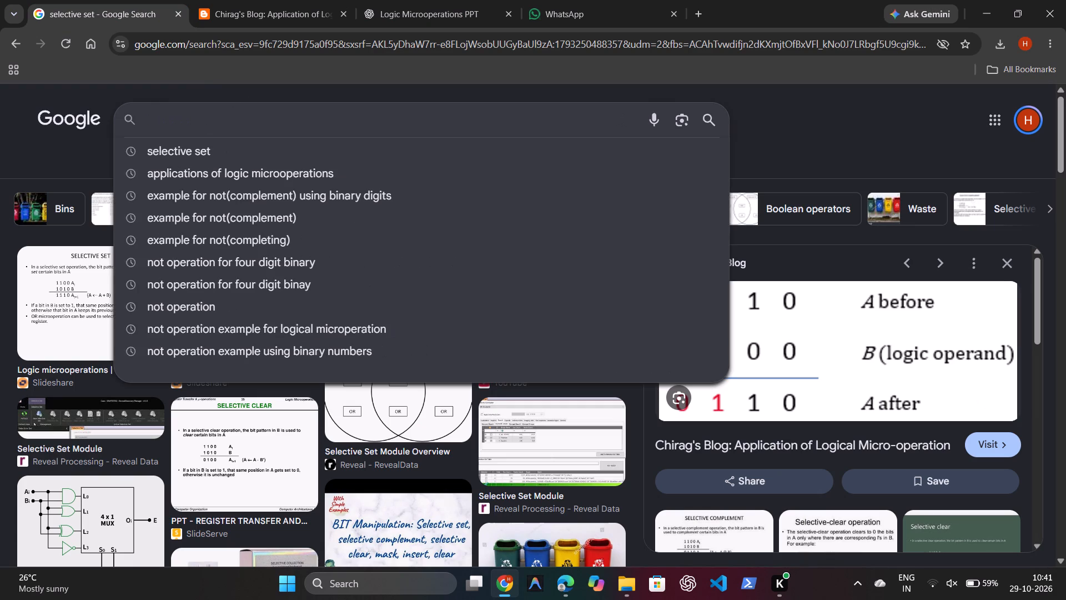
{"action": "type", "text": "insert operation"}
{"action": "key", "text": "Return"}
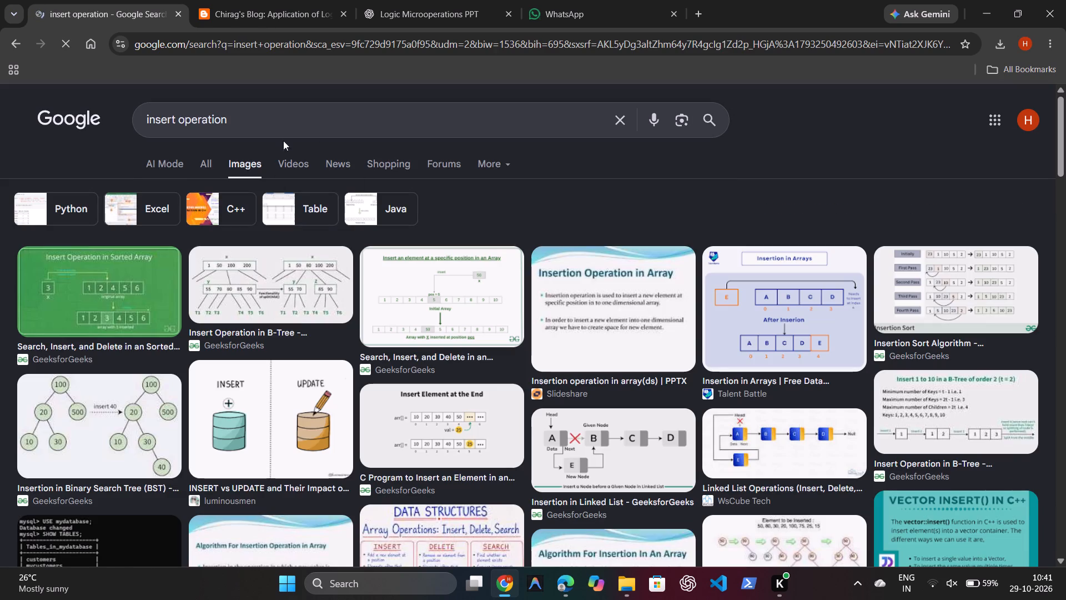
Refine the image search to "insert operation in logic microoperation dlco".
{"action": "left_click", "coordinate": [286, 128]}
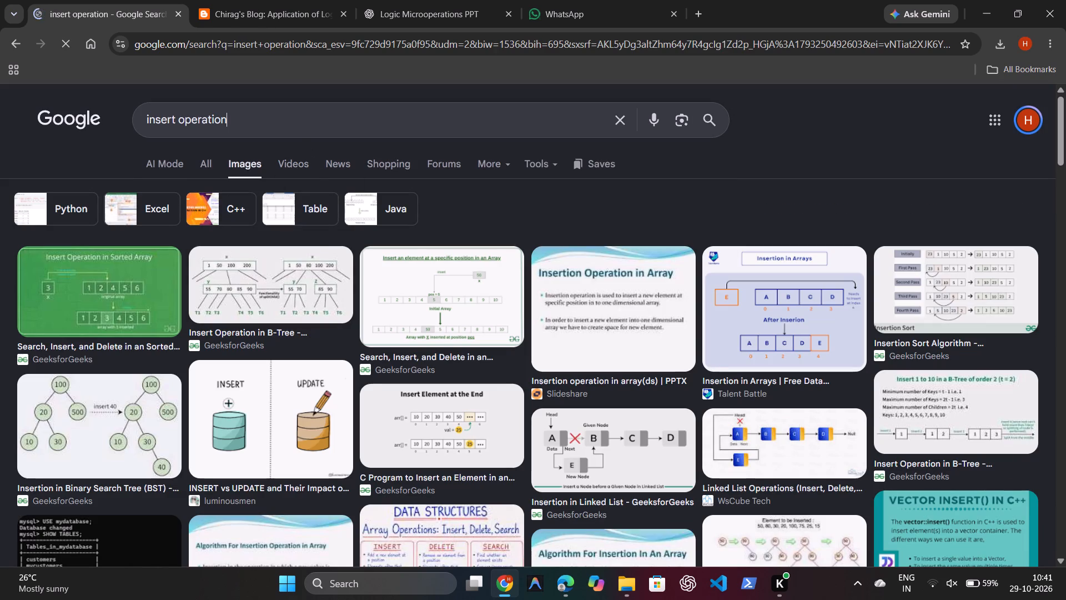
{"action": "key", "text": "space"}
{"action": "type", "text": "in logic microp"}
{"action": "key", "text": "BackSpace"}
{"action": "type", "text": "operation"}
{"action": "key", "text": "space"}
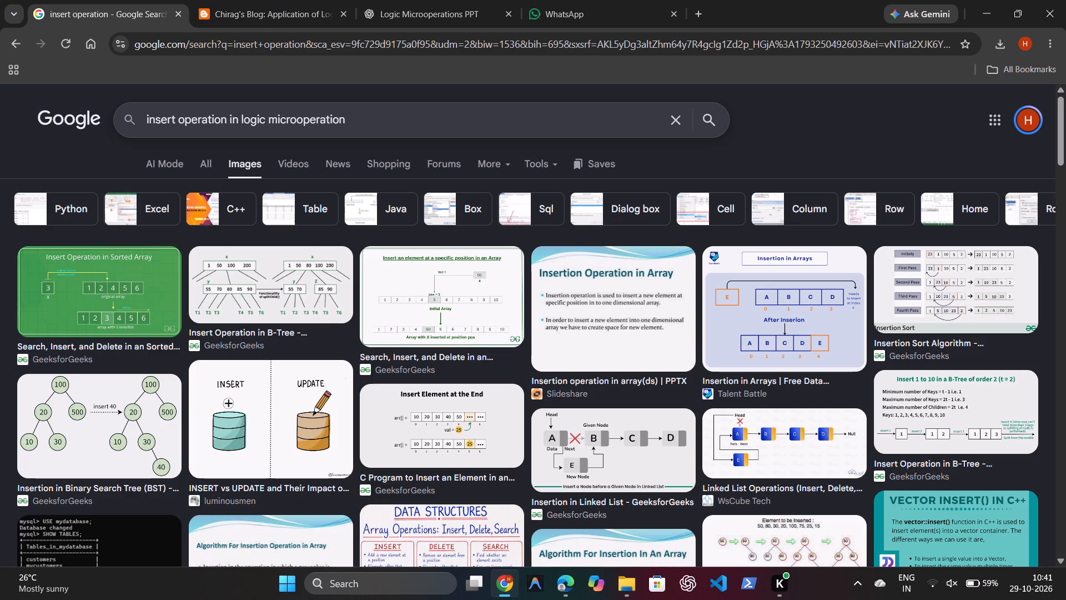
{"action": "type", "text": "dlco"}
{"action": "key", "text": "Return"}
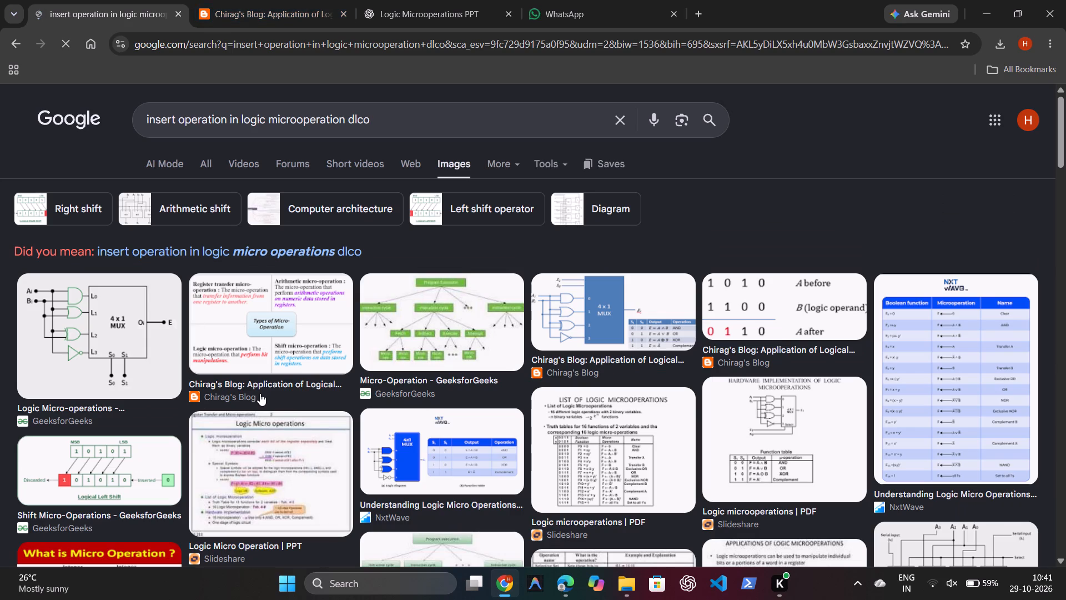
Look through the image results for an insert operation example, previewing the Chirag's Blog bit example and the Slideshare Mask operation slide.
{"action": "scroll", "coordinate": [260, 393], "scroll_direction": "down", "scroll_amount": 2}
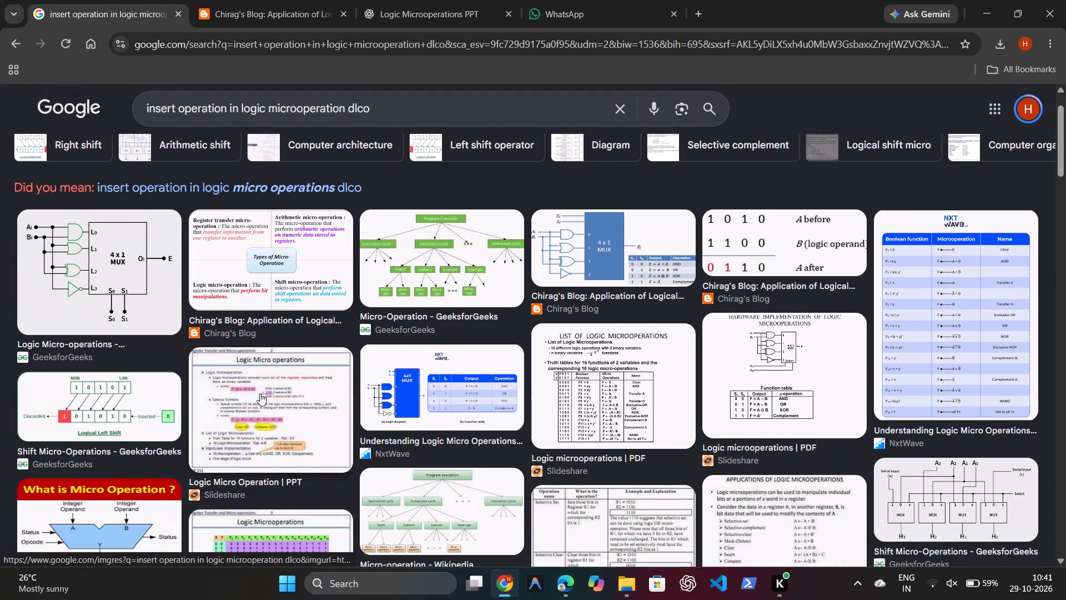
{"action": "scroll", "coordinate": [260, 393], "scroll_direction": "down", "scroll_amount": 2}
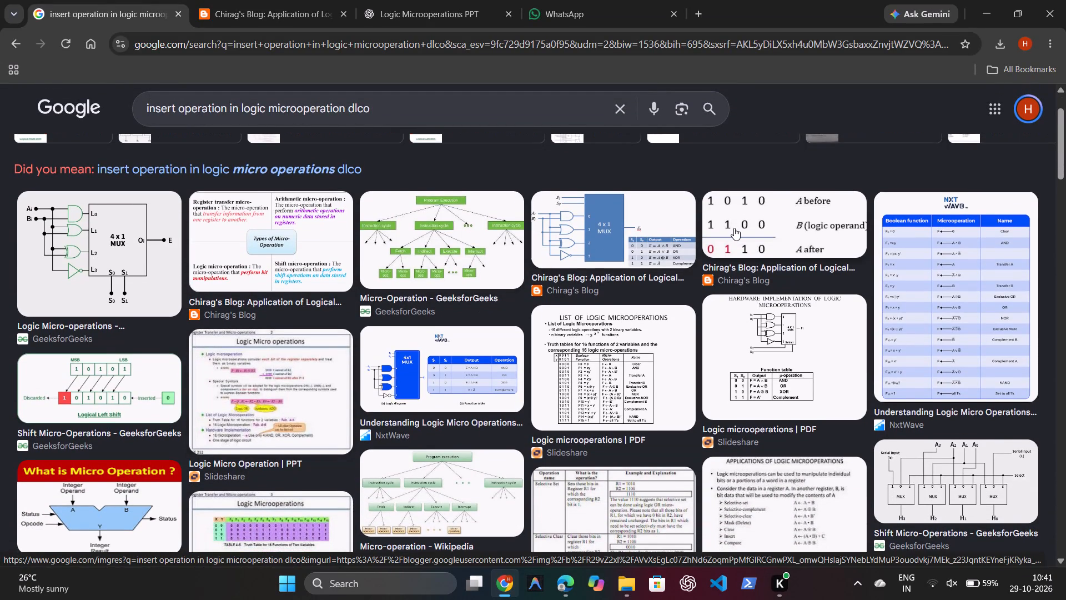
{"action": "left_click", "coordinate": [734, 228]}
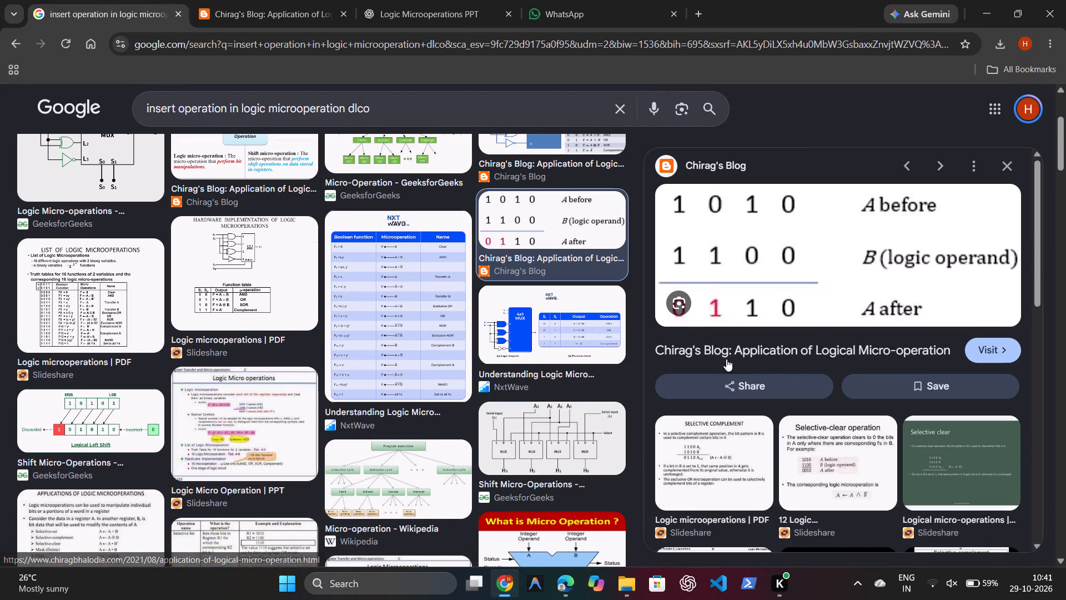
{"action": "scroll", "coordinate": [746, 449], "scroll_direction": "down", "scroll_amount": 1}
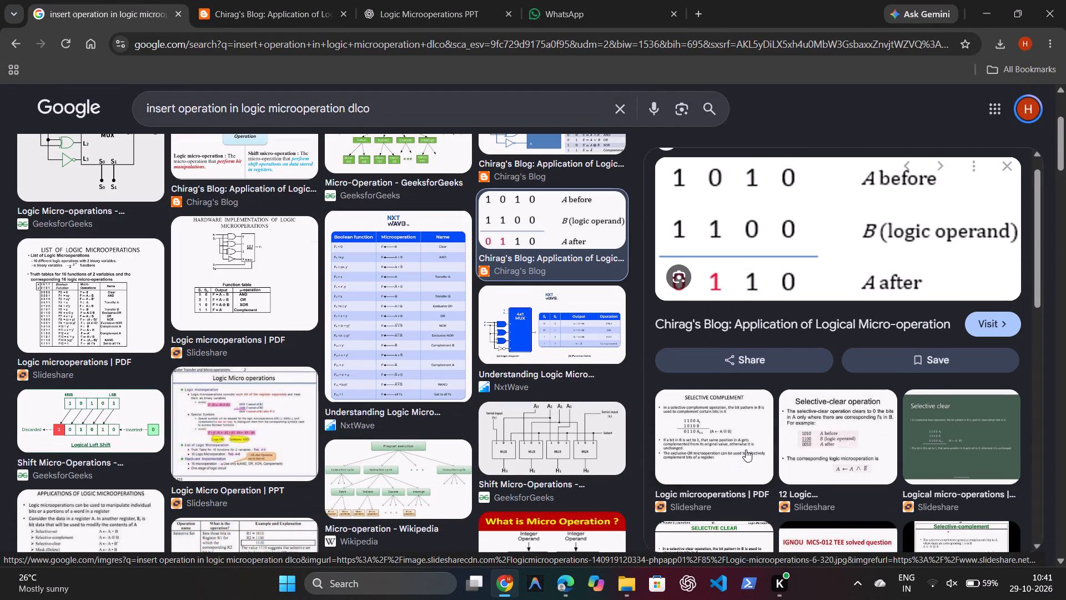
{"action": "scroll", "coordinate": [746, 449], "scroll_direction": "down", "scroll_amount": 3}
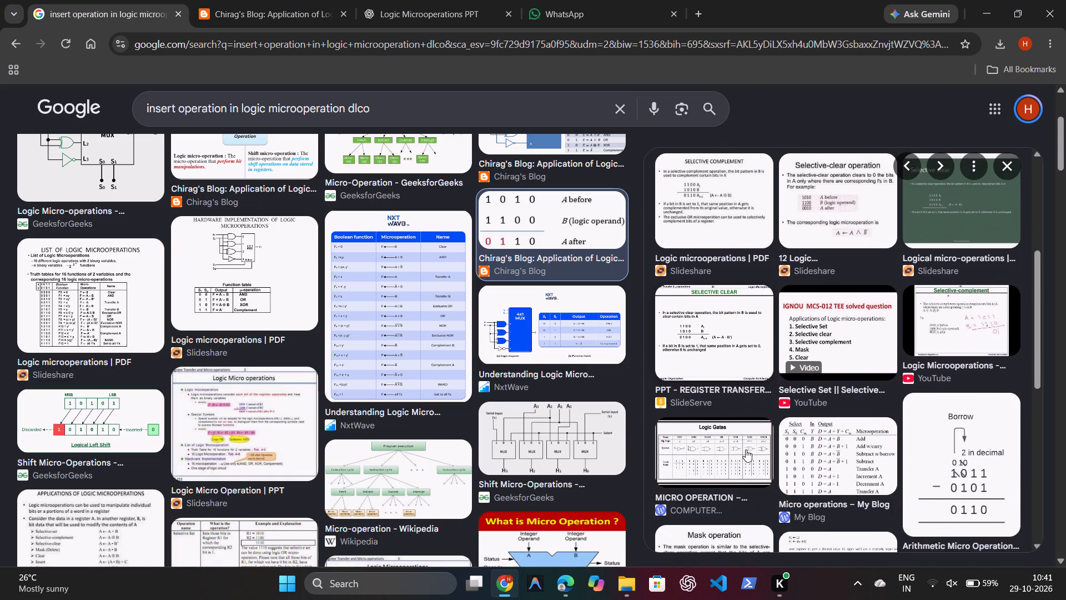
{"action": "scroll", "coordinate": [746, 449], "scroll_direction": "down", "scroll_amount": 4}
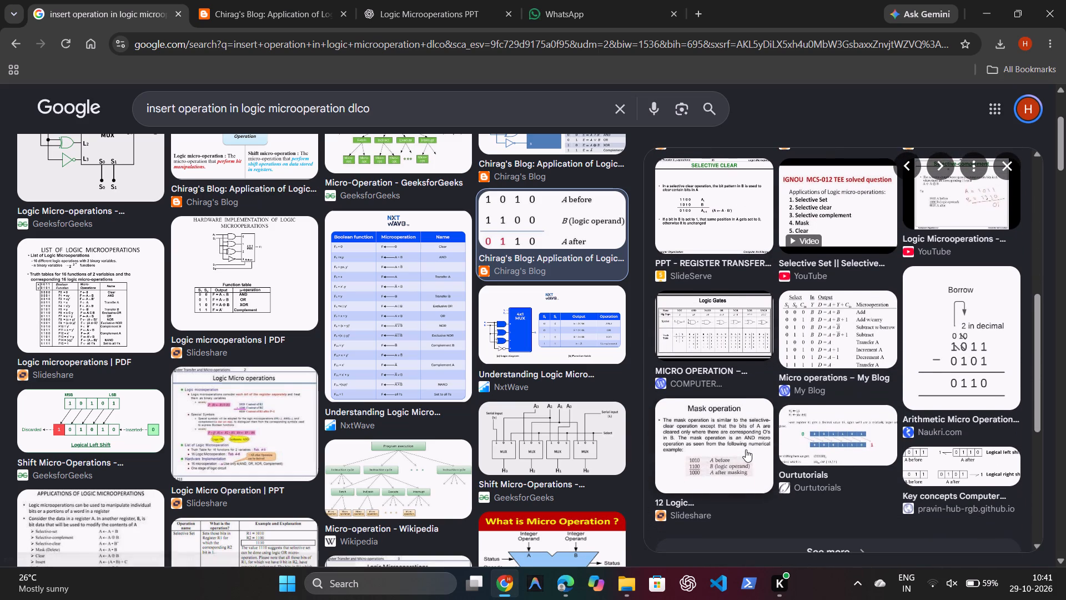
{"action": "left_click", "coordinate": [746, 449]}
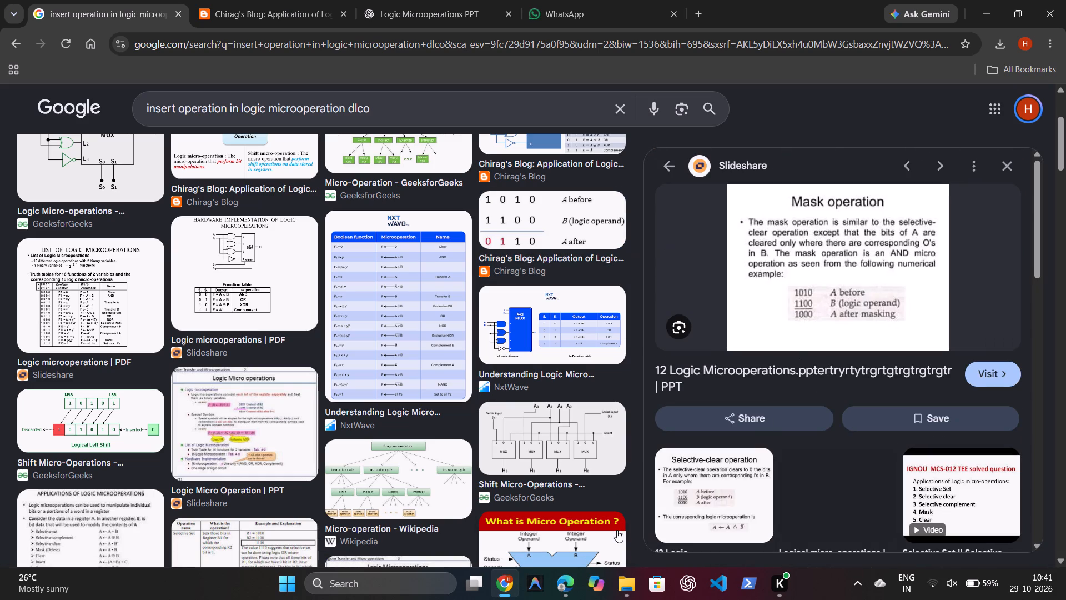
Check slide 12, return to the Google Images results and look through the related images for an insert operation example.
{"action": "left_click", "coordinate": [562, 599]}
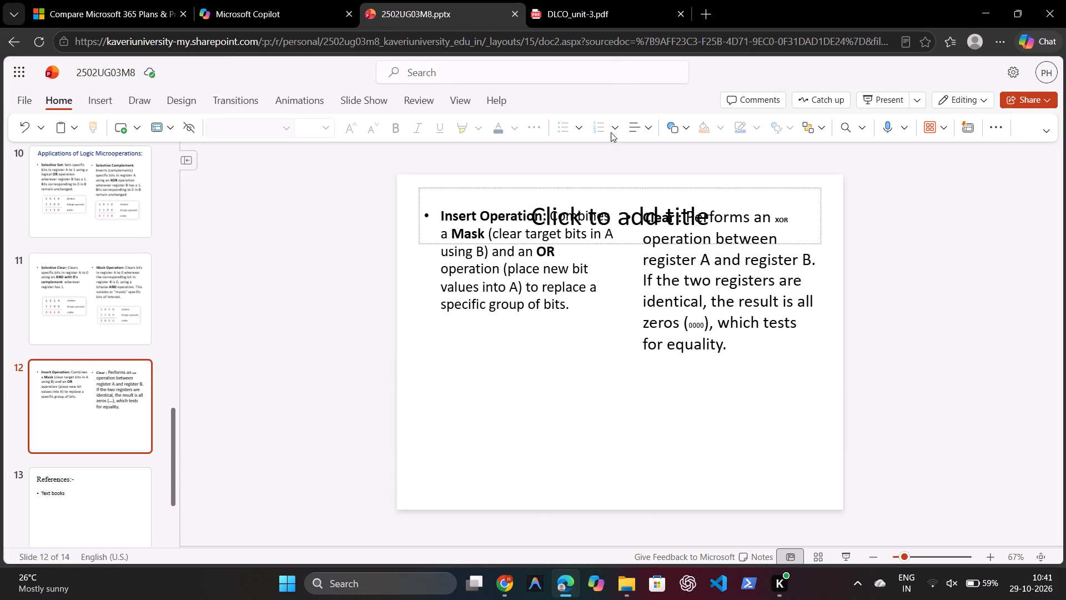
{"action": "left_click", "coordinate": [504, 579]}
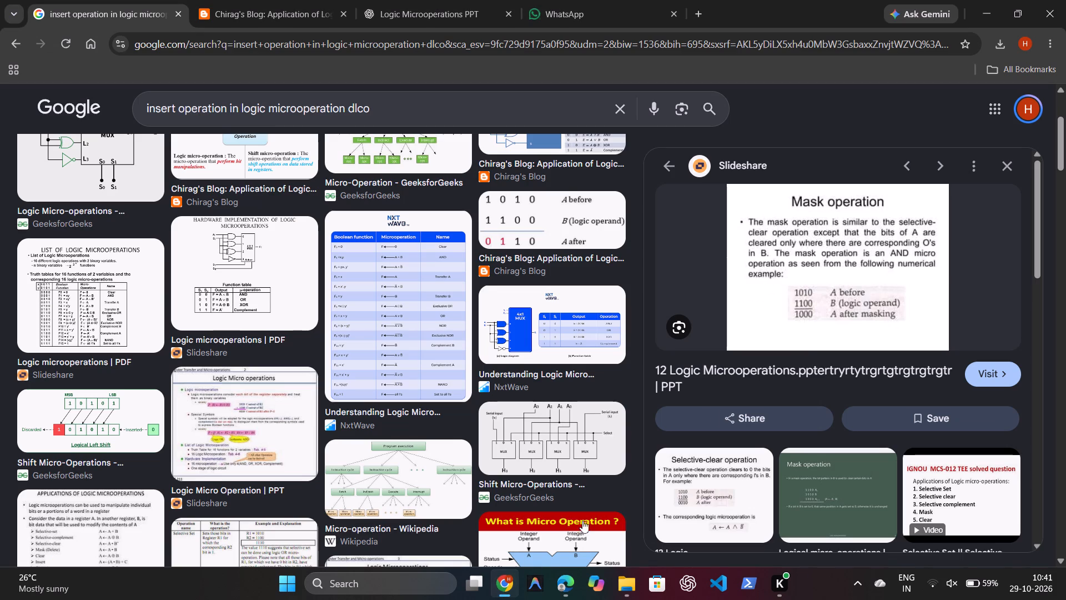
{"action": "scroll", "coordinate": [806, 356], "scroll_direction": "down", "scroll_amount": 4}
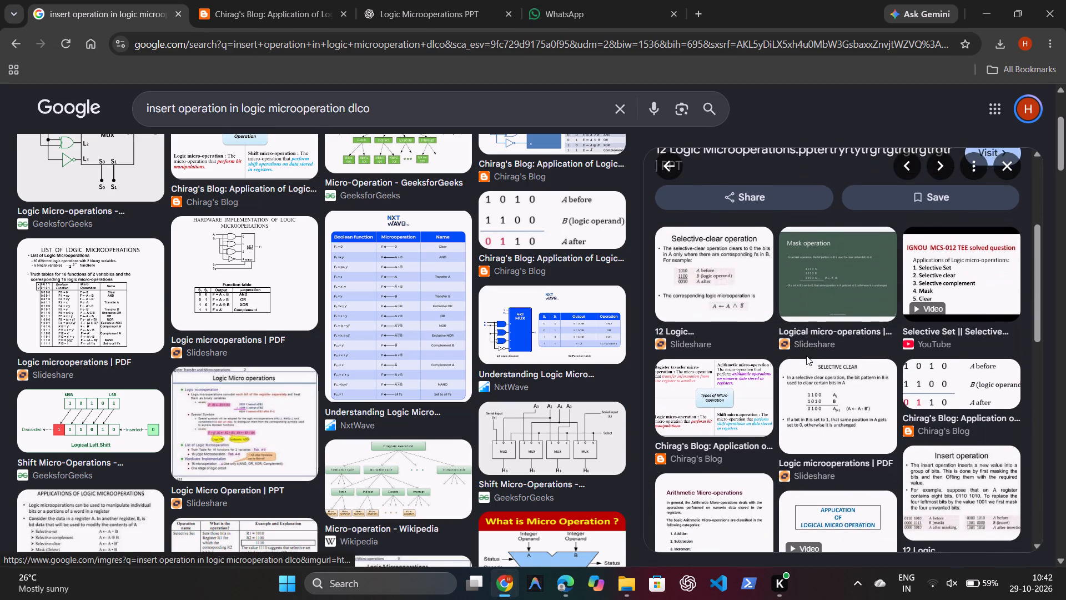
{"action": "scroll", "coordinate": [806, 356], "scroll_direction": "down", "scroll_amount": 4}
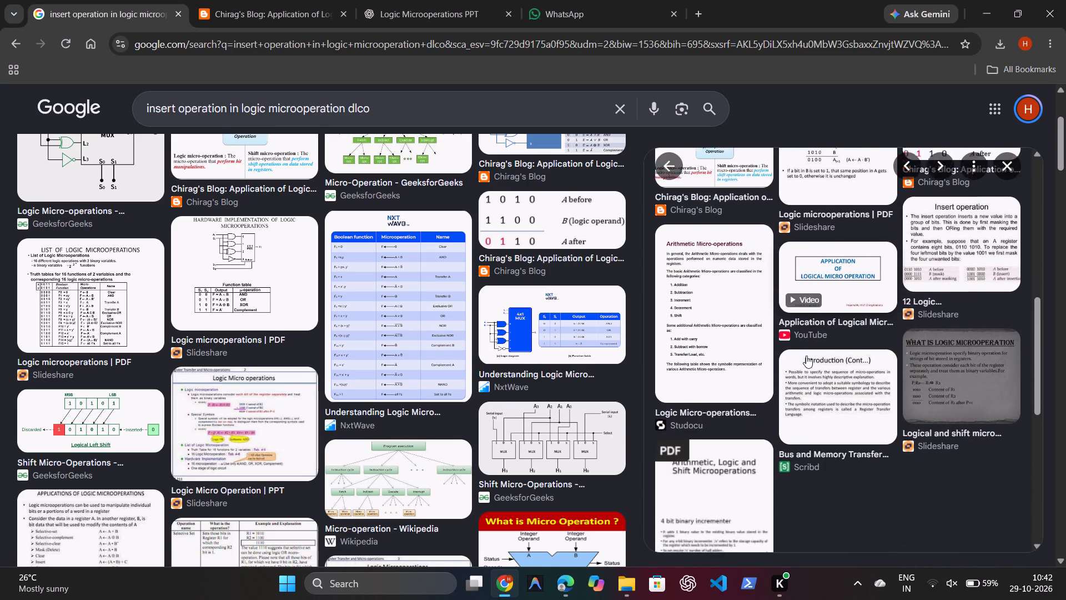
{"action": "scroll", "coordinate": [806, 356], "scroll_direction": "down", "scroll_amount": 1}
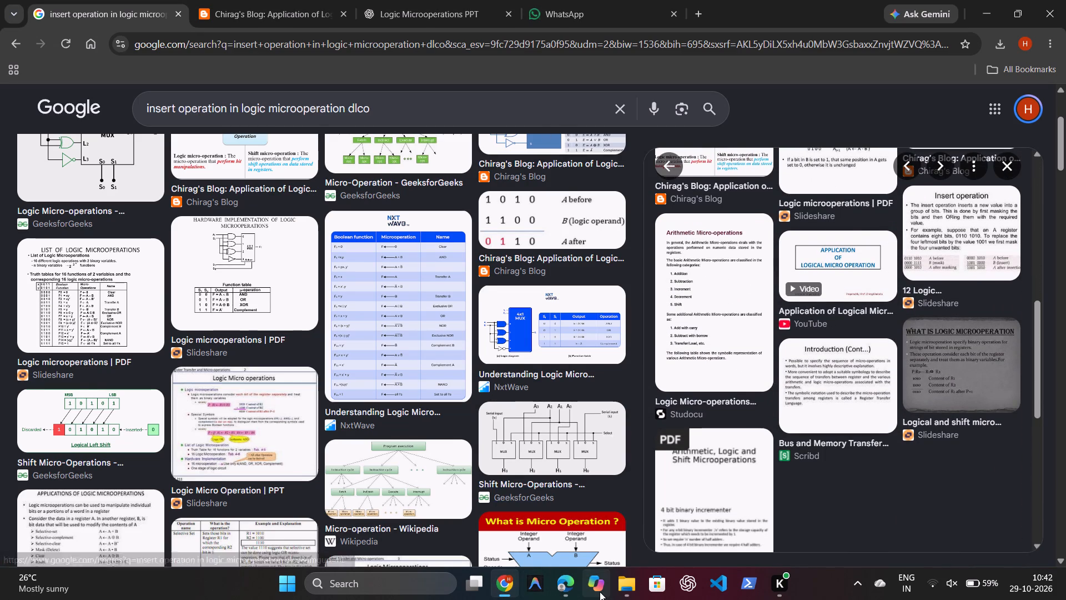
Open DLCO_unit-3.pdf in Edge, snip the 0110 1010 "A after masking" example from the Insert section on page 20 and copy it.
{"action": "left_click", "coordinate": [563, 591]}
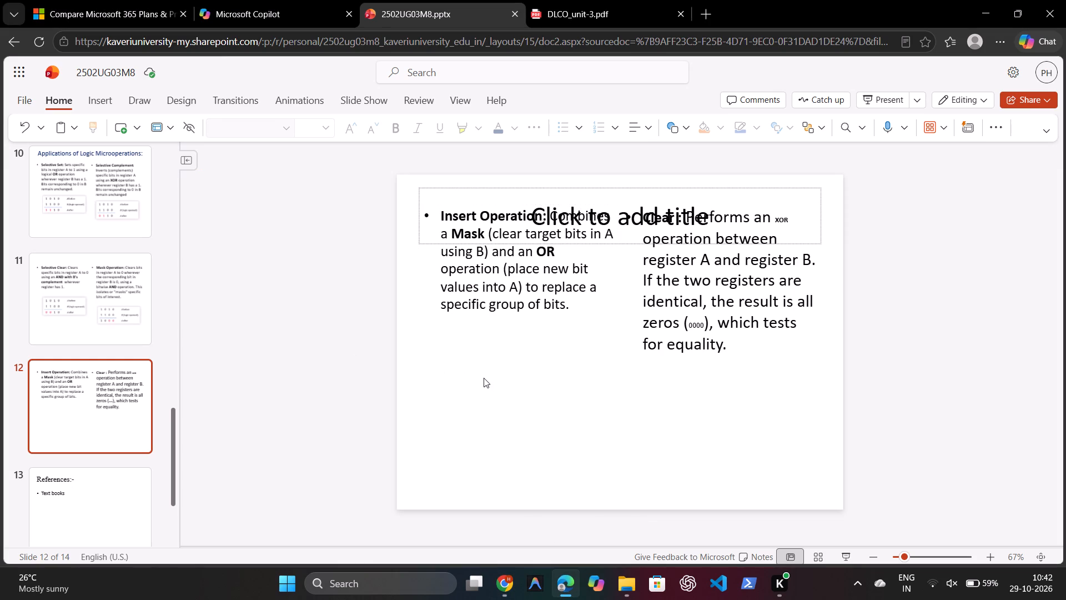
{"action": "left_click", "coordinate": [569, 0]}
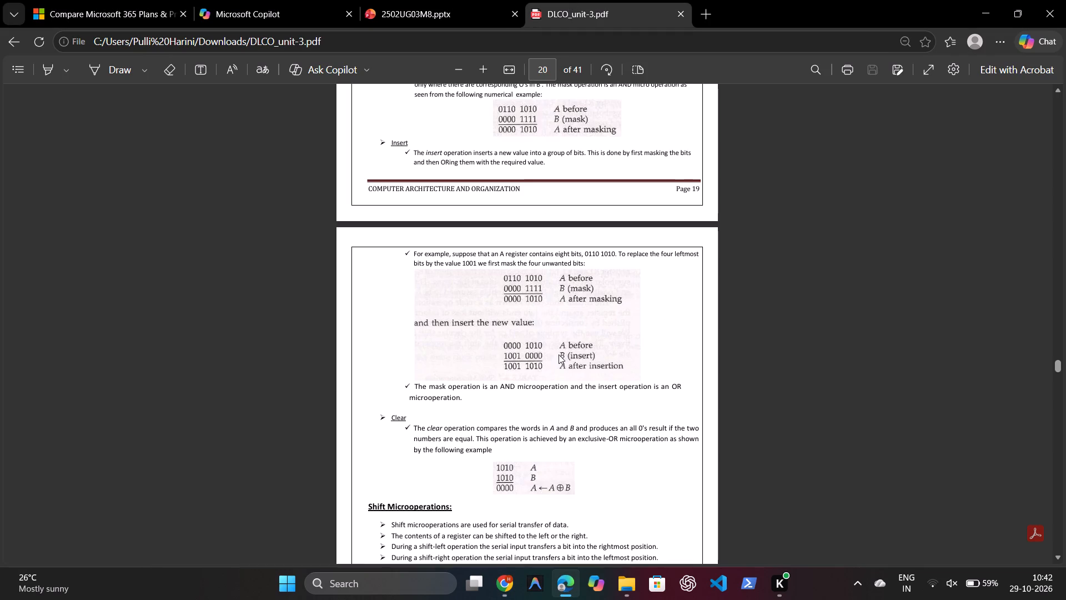
{"action": "scroll", "coordinate": [559, 354], "scroll_direction": "up", "scroll_amount": 1}
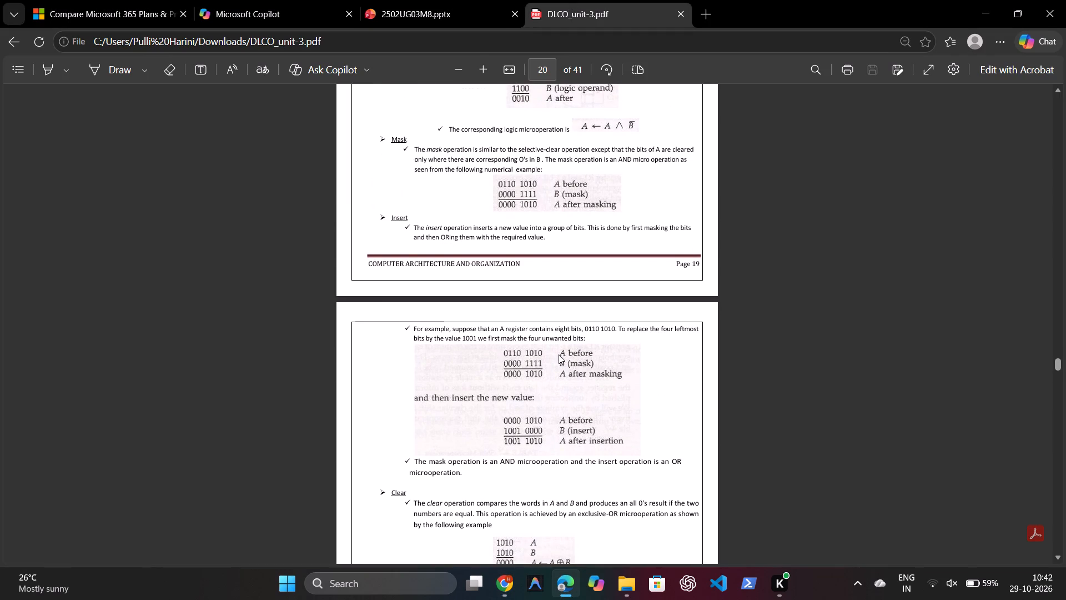
{"action": "key", "text": "shift+super+s"}
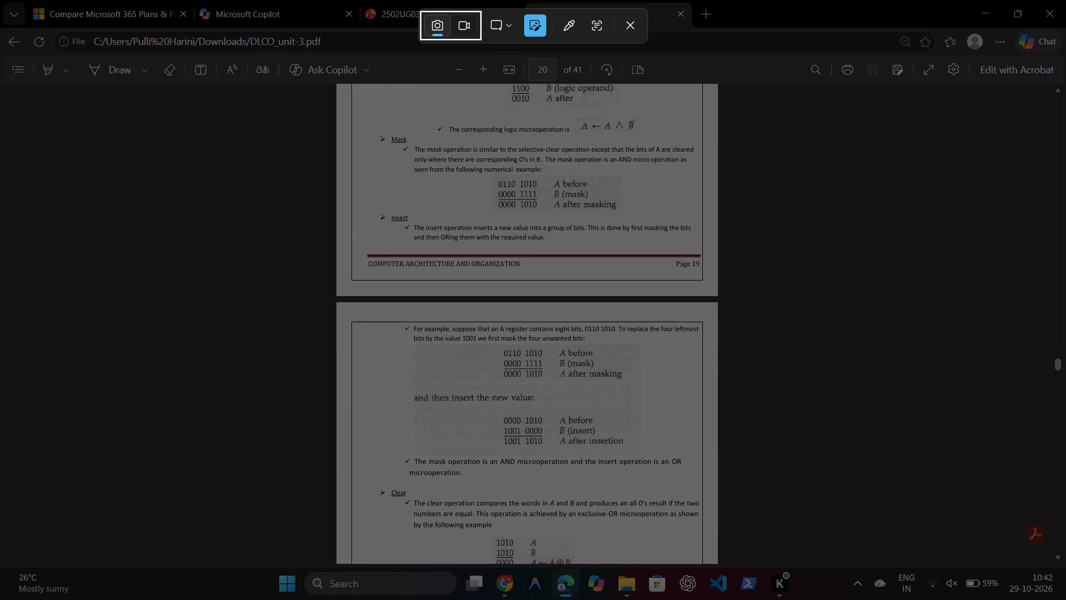
{"action": "left_click_drag", "start_coordinate": [473, 349], "coordinate": [627, 382]}
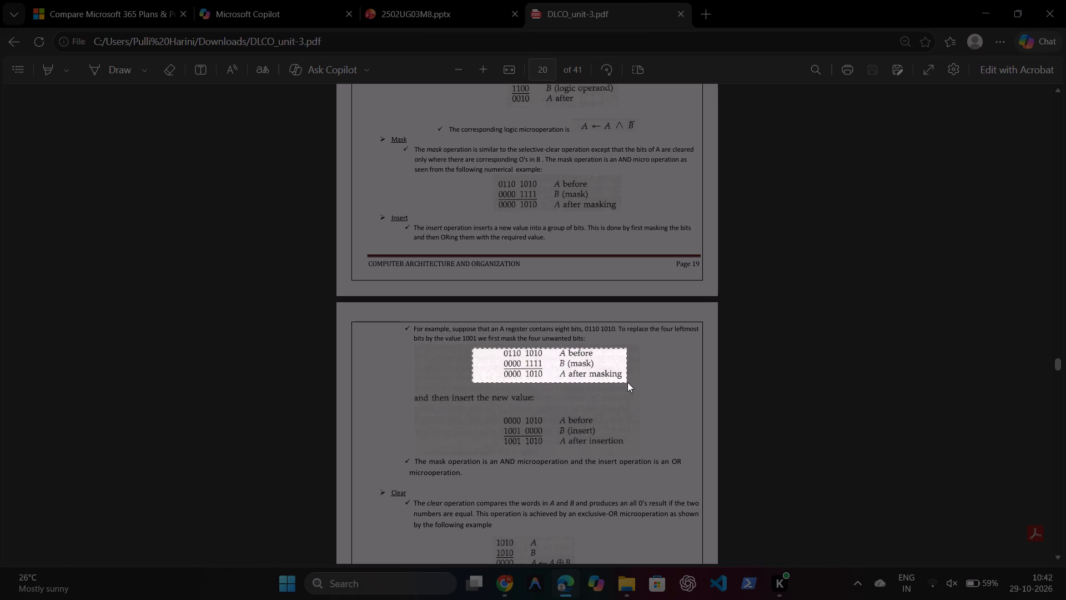
{"action": "left_click_drag", "start_coordinate": [627, 382], "coordinate": [634, 385]}
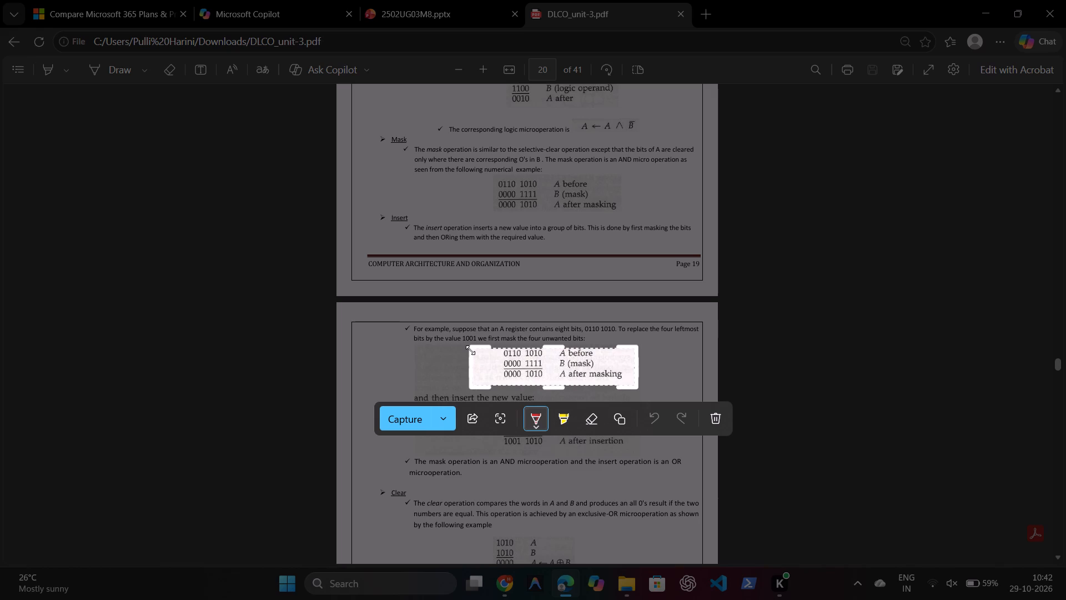
{"action": "left_click_drag", "start_coordinate": [470, 346], "coordinate": [491, 342]}
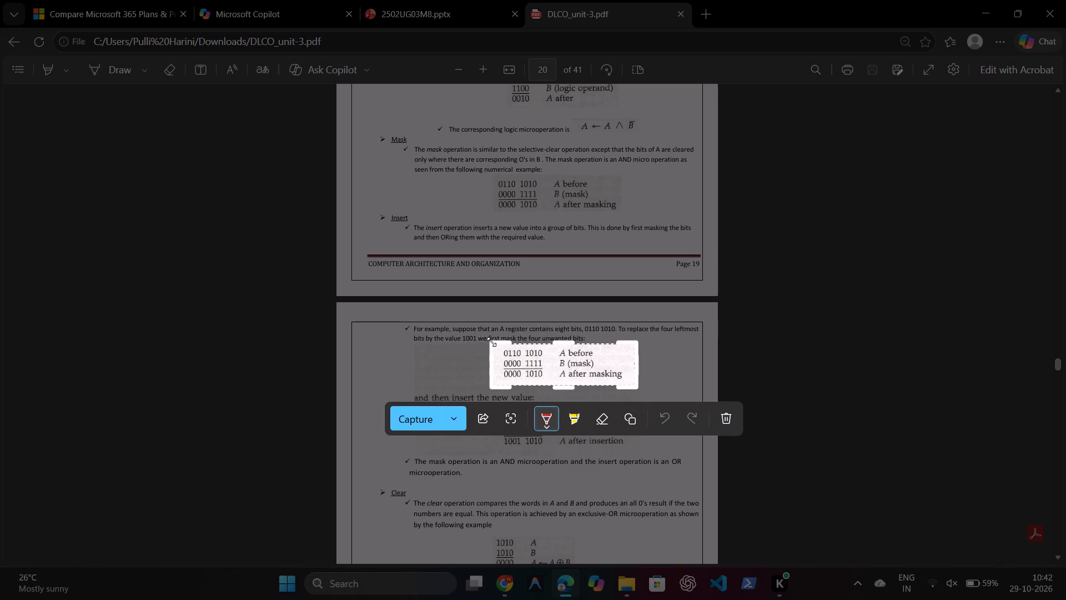
{"action": "left_click_drag", "start_coordinate": [491, 342], "coordinate": [492, 340]}
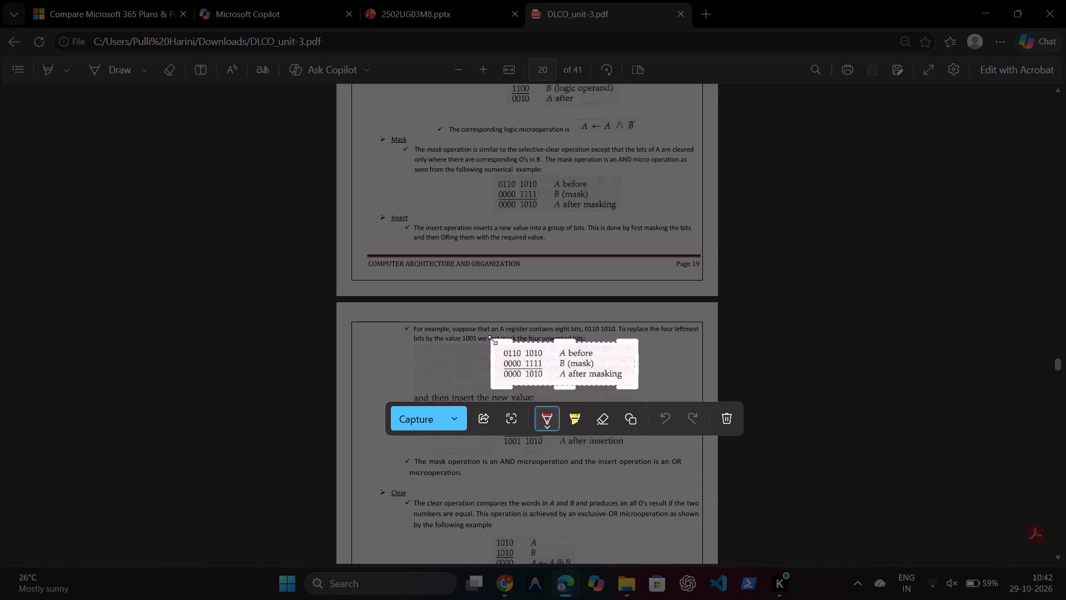
{"action": "key", "text": "ctrl+c"}
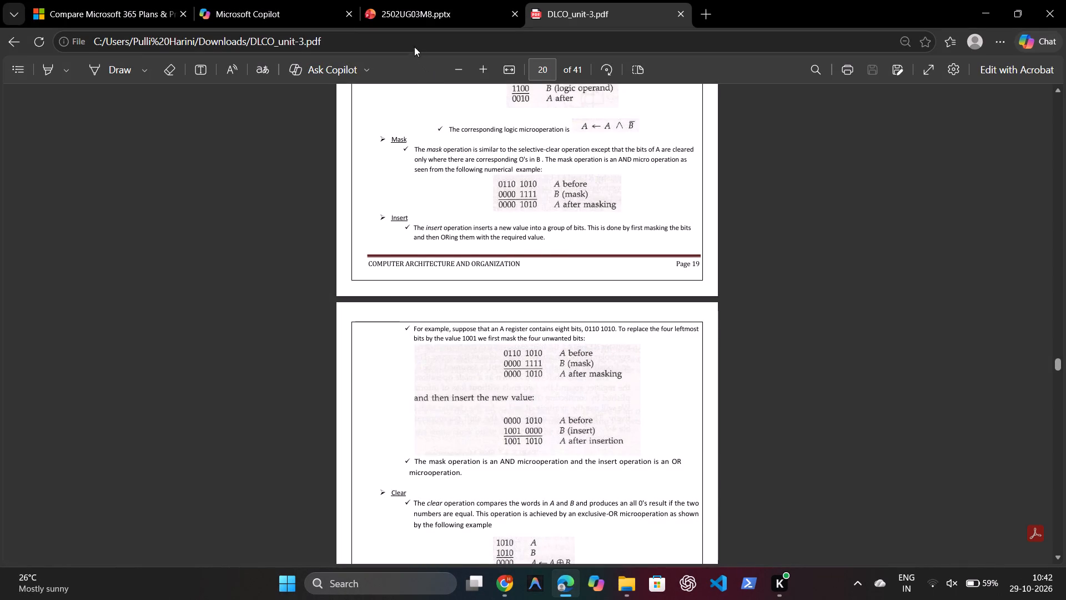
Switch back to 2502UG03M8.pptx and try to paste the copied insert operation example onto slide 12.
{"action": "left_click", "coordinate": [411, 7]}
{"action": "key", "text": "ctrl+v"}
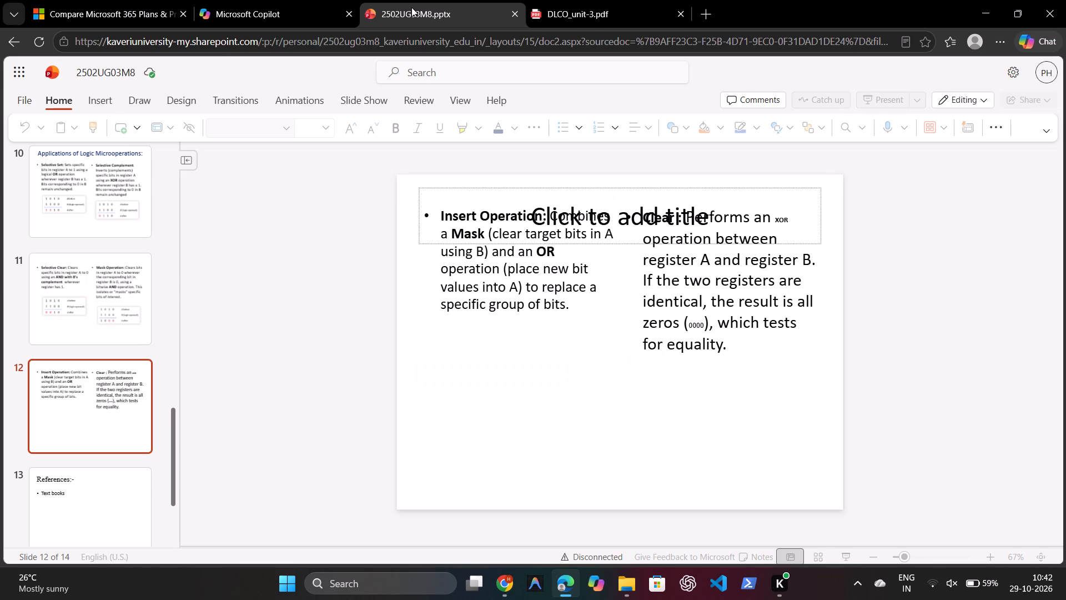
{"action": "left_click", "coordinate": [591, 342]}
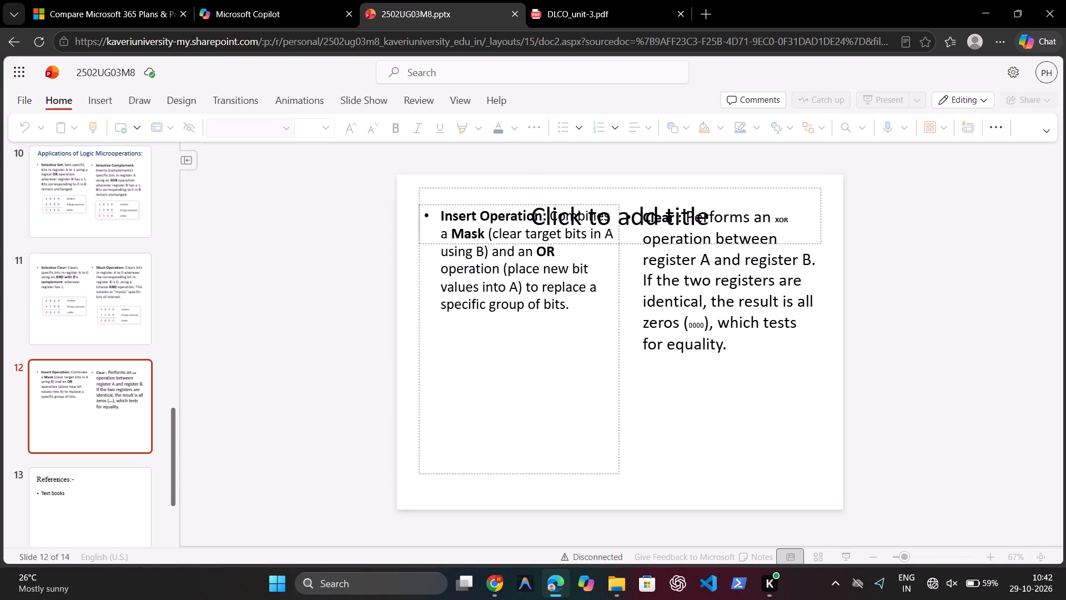
Connect the computer to the KAVERI Wi-Fi network.
{"action": "left_click", "coordinate": [966, 598]}
{"action": "left_click", "coordinate": [875, 328]}
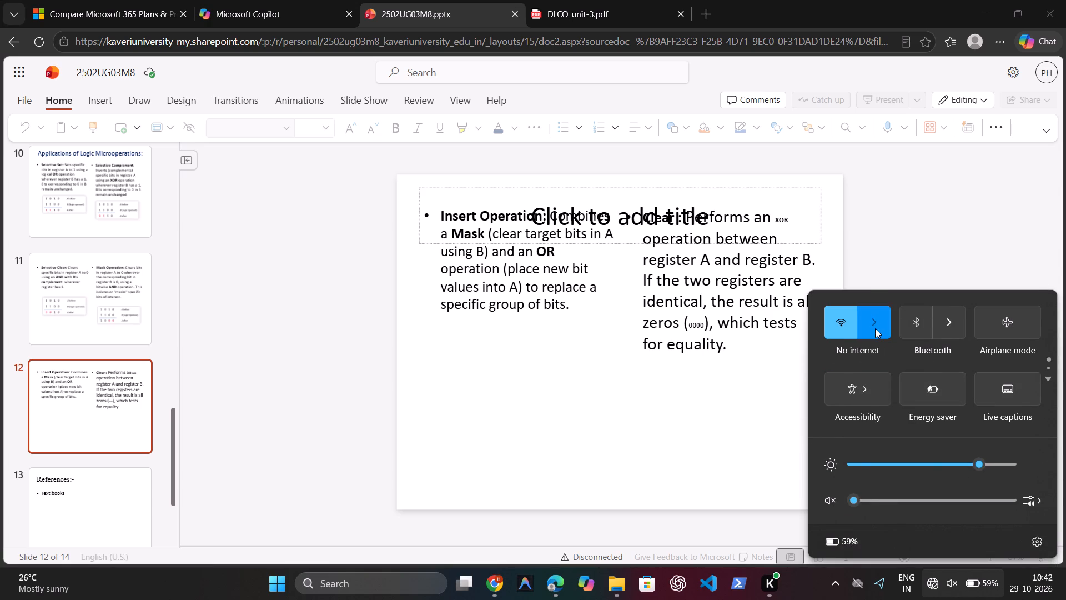
{"action": "left_click", "coordinate": [894, 428]}
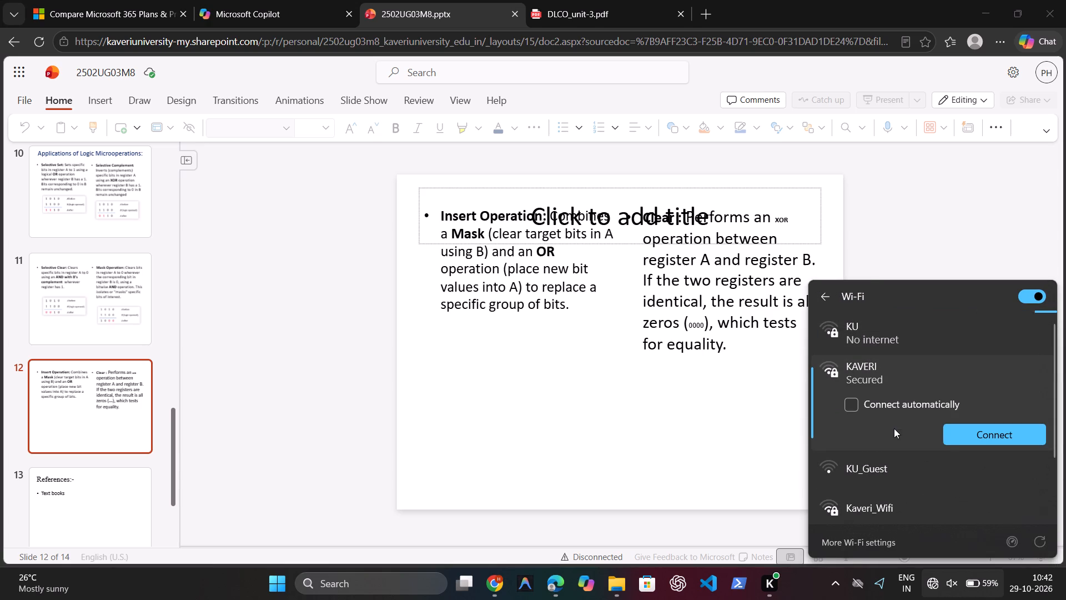
{"action": "left_click", "coordinate": [968, 435]}
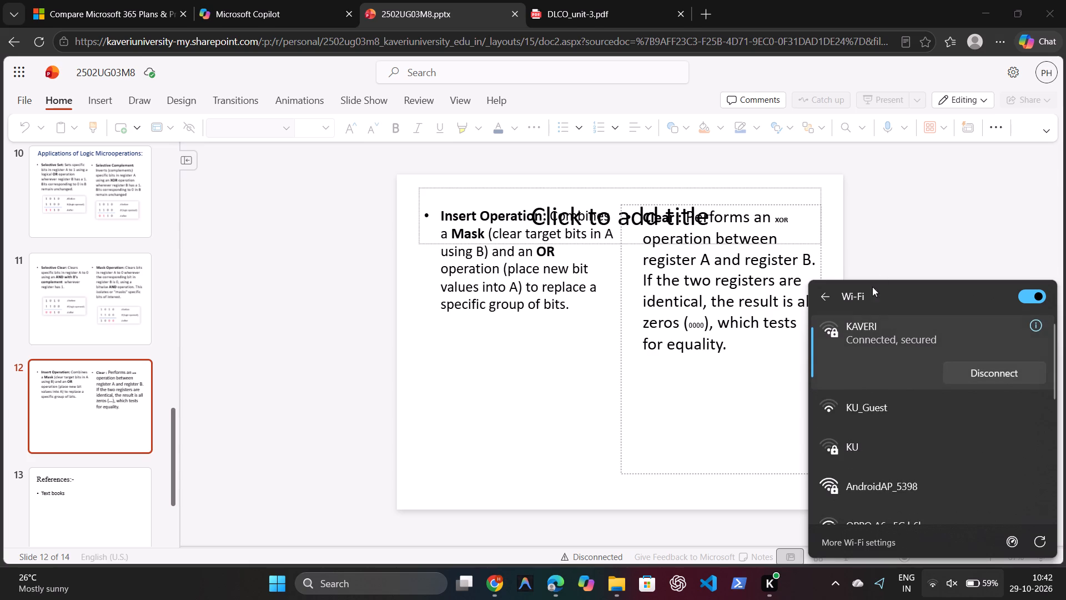
{"action": "left_click", "coordinate": [908, 233]}
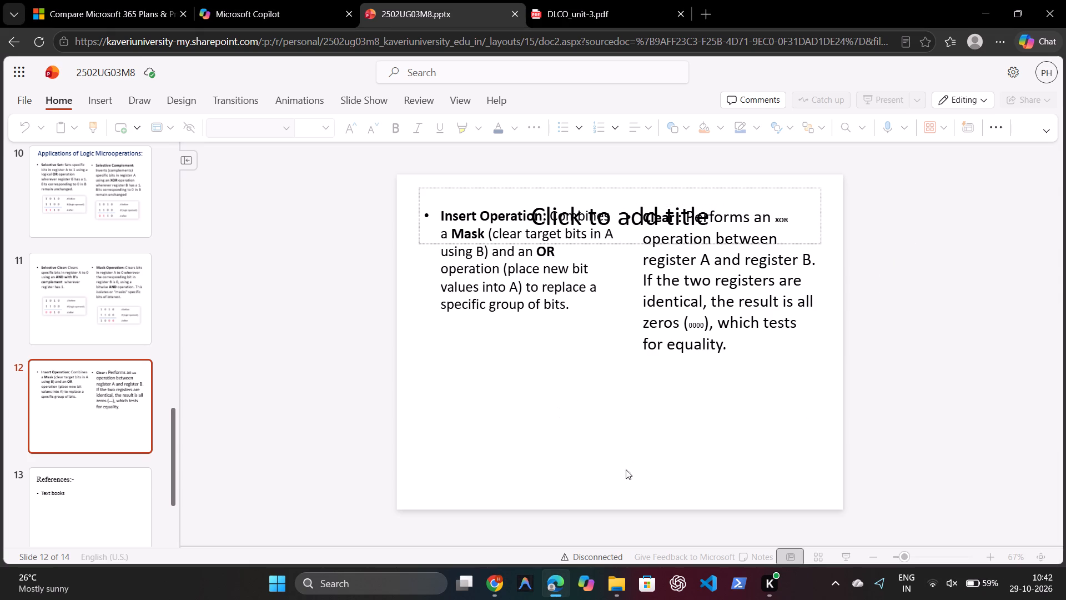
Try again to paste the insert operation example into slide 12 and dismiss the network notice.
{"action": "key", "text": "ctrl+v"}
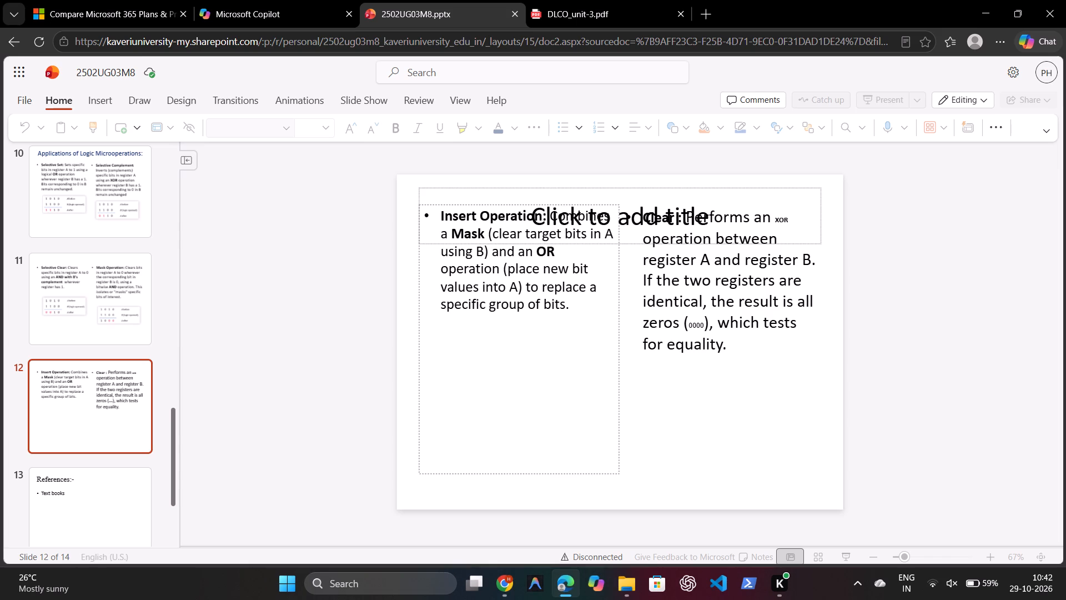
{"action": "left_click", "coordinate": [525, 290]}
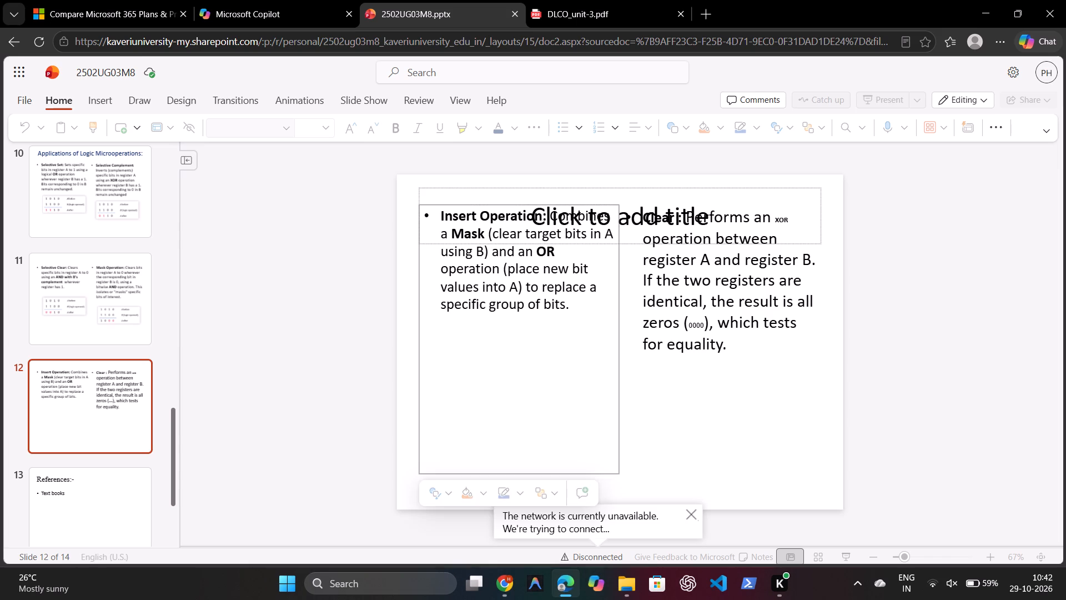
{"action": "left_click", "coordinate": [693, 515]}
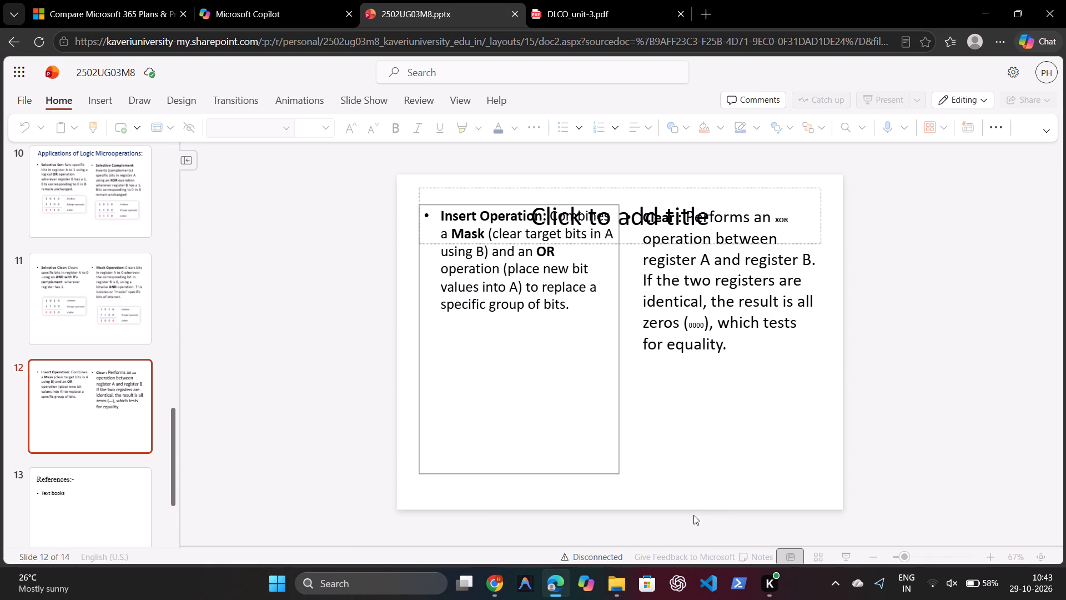
Check the computer's current Wi-Fi connection.
{"action": "left_click", "coordinate": [961, 591]}
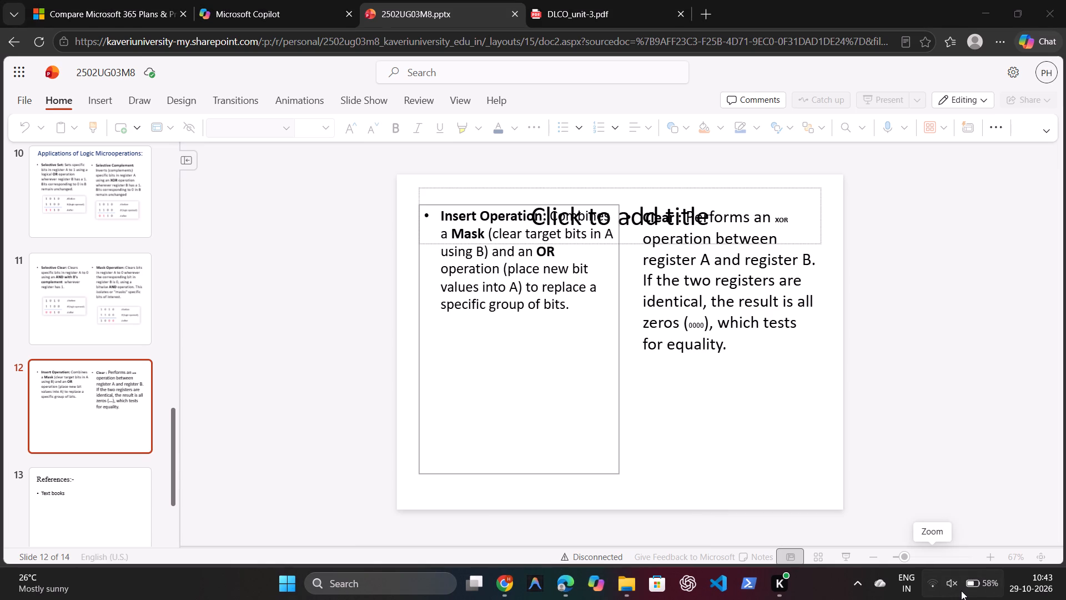
{"action": "left_click", "coordinate": [938, 589]}
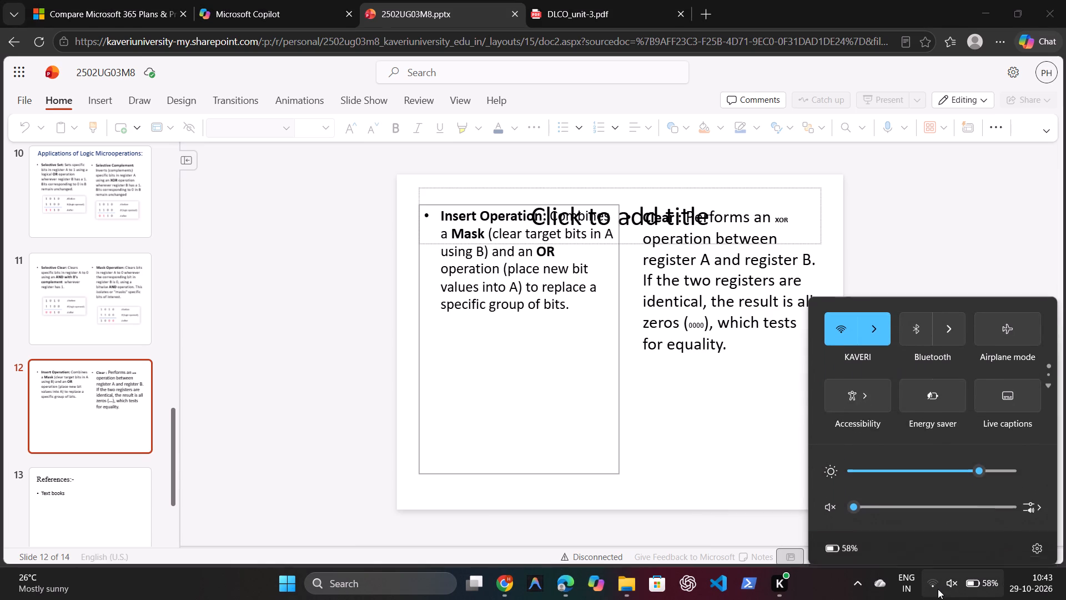
{"action": "left_click", "coordinate": [916, 239]}
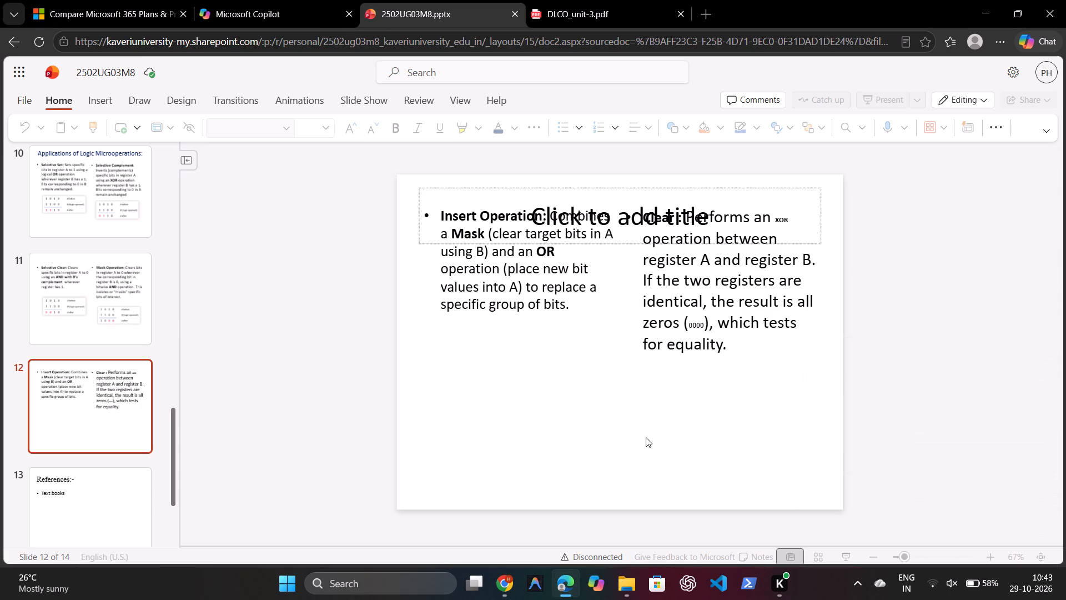
View the References slide, slide 13, in the presentation.
{"action": "left_click", "coordinate": [153, 72]}
{"action": "left_click", "coordinate": [261, 243]}
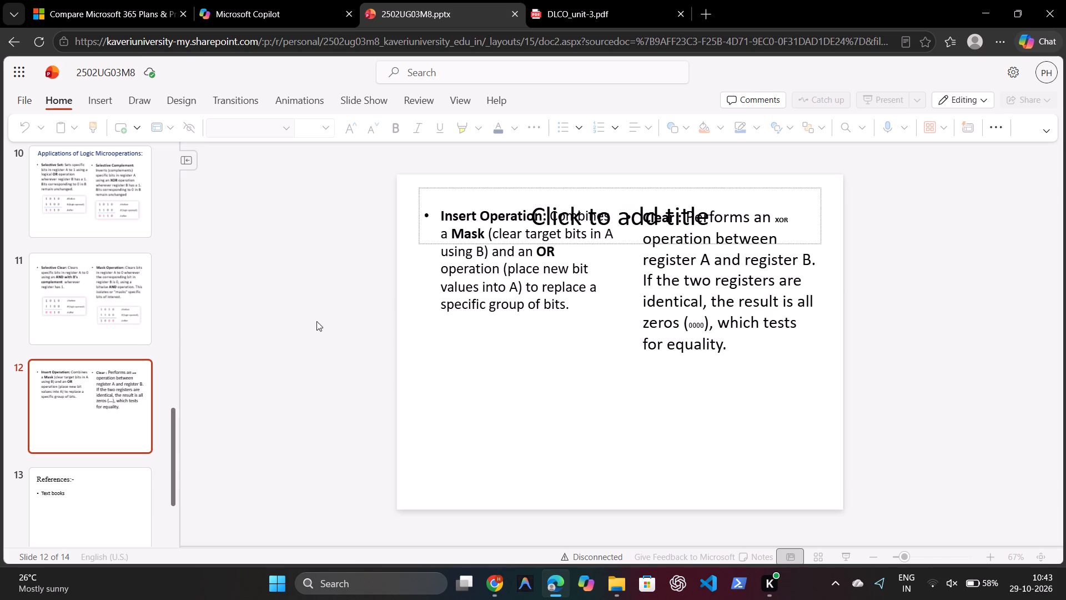
{"action": "left_click", "coordinate": [126, 484]}
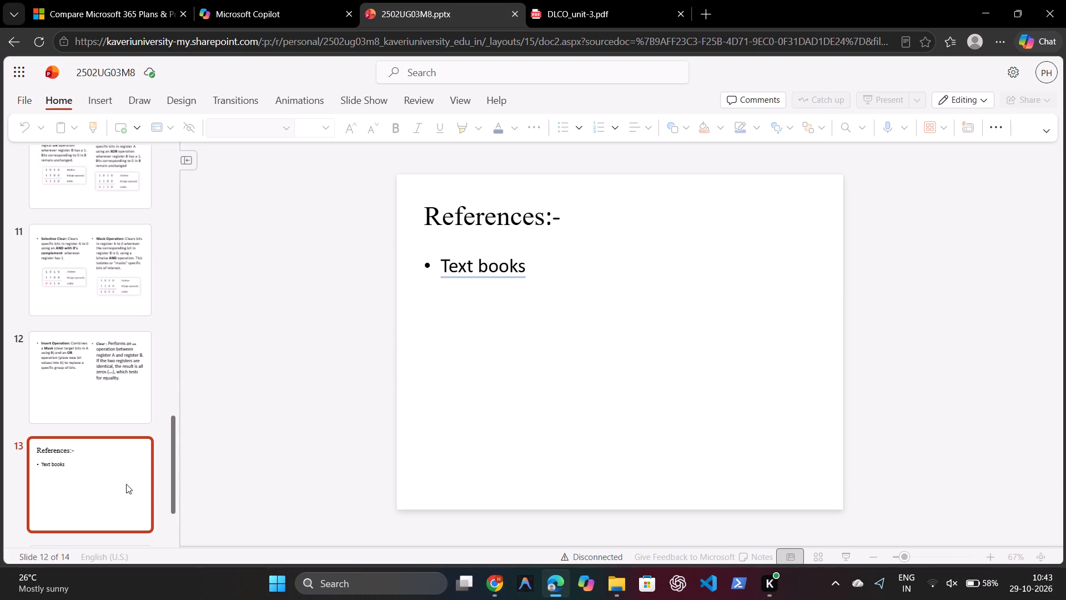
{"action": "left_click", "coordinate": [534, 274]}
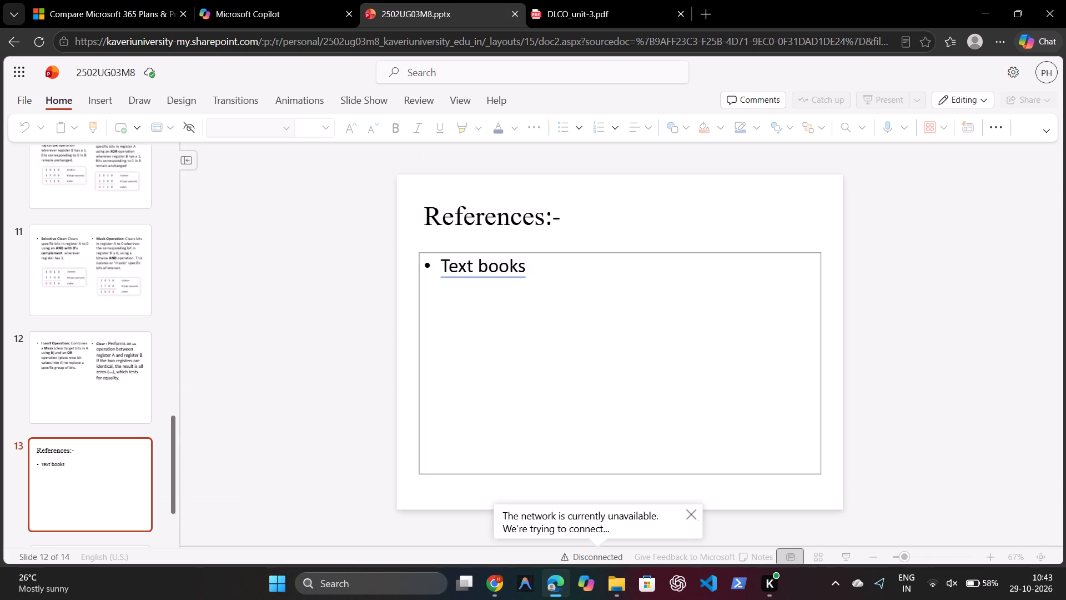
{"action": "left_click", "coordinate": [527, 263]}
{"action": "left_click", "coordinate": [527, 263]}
Return to slide 12, check the network connection, paste the snipped masking example and place it directly below the Insert Operation text.
{"action": "left_click", "coordinate": [115, 379]}
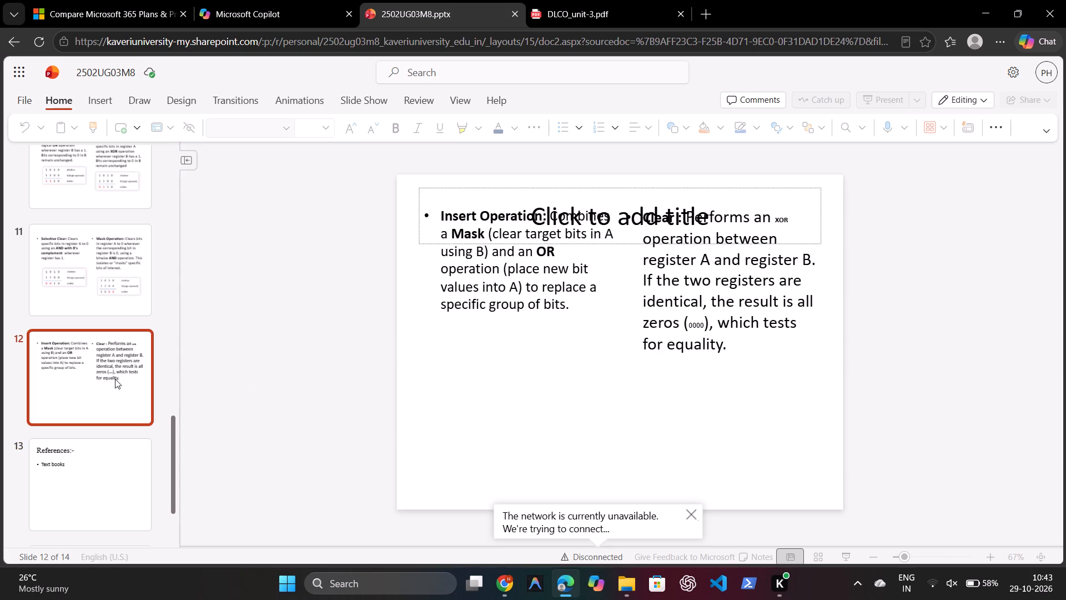
{"action": "scroll", "coordinate": [82, 242], "scroll_direction": "up", "scroll_amount": 6}
{"action": "scroll", "coordinate": [82, 242], "scroll_direction": "down", "scroll_amount": 1}
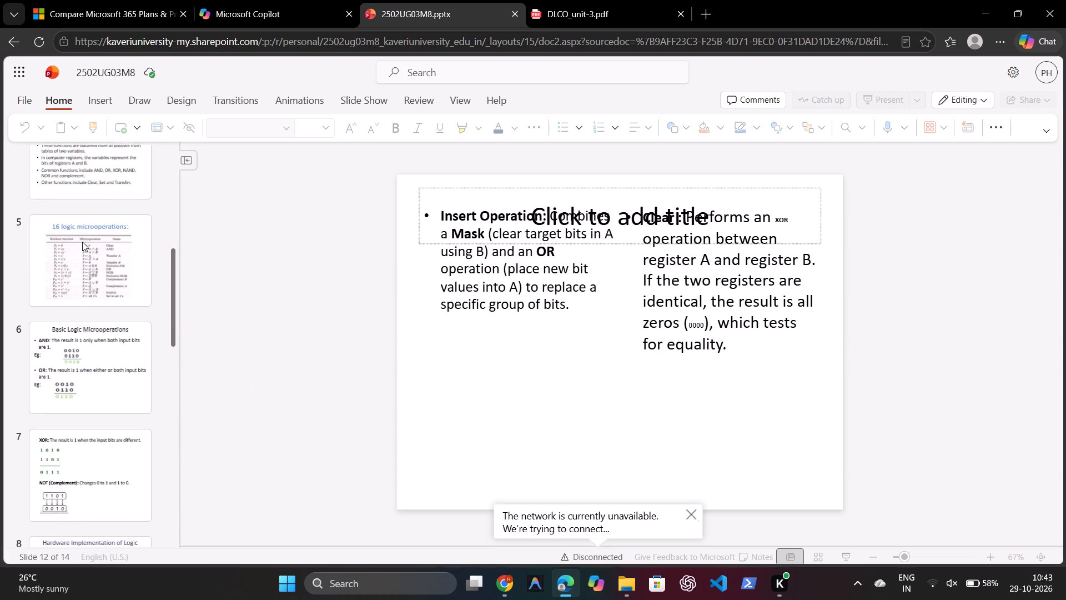
{"action": "scroll", "coordinate": [82, 242], "scroll_direction": "down", "scroll_amount": 1}
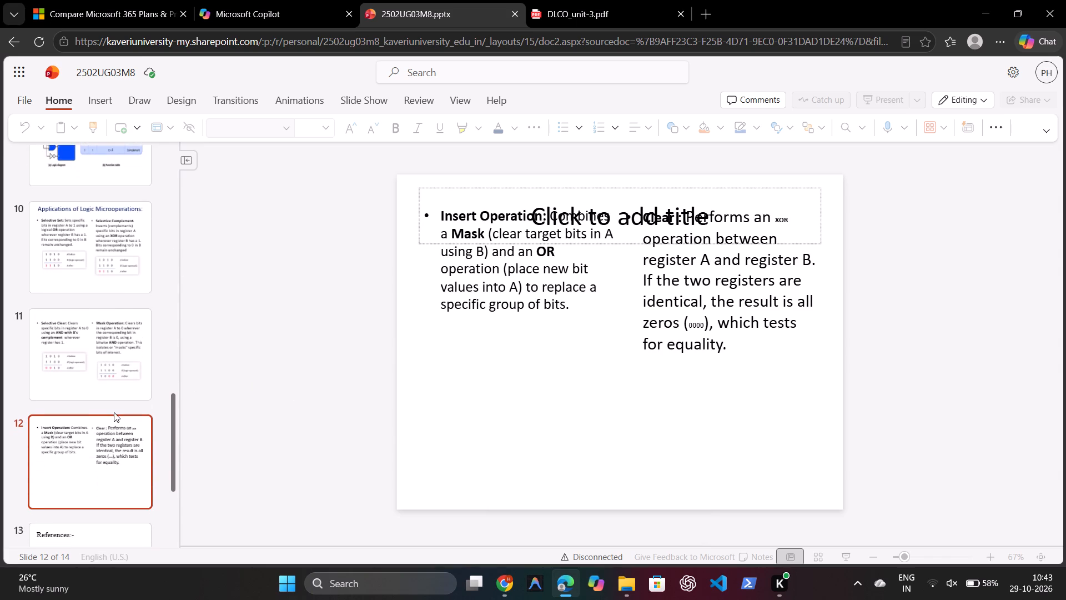
{"action": "left_click", "coordinate": [118, 453]}
{"action": "left_click", "coordinate": [953, 588]}
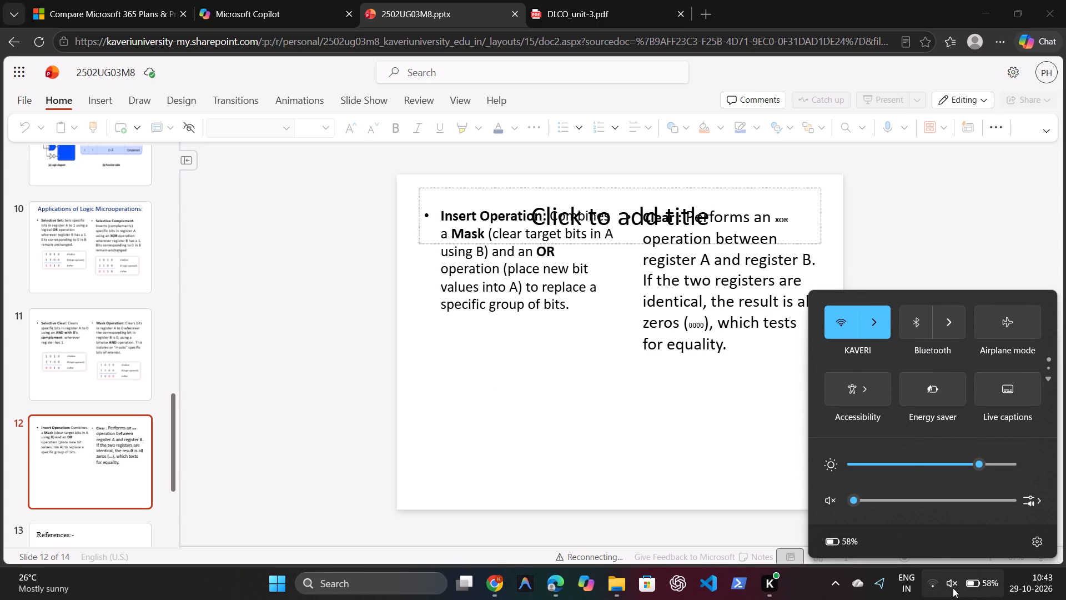
{"action": "left_click", "coordinate": [570, 441]}
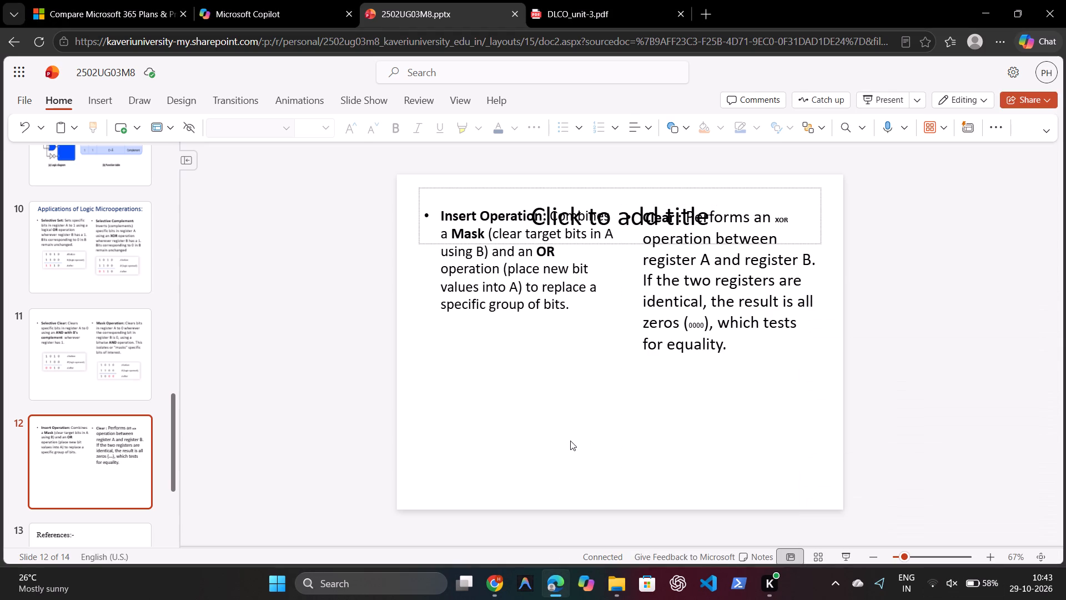
{"action": "left_click", "coordinate": [527, 361]}
{"action": "key", "text": "ctrl+v"}
{"action": "left_click_drag", "start_coordinate": [628, 341], "coordinate": [567, 347]}
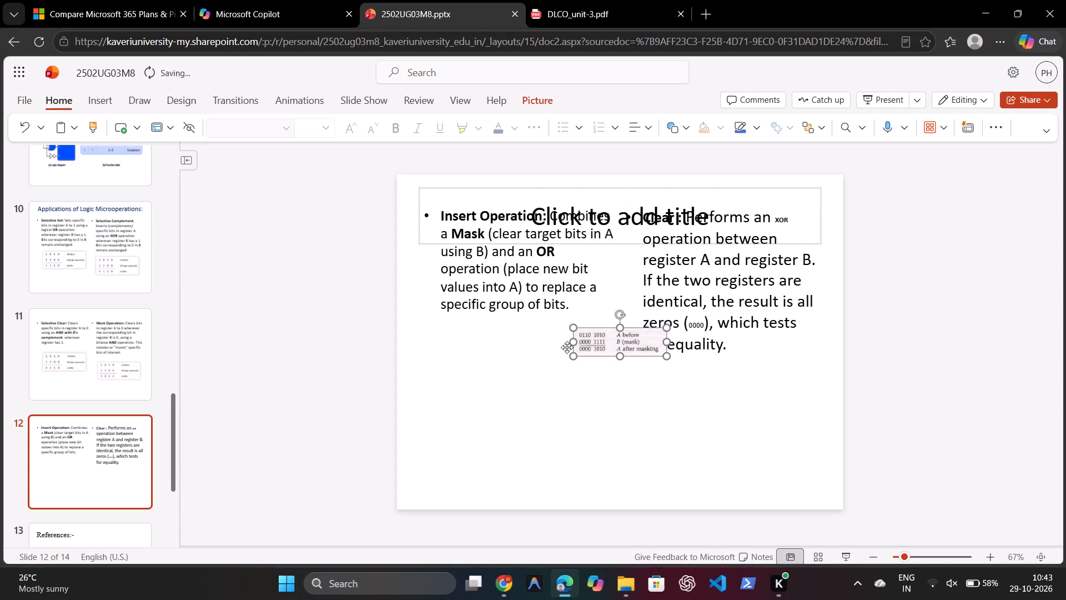
{"action": "left_click_drag", "start_coordinate": [567, 347], "coordinate": [510, 333]}
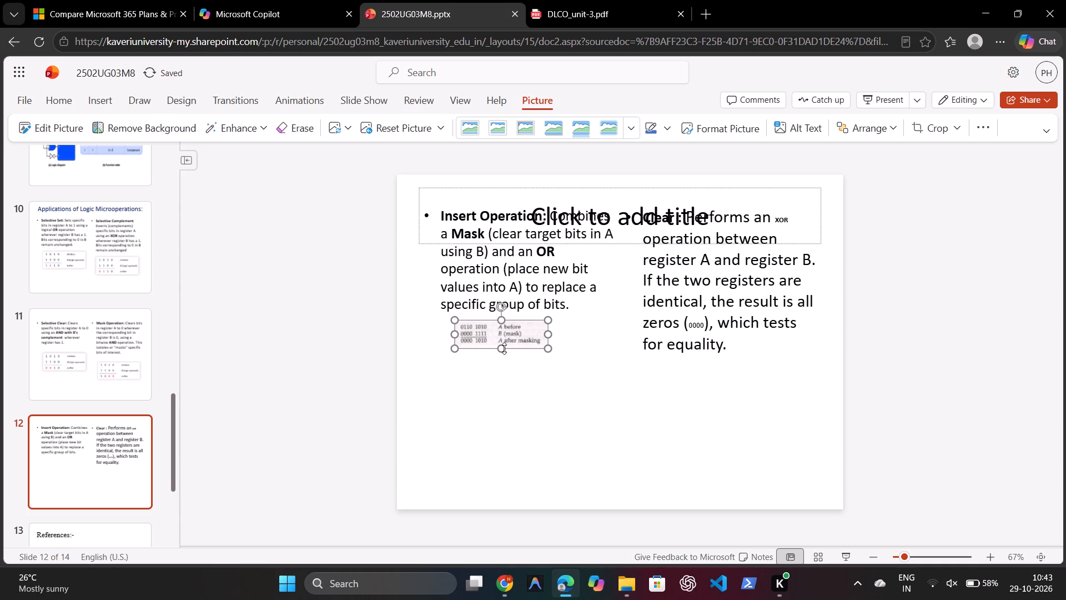
Stretch the masking example picture on slide 12 taller and wider below the Insert Operation text.
{"action": "left_click_drag", "start_coordinate": [502, 348], "coordinate": [507, 384]}
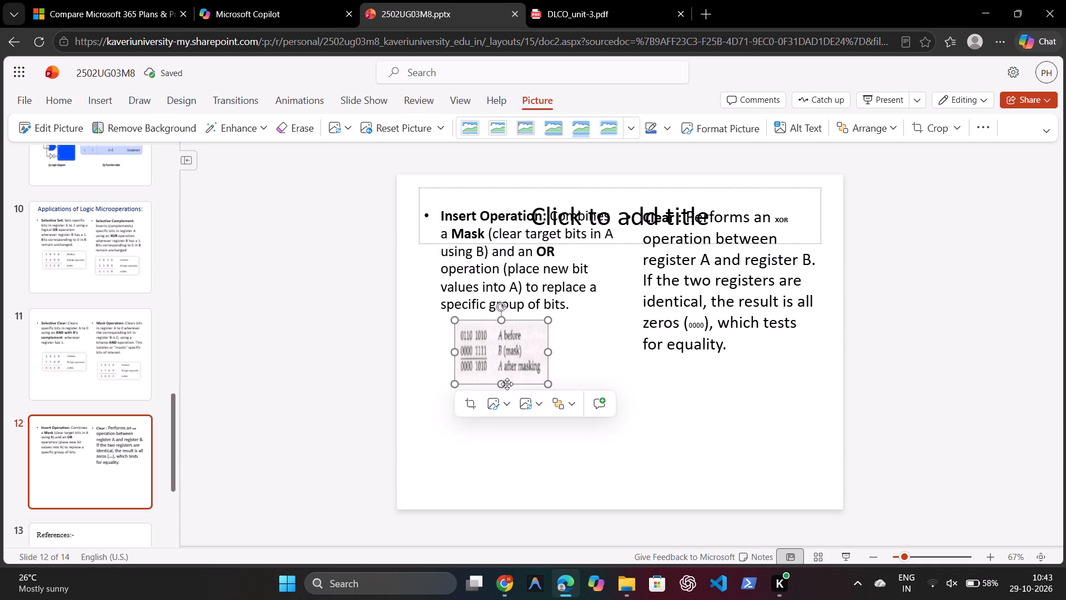
{"action": "left_click_drag", "start_coordinate": [552, 352], "coordinate": [571, 350]}
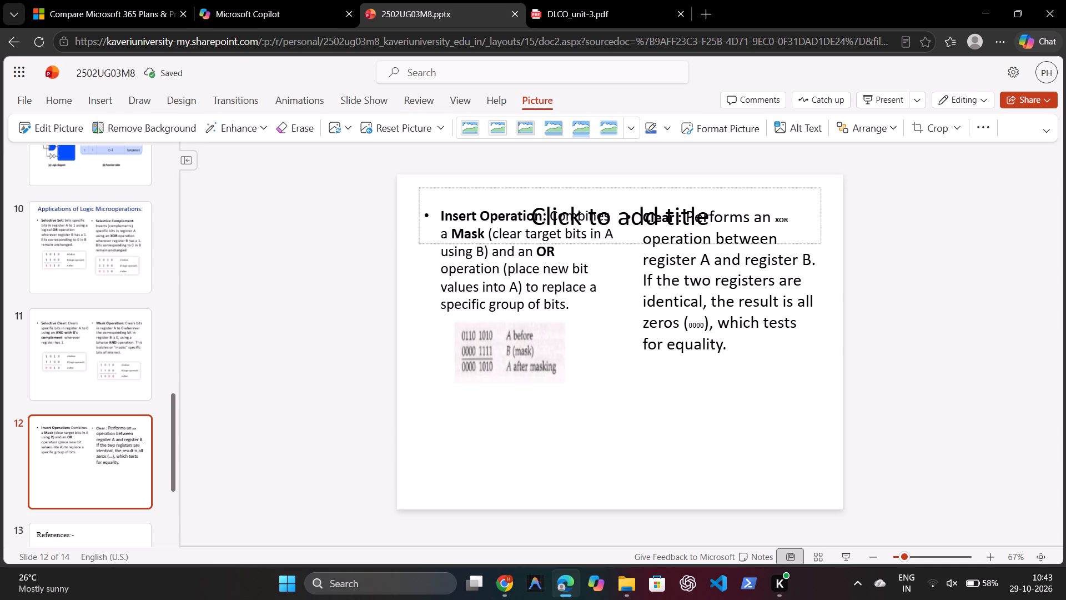
{"action": "left_click_drag", "start_coordinate": [571, 350], "coordinate": [578, 350]}
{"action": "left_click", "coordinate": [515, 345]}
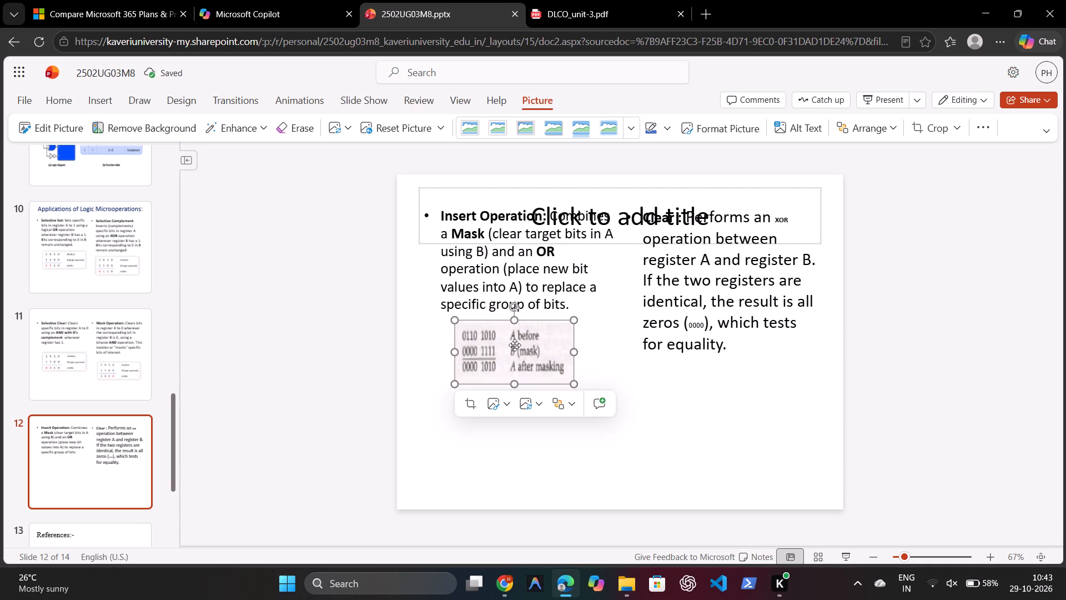
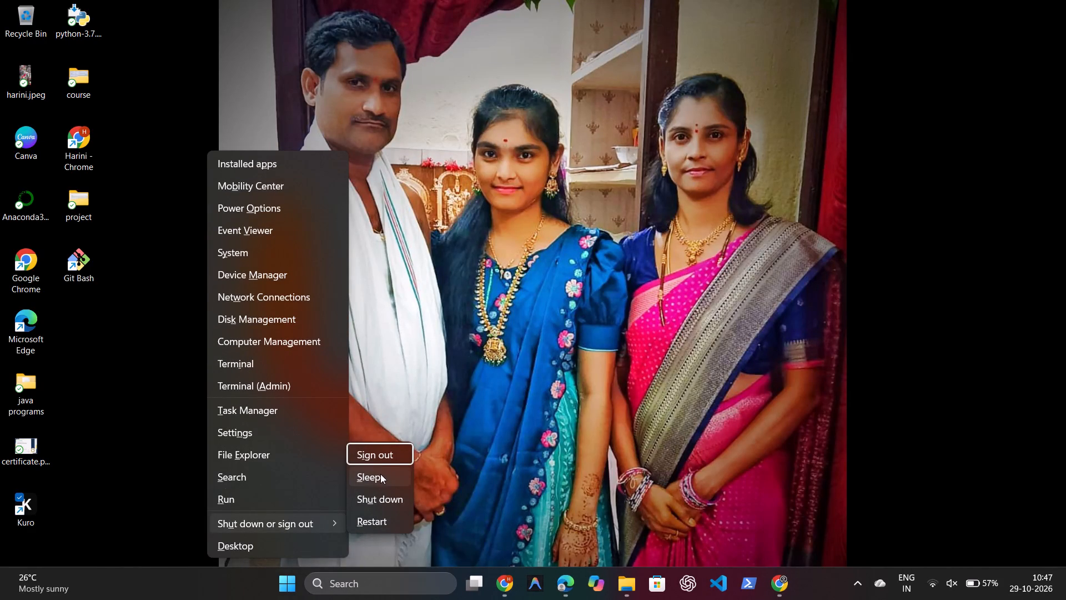
{"action": "left_click", "coordinate": [380, 474]}
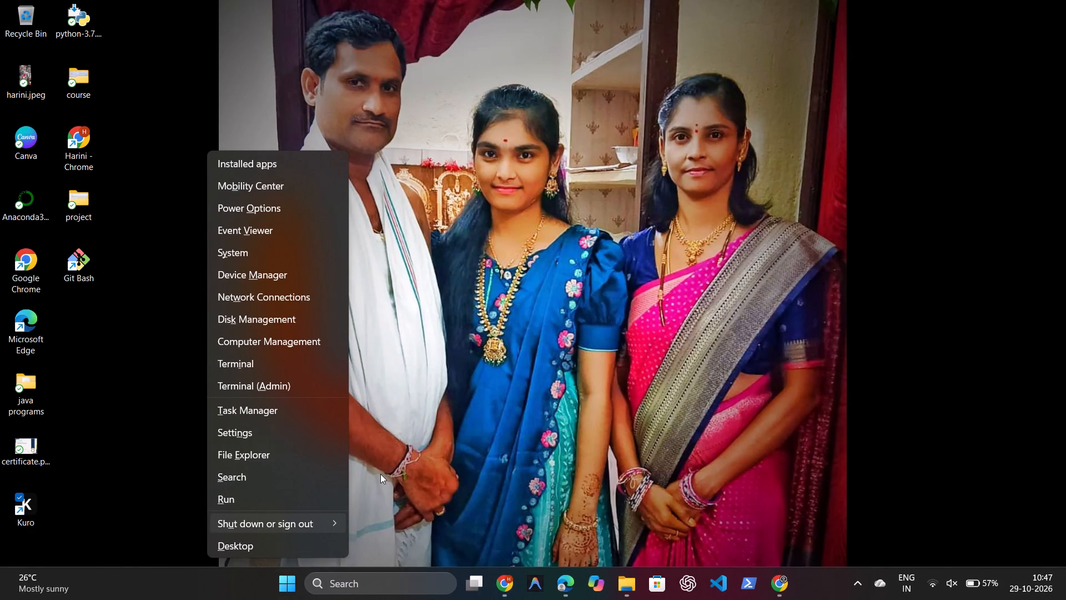